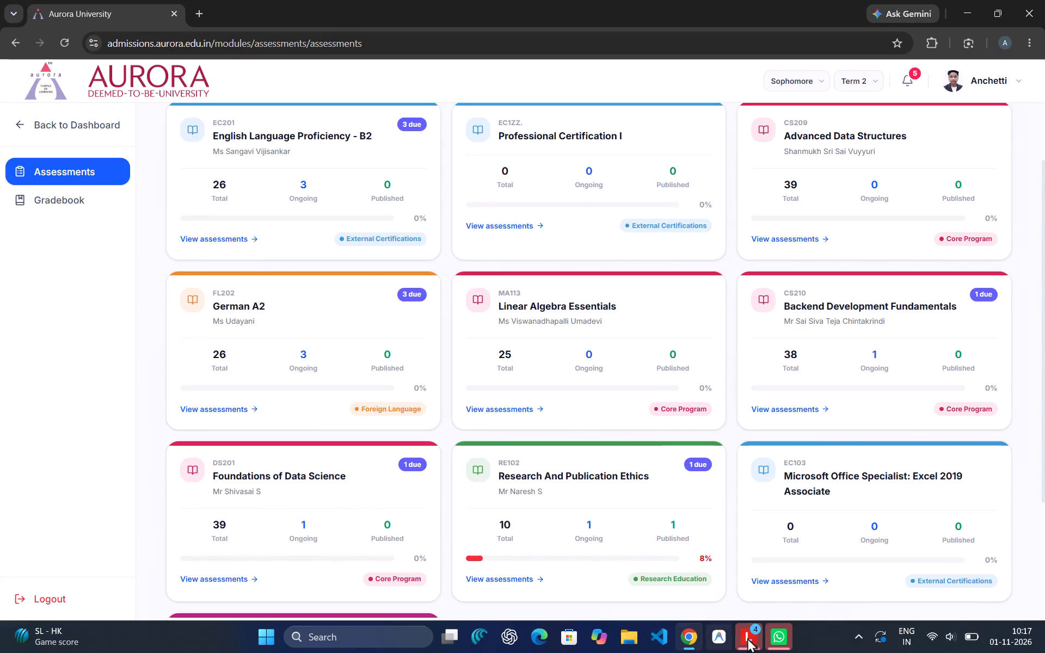
# Close the WhatsApp and Lenovo Vantage windows that are open alongside the Aurora University assessments page.
pyautogui.click(767, 640)
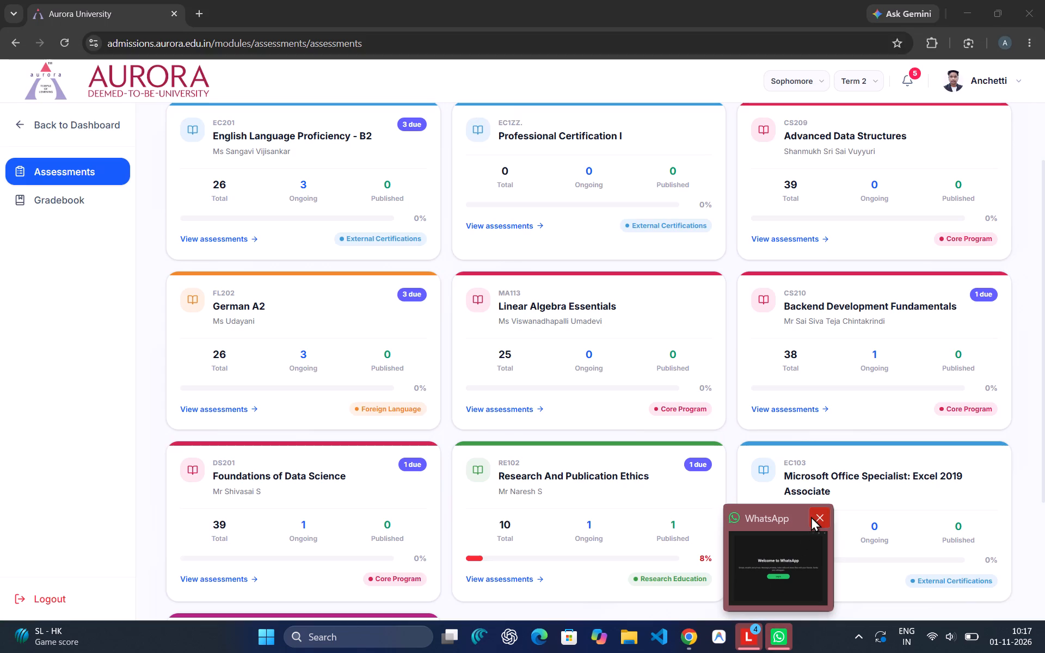
pyautogui.click(812, 516)
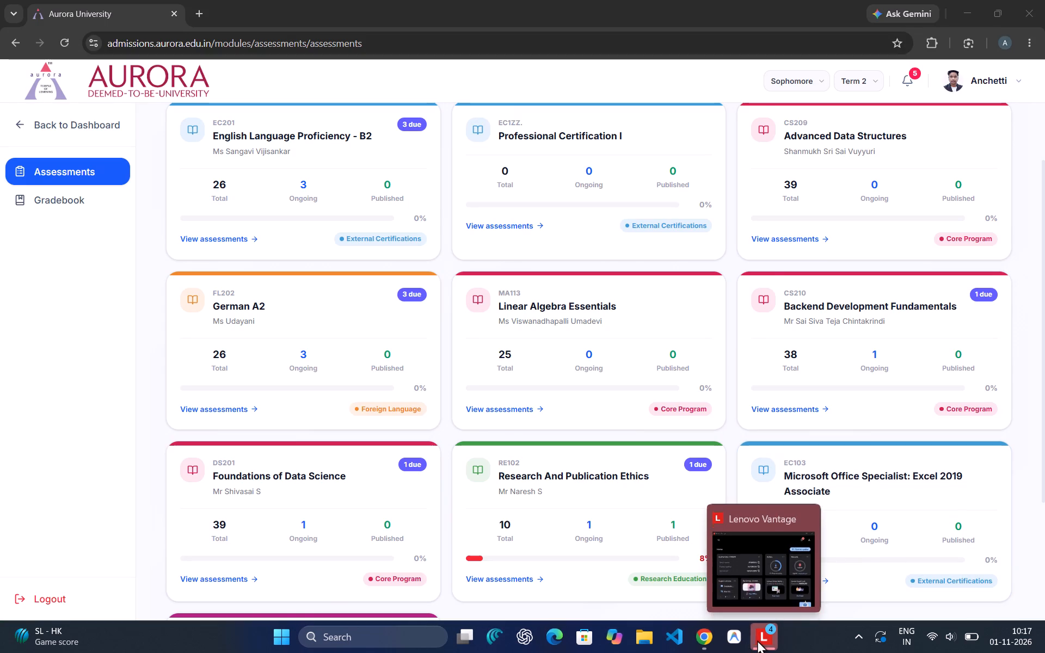
pyautogui.click(758, 640)
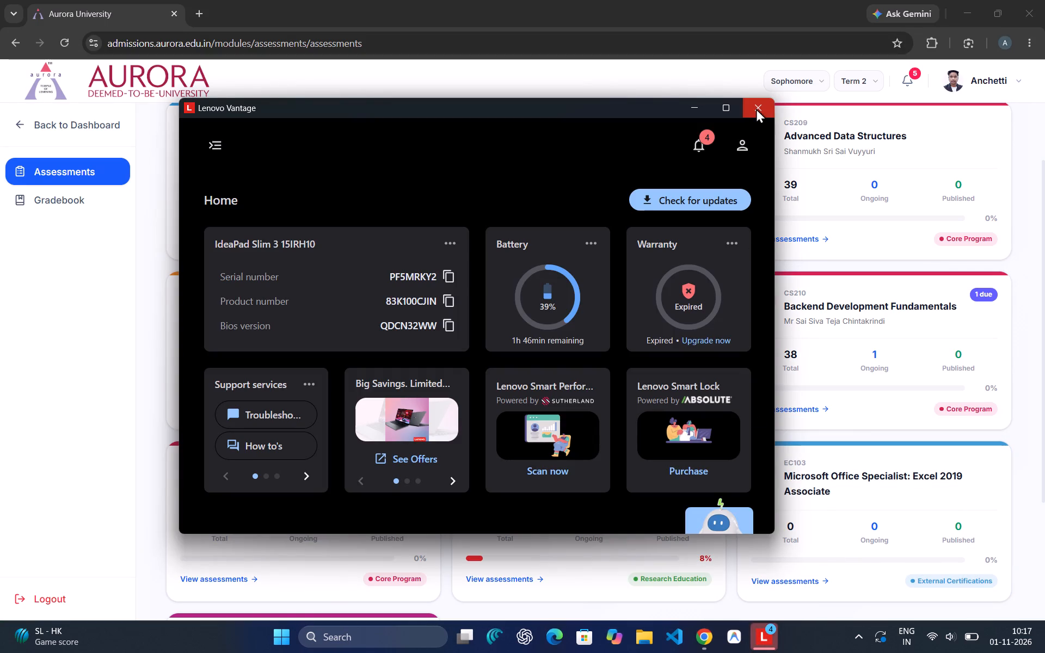
pyautogui.click(756, 108)
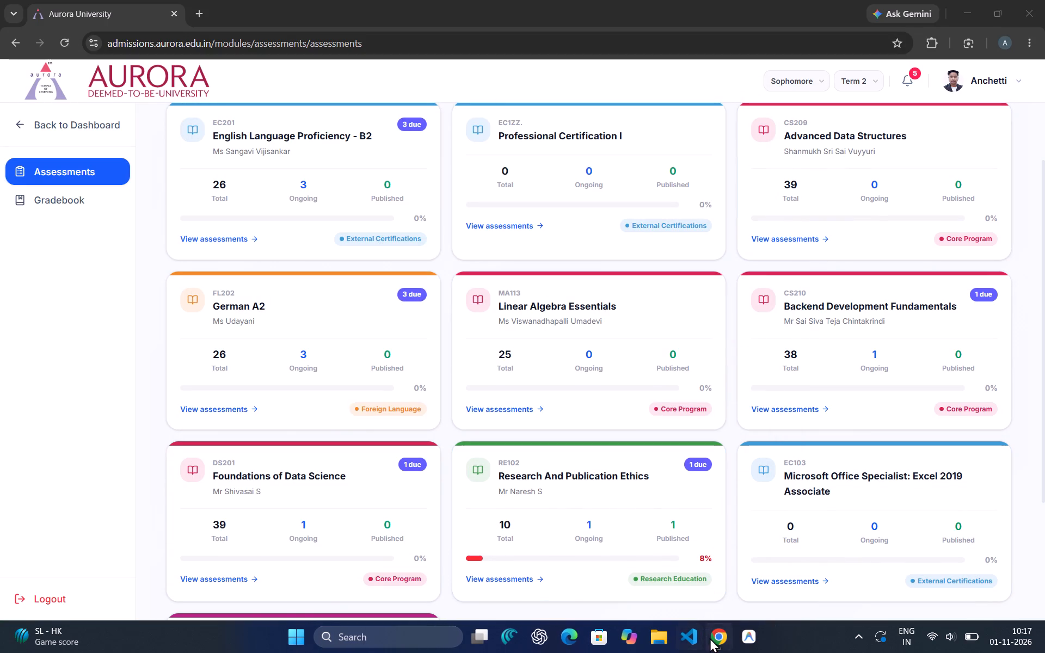
# Open FDS LAB-2 5036.pdf from the Downloads folder in Word and check the start of the report.
pyautogui.click(659, 630)
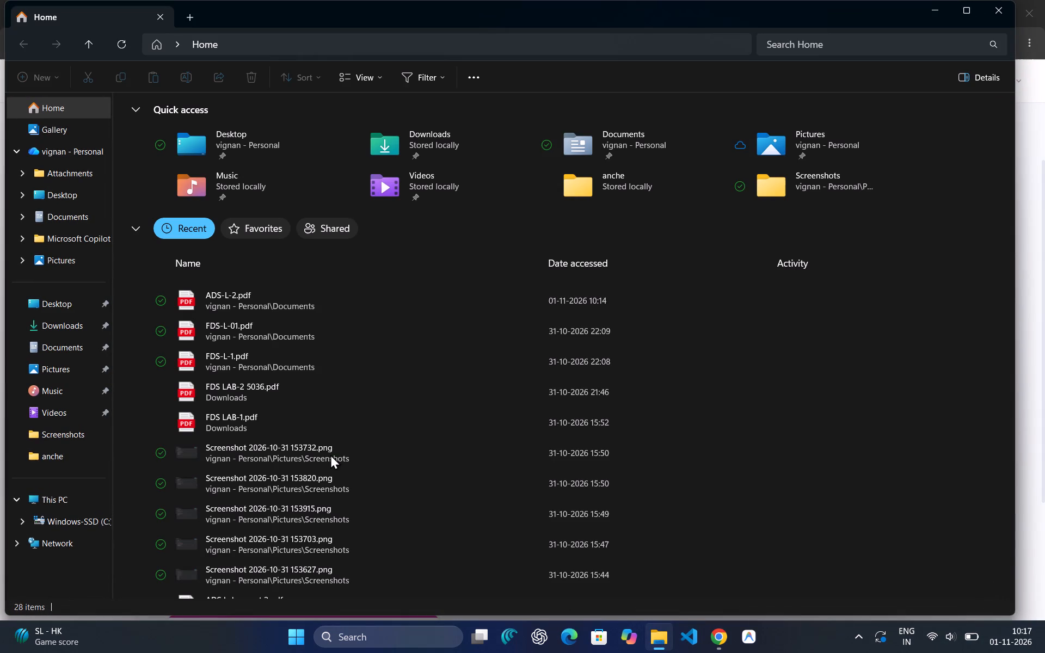
pyautogui.click(54, 317)
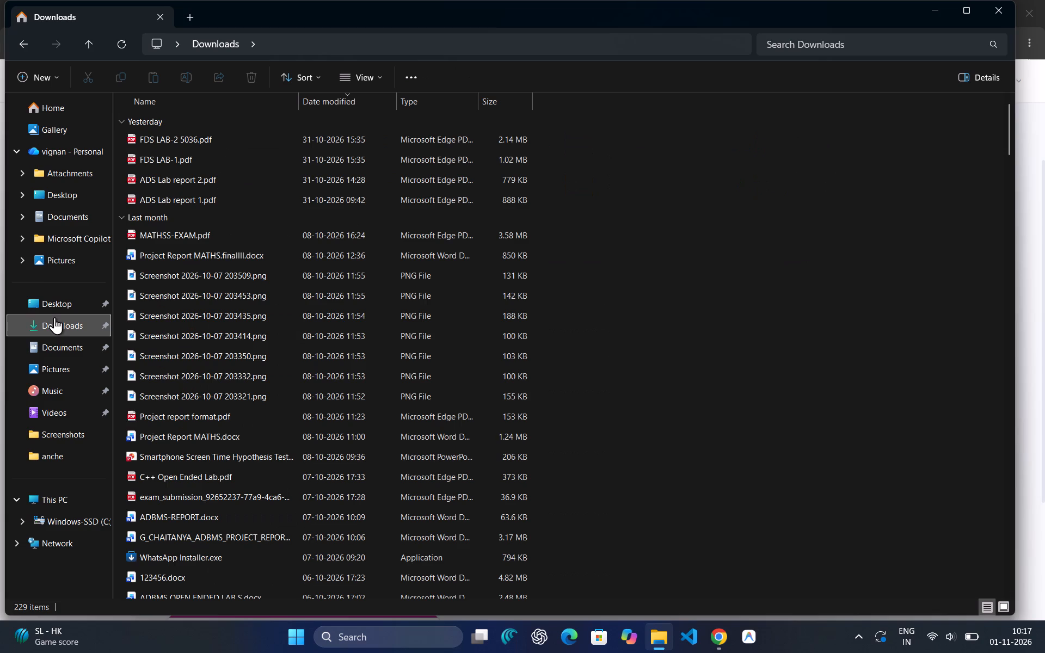
pyautogui.rightClick(178, 142)
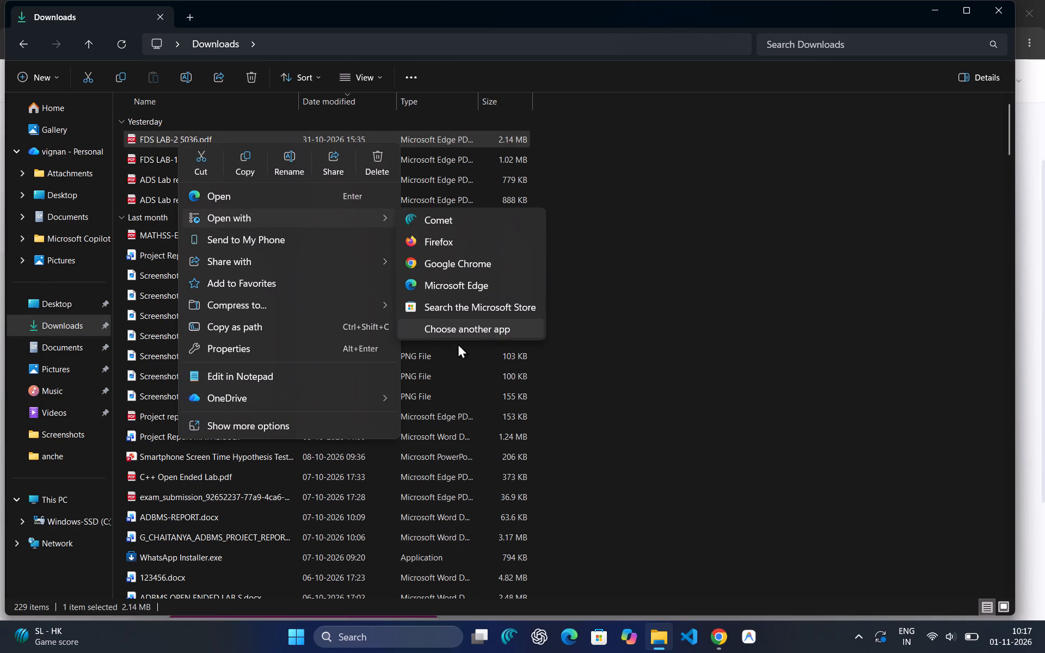
pyautogui.click(454, 332)
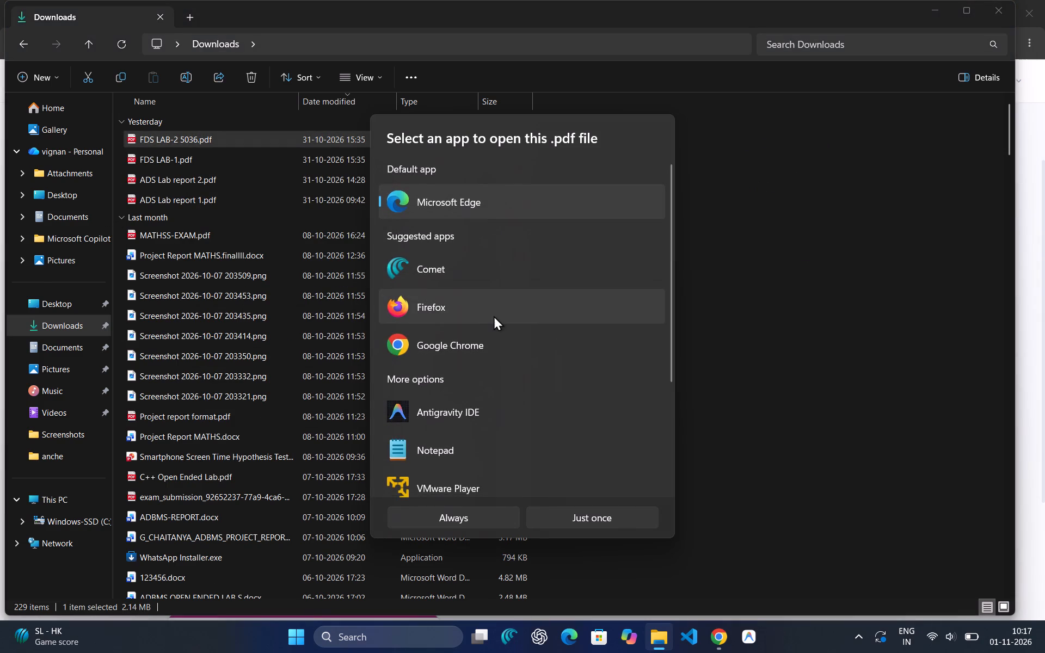
pyautogui.scroll(-4, 494, 316)
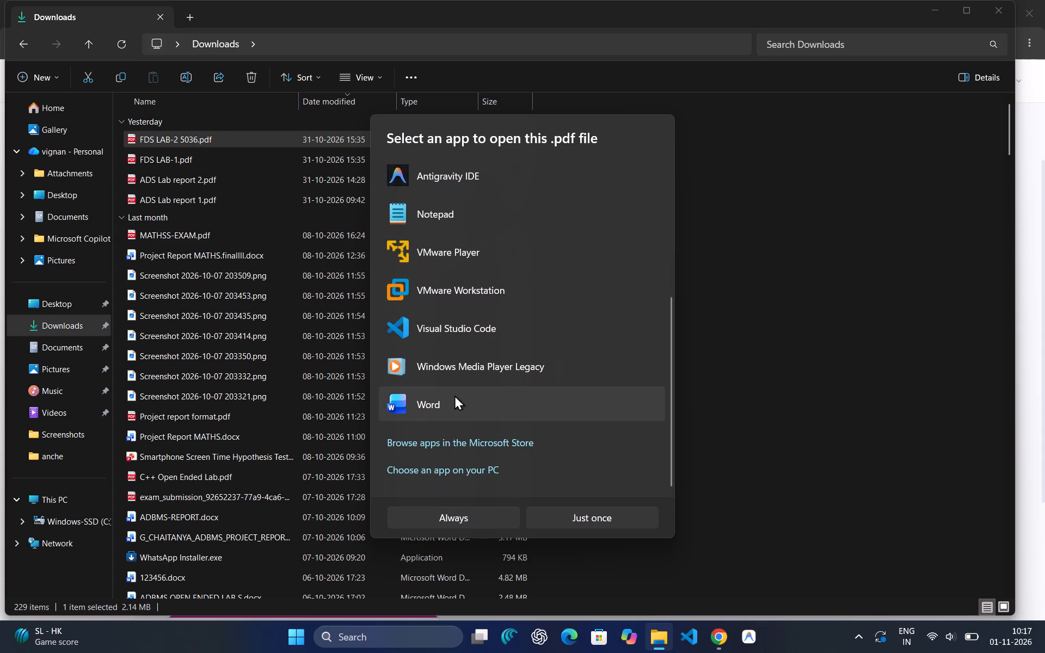
pyautogui.click(454, 395)
pyautogui.doubleClick(454, 395)
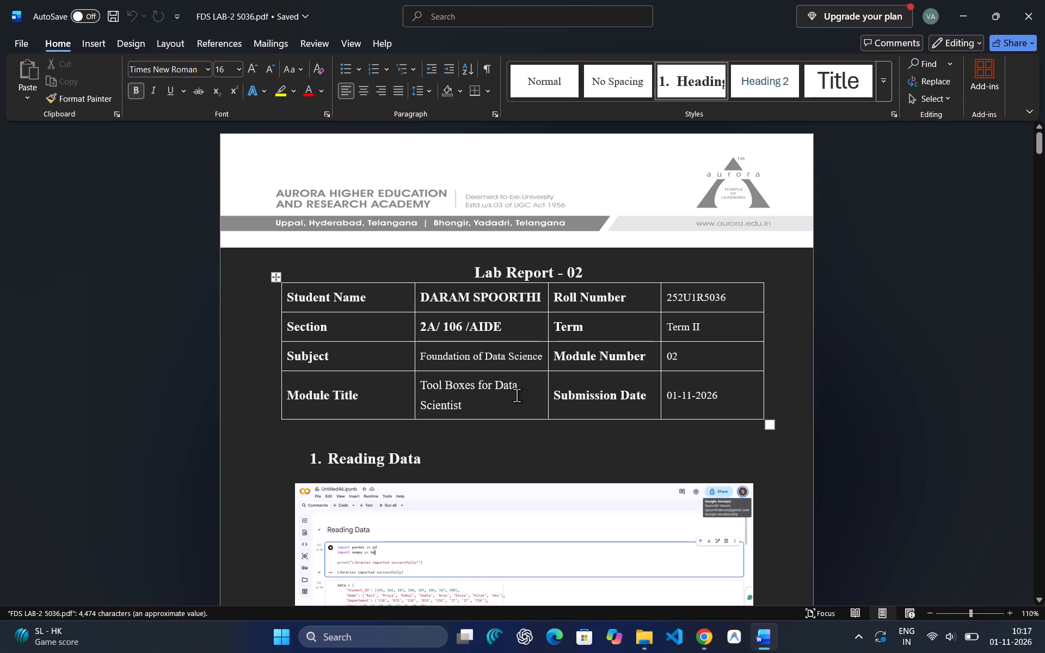
pyautogui.scroll(-3, 517, 395)
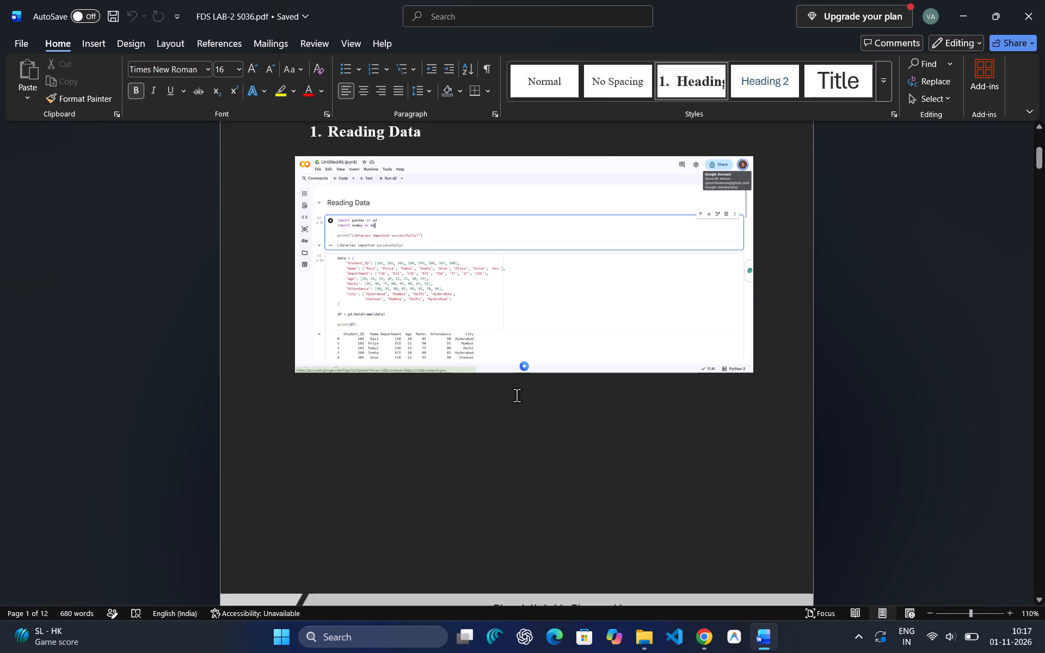
pyautogui.scroll(8, 517, 395)
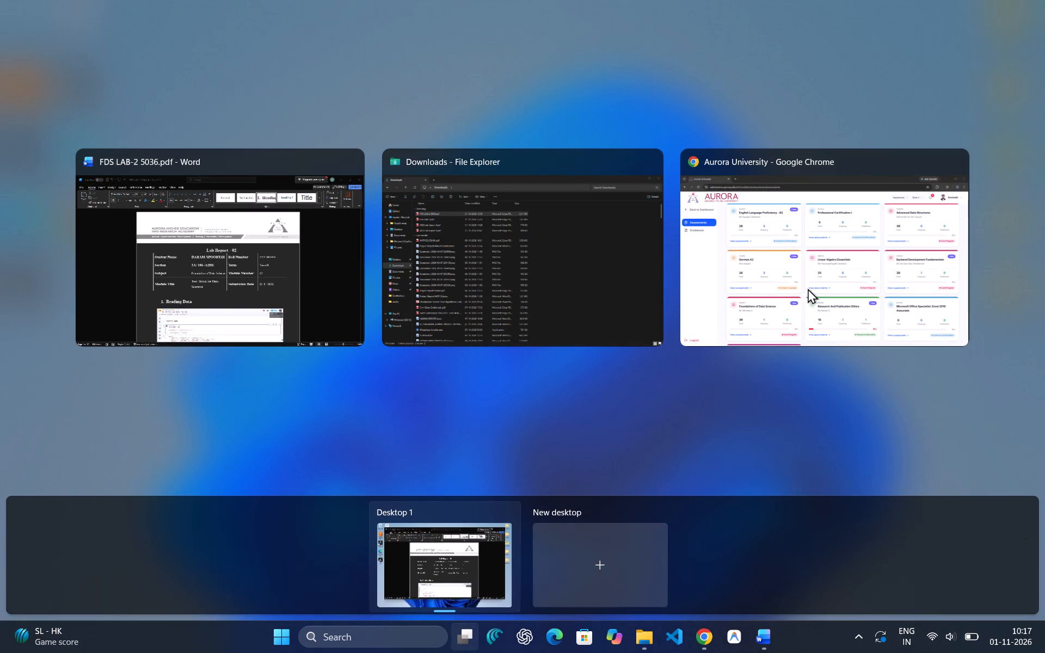
# Switch to the Chrome window showing the Aurora University assessments.
pyautogui.click(808, 288)
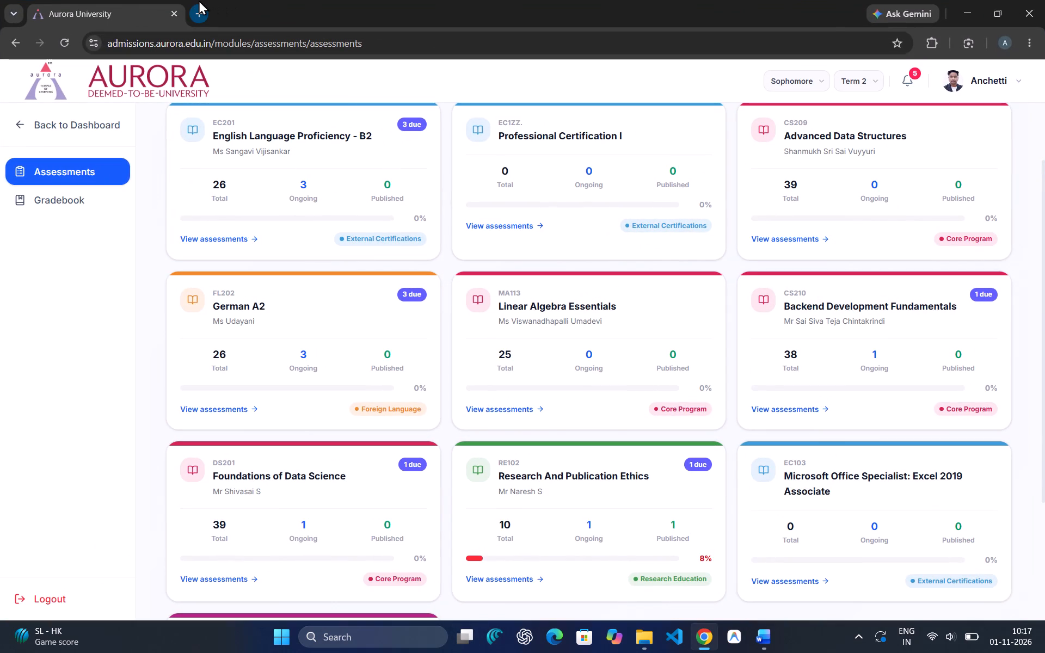
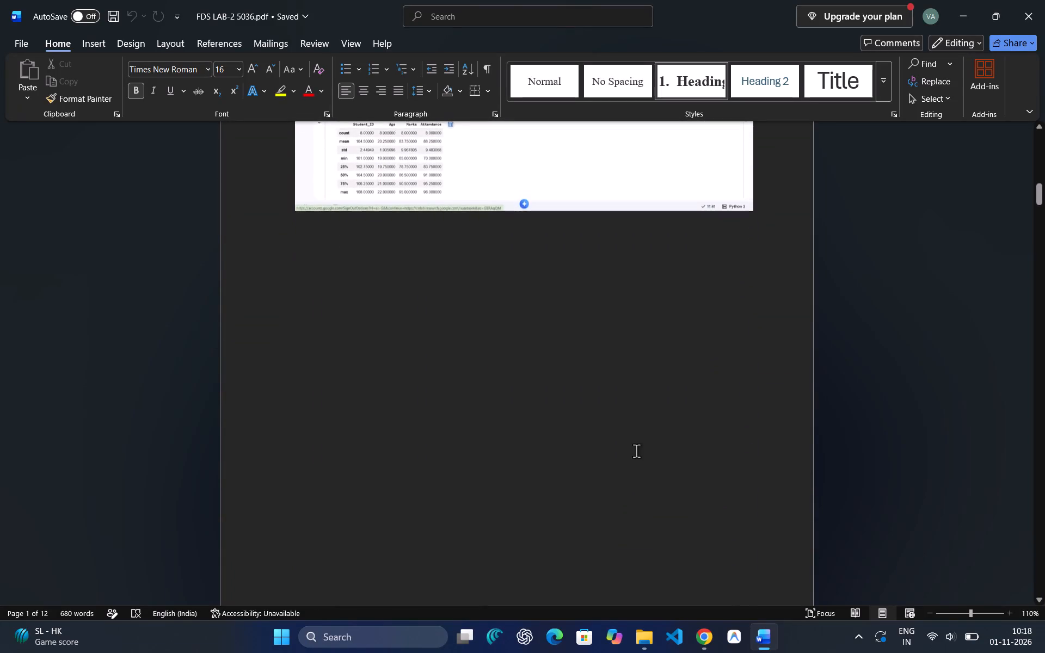
# Look through the Reading Data section of the lab report, examining its notebook screenshots, explanation and methods table.
pyautogui.scroll(-8, 636, 451)
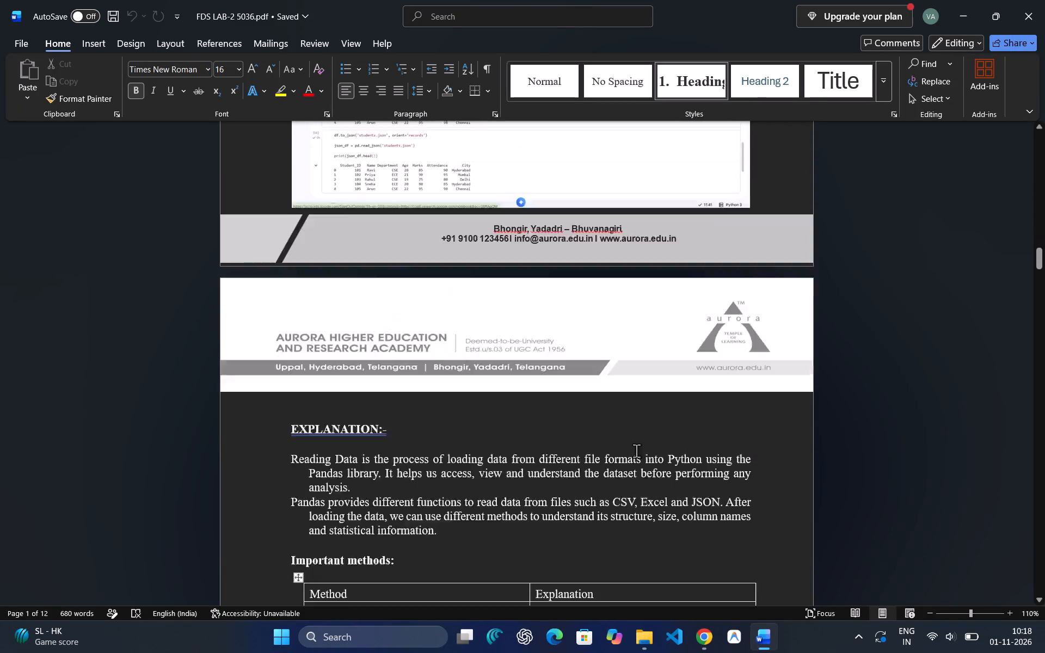
pyautogui.scroll(-4, 636, 451)
pyautogui.scroll(1, 636, 451)
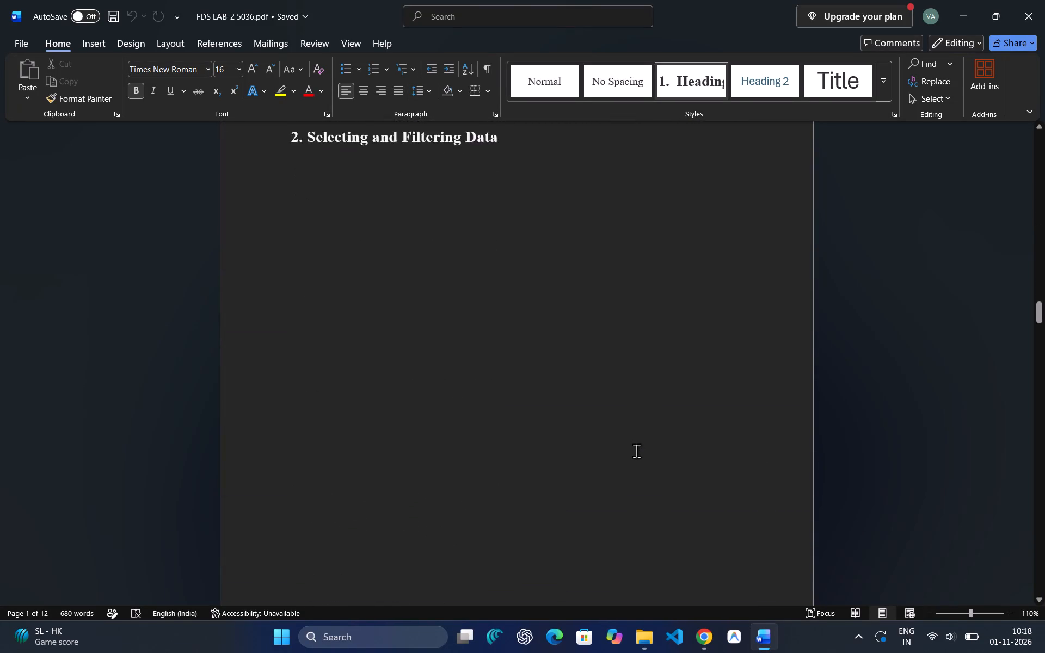
pyautogui.scroll(1, 636, 451)
pyautogui.scroll(-4, 636, 451)
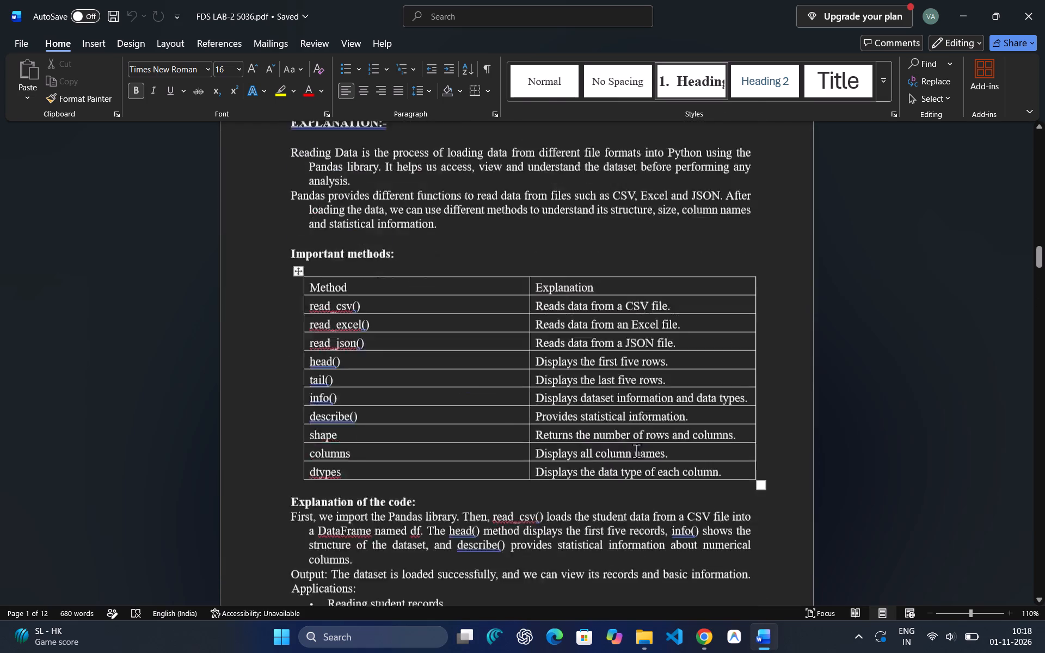
pyautogui.scroll(4, 636, 451)
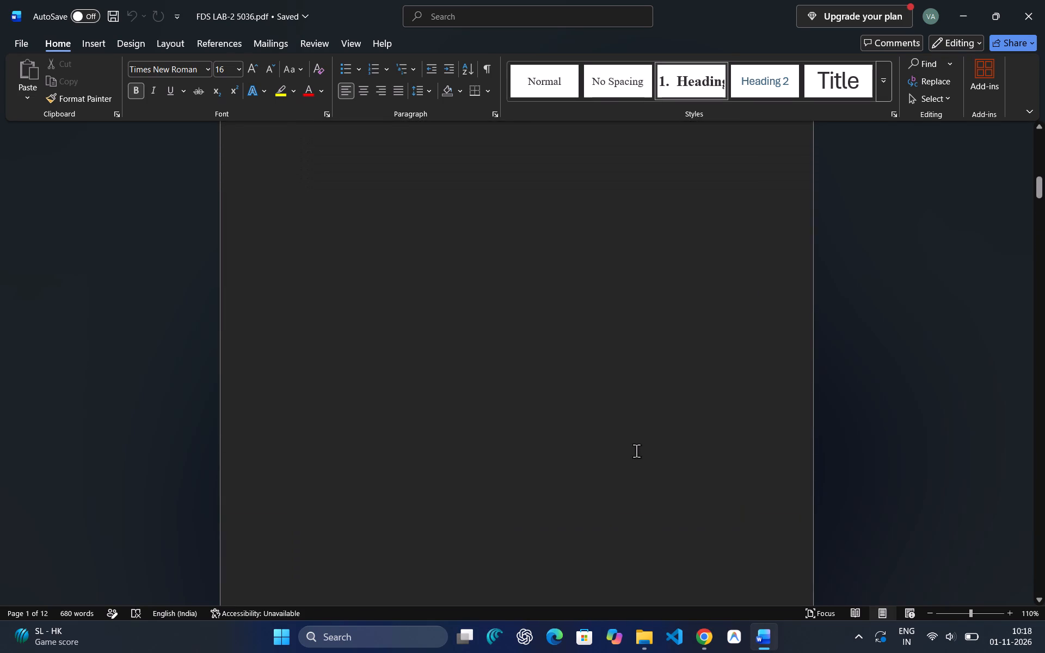
pyautogui.scroll(3, 636, 451)
pyautogui.scroll(-3, 636, 451)
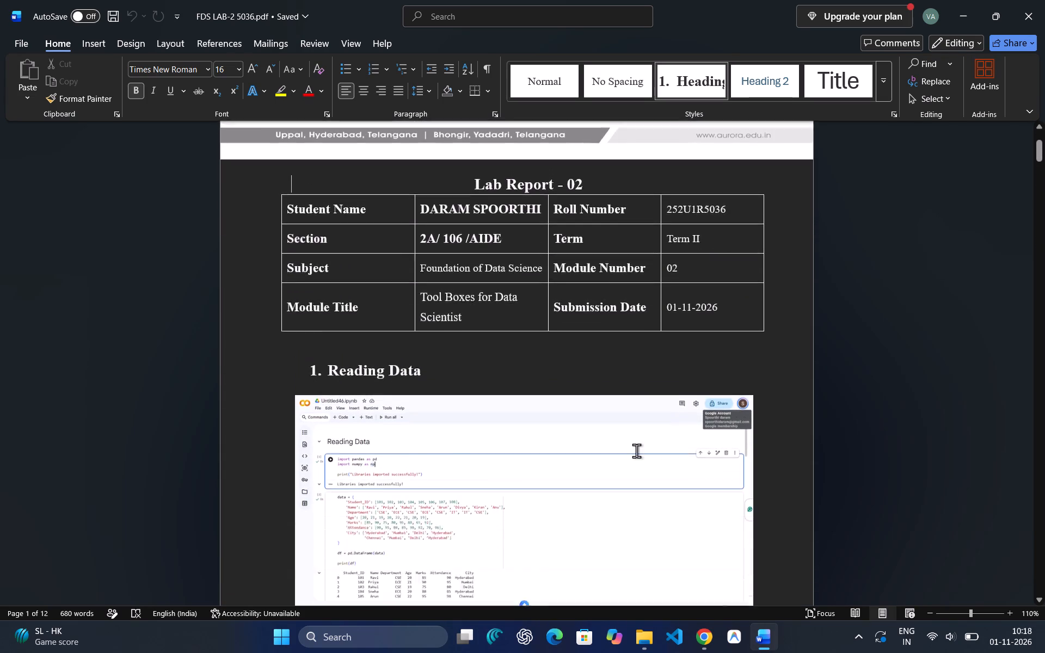
# Open the Google Colab link given at the end of the lab report.
pyautogui.scroll(-7, 636, 451)
pyautogui.scroll(-20, 636, 451)
pyautogui.scroll(-20, 636, 451)
pyautogui.scroll(-20, 636, 451)
pyautogui.scroll(-3, 636, 451)
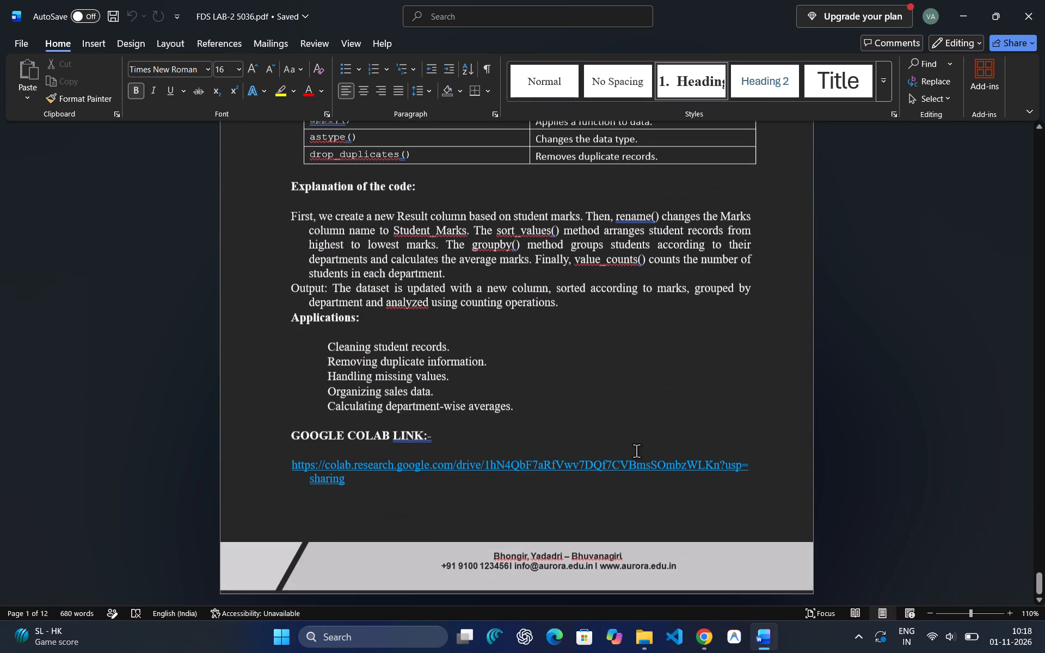
pyautogui.keyDown('ctrl'); pyautogui.click(508, 459); pyautogui.keyUp('ctrl')
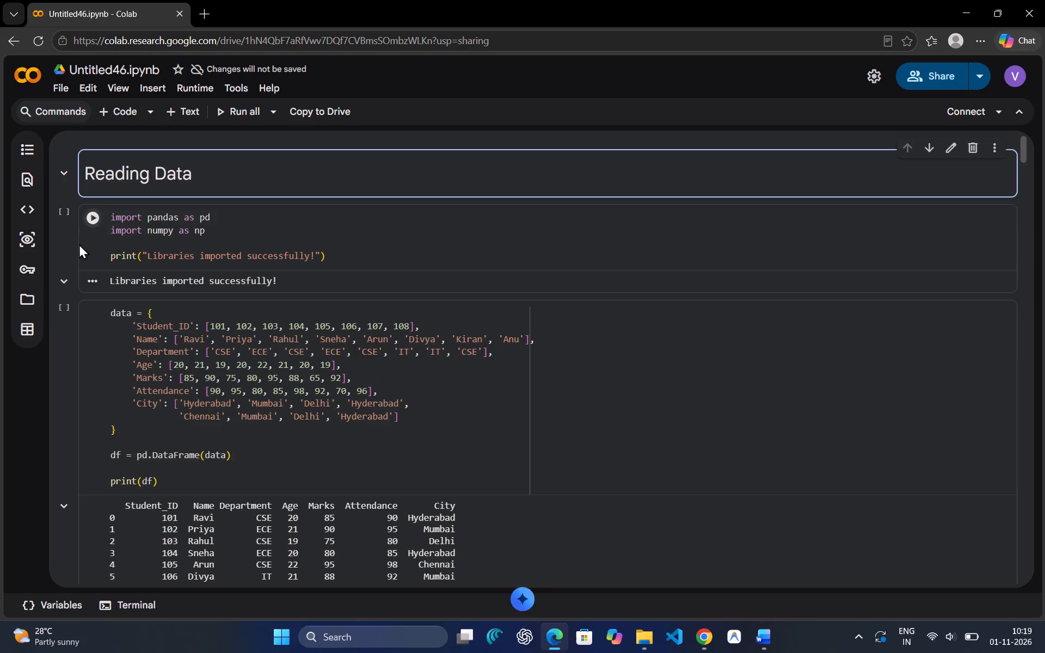
# Run the first cell of the Untitled46.ipynb notebook, allowing it to run anyway, and run all cells in the notebook.
pyautogui.click(94, 214)
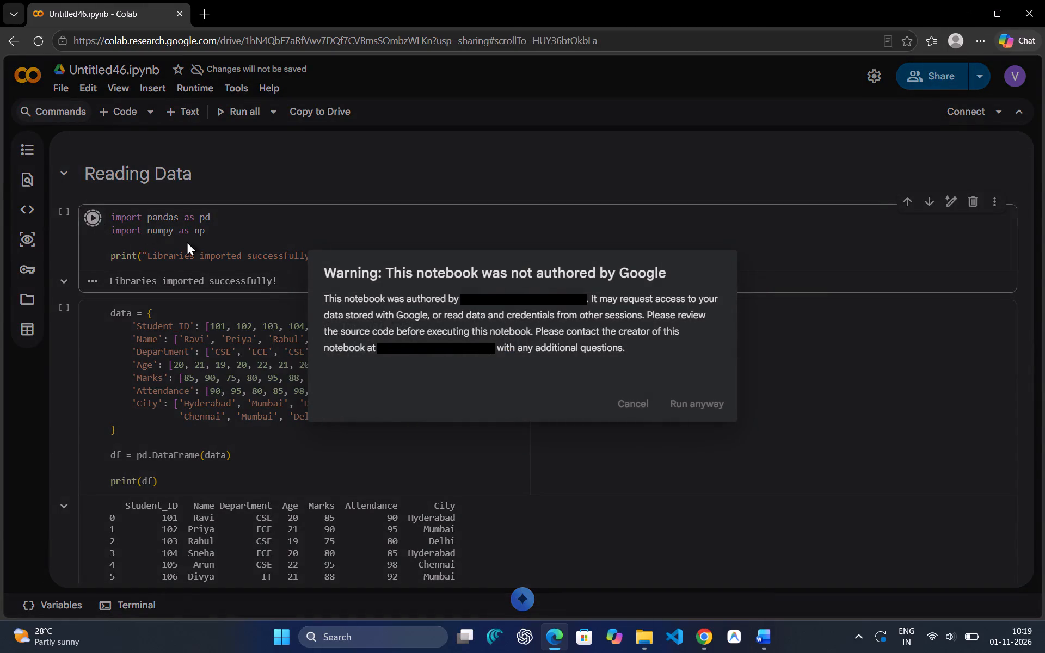
pyautogui.click(706, 405)
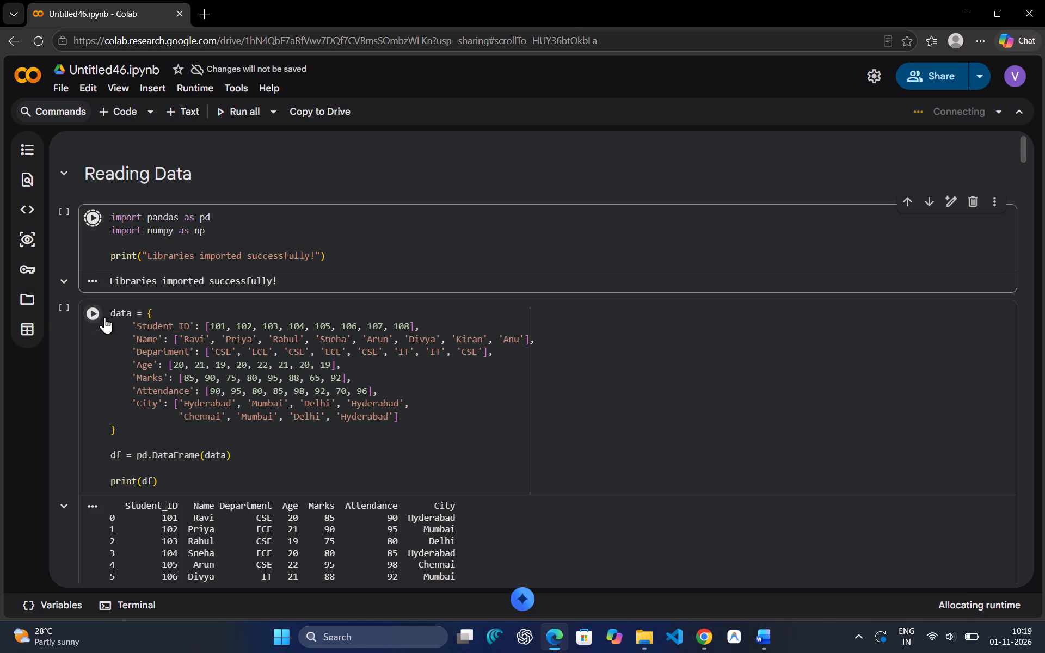
pyautogui.click(235, 110)
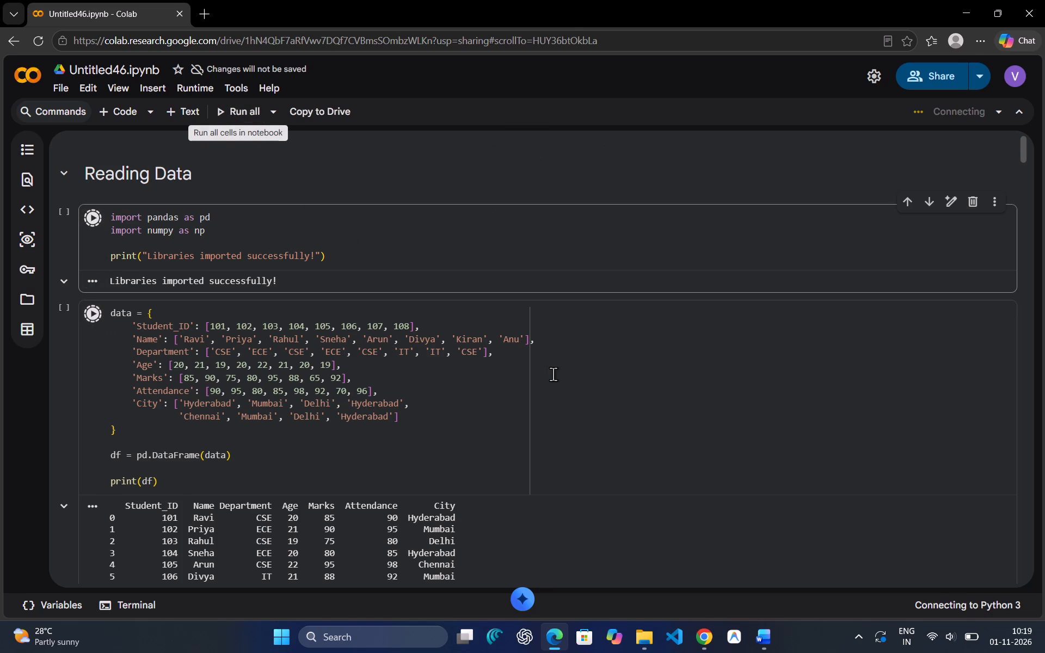
# Look through the notebook's cell outputs down to the last cell and return to the Reading Data heading.
pyautogui.scroll(-12, 553, 374)
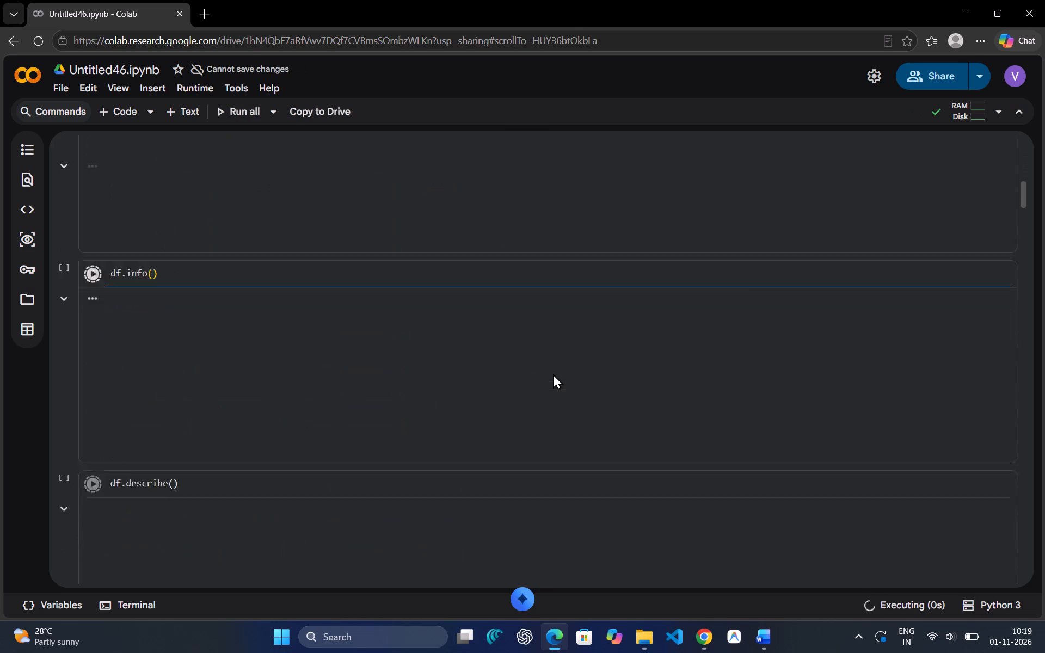
pyautogui.scroll(-10, 553, 374)
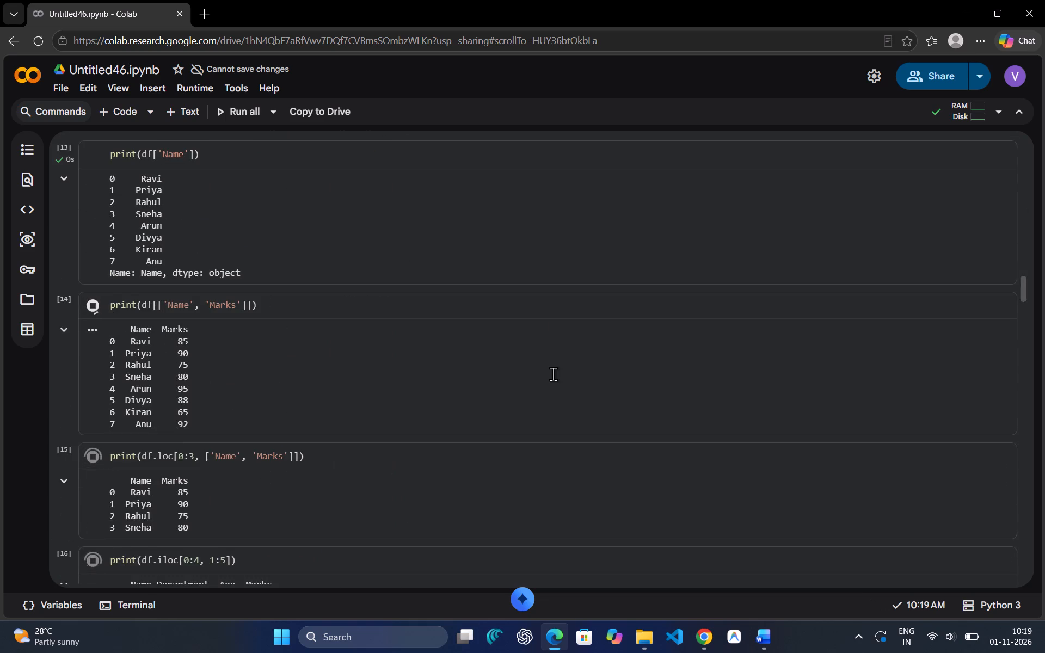
pyautogui.scroll(-7, 553, 374)
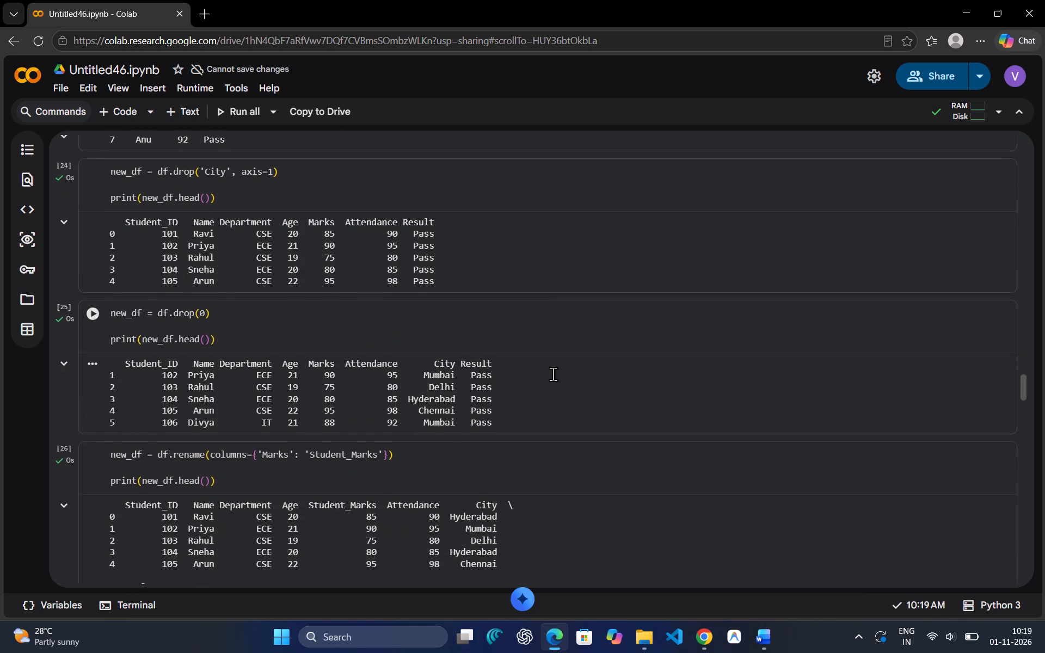
pyautogui.scroll(-18, 553, 374)
pyautogui.scroll(-4, 553, 374)
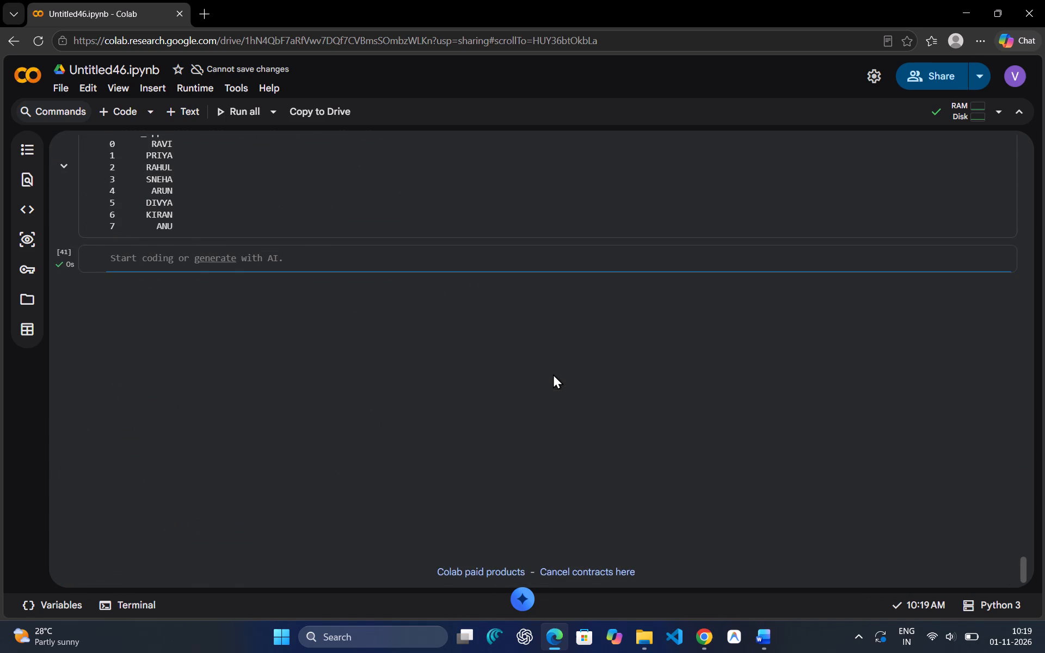
pyautogui.scroll(17, 553, 374)
pyautogui.scroll(19, 553, 374)
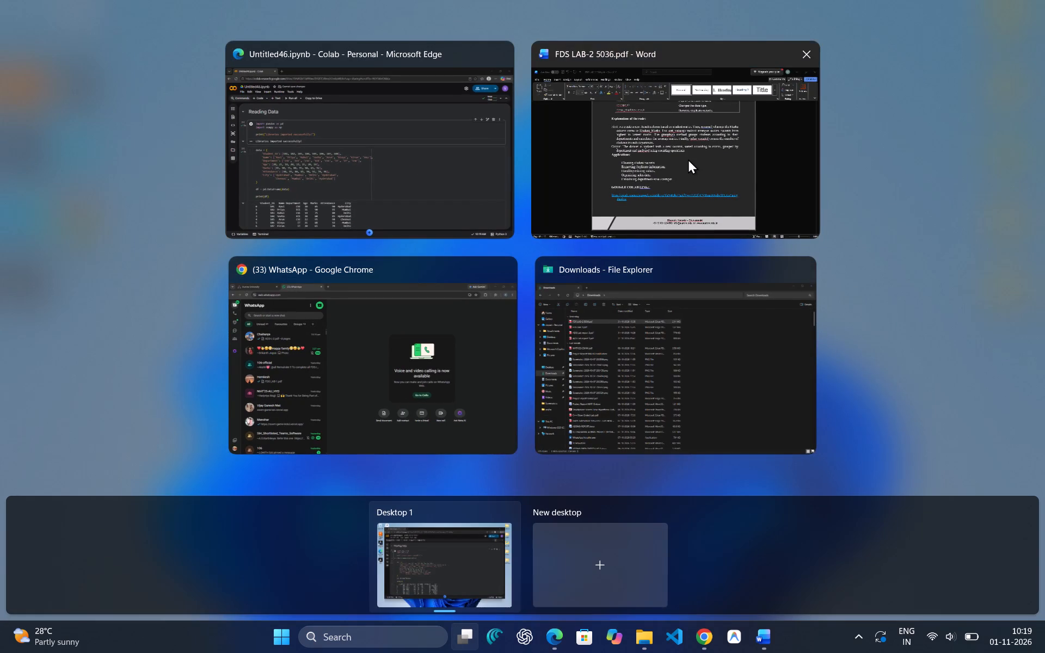
# Switch to the lab report in Word and check the first notebook screenshot under Reading Data.
pyautogui.click(688, 159)
pyautogui.scroll(9, 570, 280)
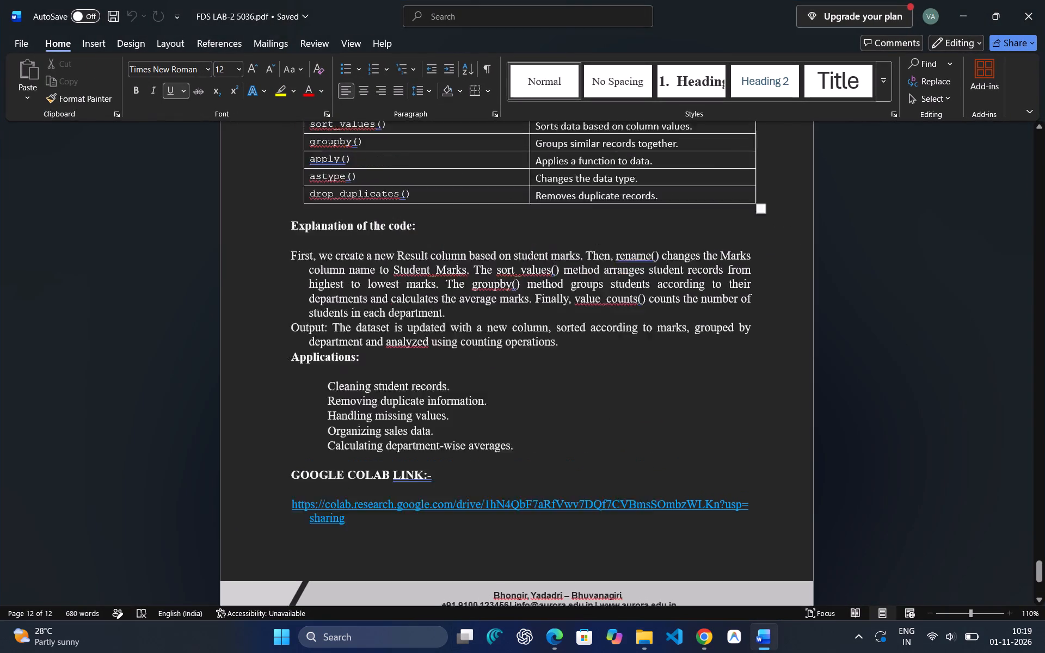
pyautogui.scroll(20, 570, 280)
pyautogui.scroll(20, 570, 280)
pyautogui.scroll(20, 570, 280)
pyautogui.scroll(12, 570, 280)
pyautogui.scroll(-1, 570, 280)
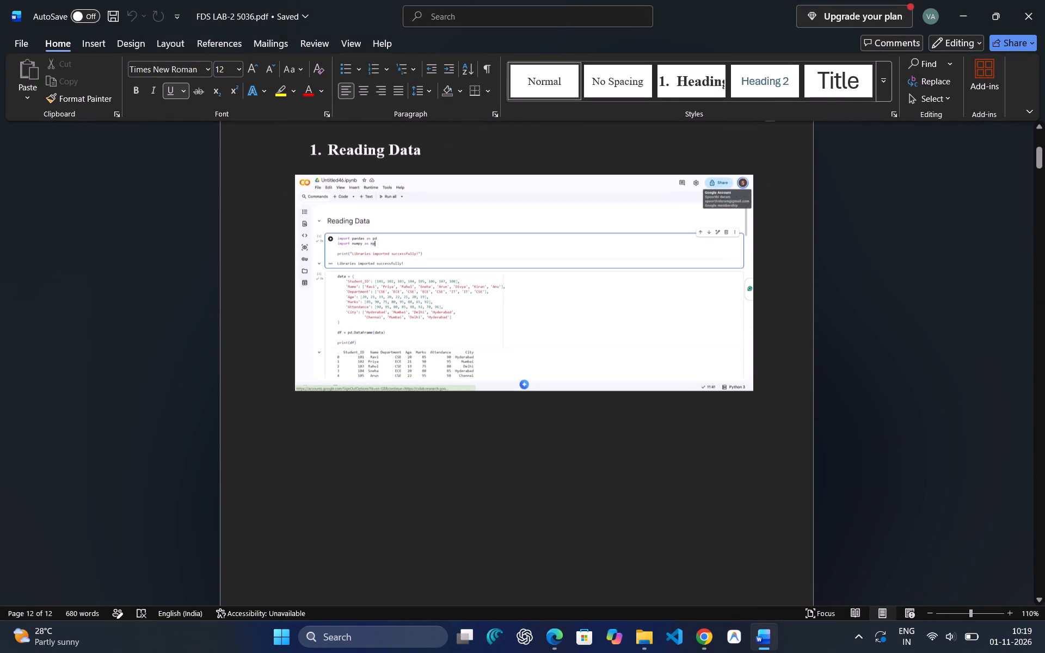
pyautogui.scroll(-1, 570, 280)
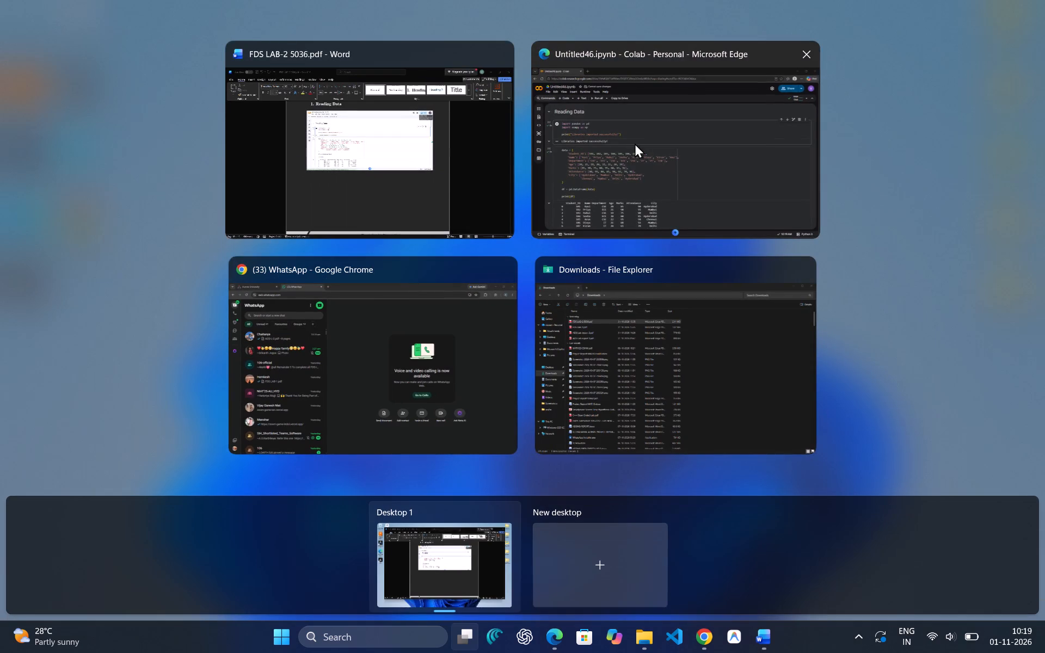
# Switch to the Colab notebook in Edge and copy a snip of the Reading Data view, including the header and Google Account tooltip.
pyautogui.click(635, 143)
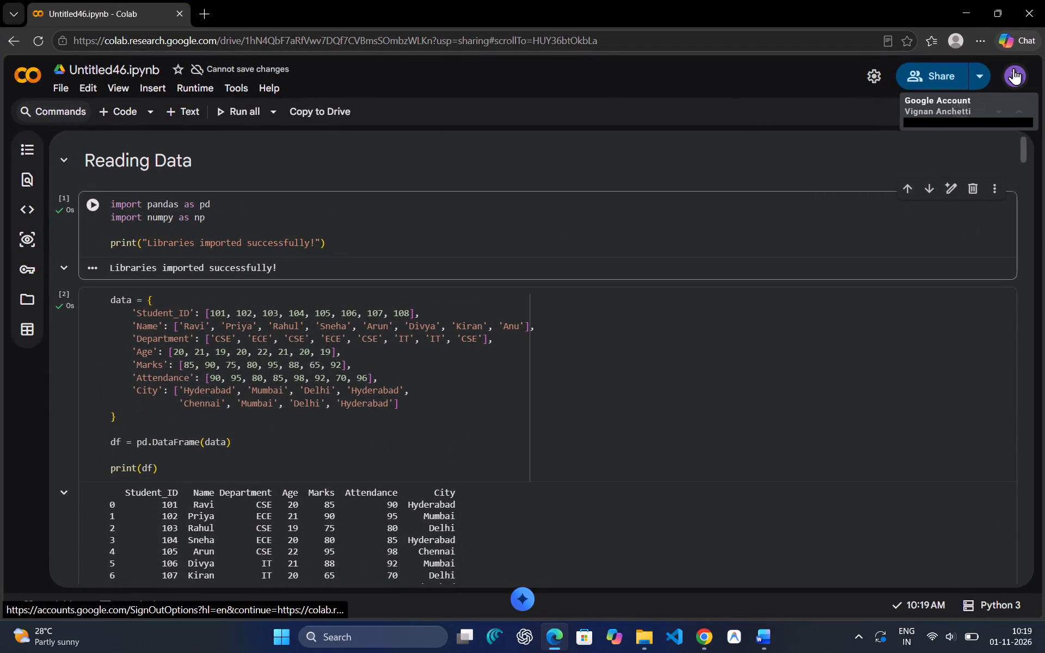
pyautogui.press('shift+super+s')
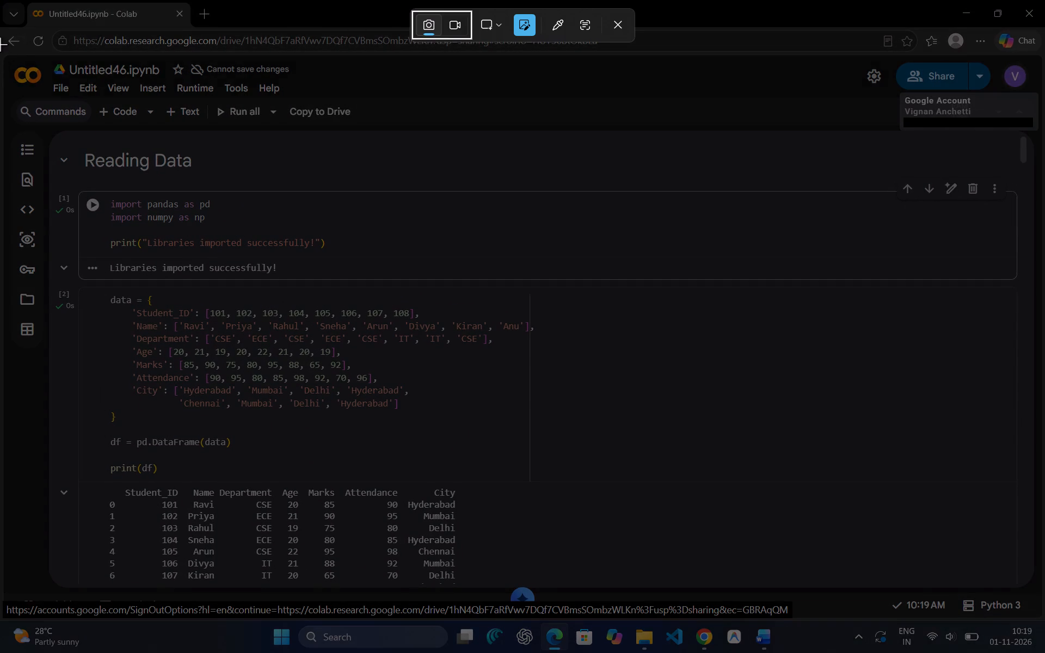
pyautogui.moveTo(0, 52); pyautogui.dragTo(1044, 535)
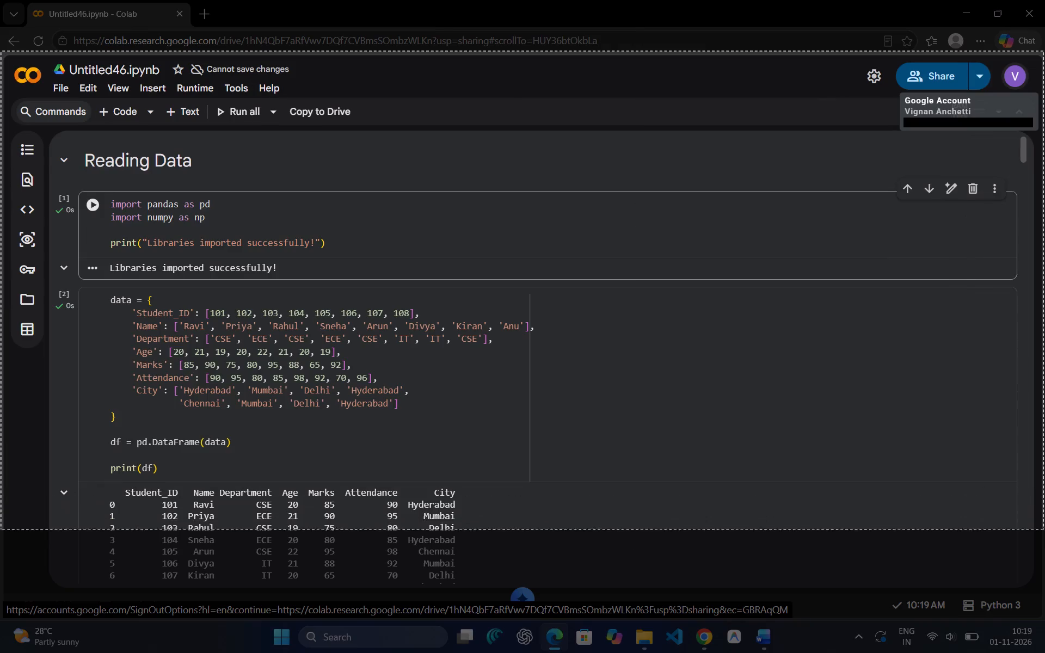
pyautogui.moveTo(1044, 535); pyautogui.dragTo(1037, 591)
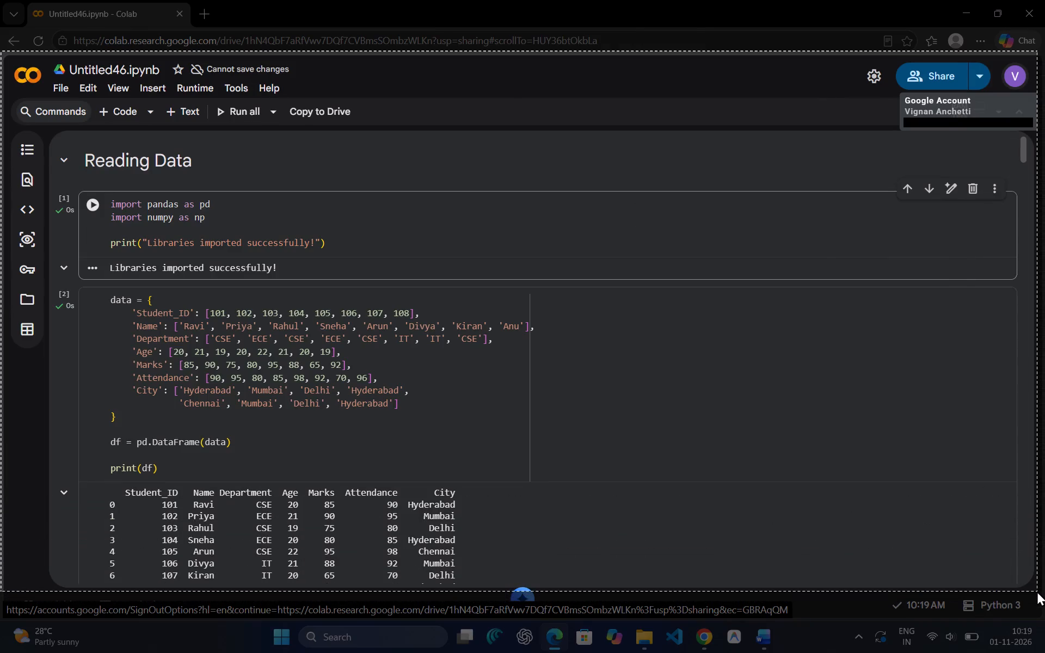
pyautogui.click(367, 18)
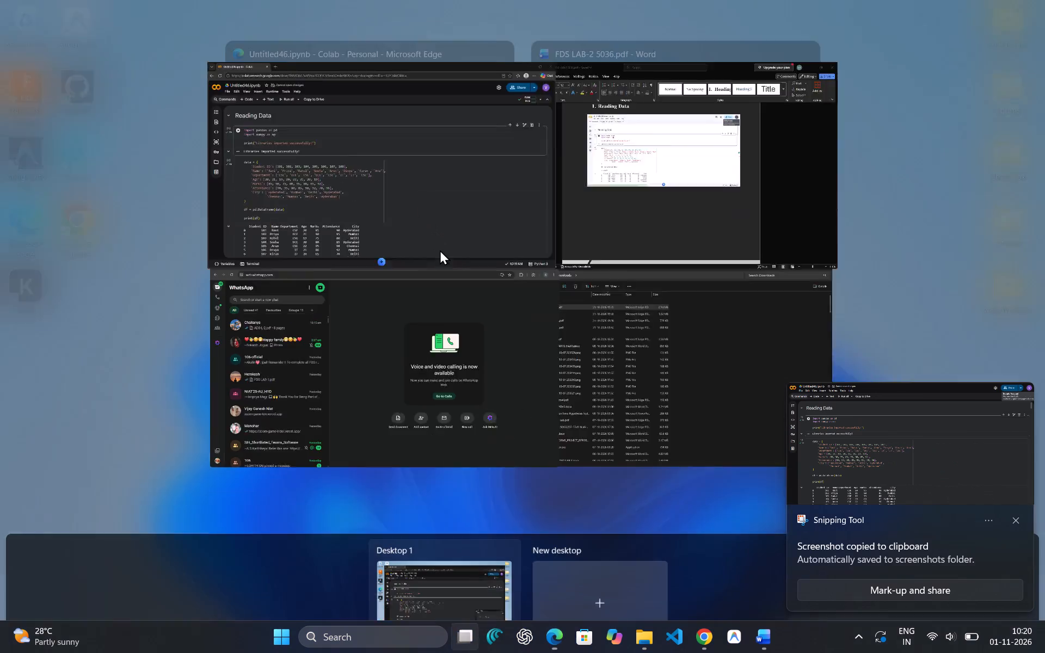
# Switch to the lab report in Word and examine which notebook cells each Reading Data screenshot shows.
pyautogui.click(639, 137)
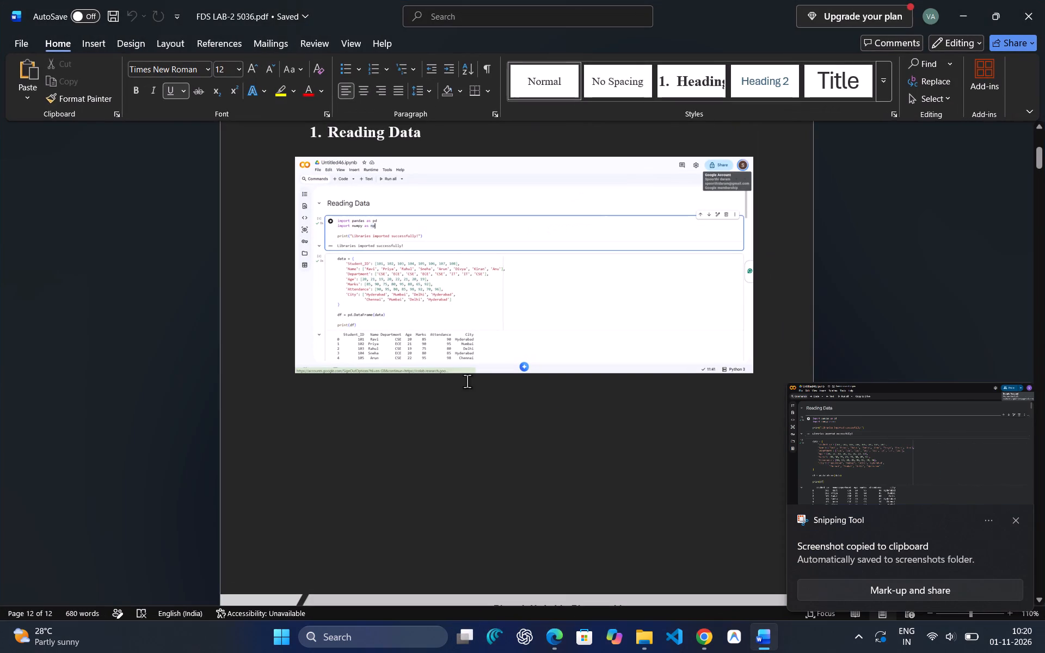
pyautogui.scroll(-6, 467, 381)
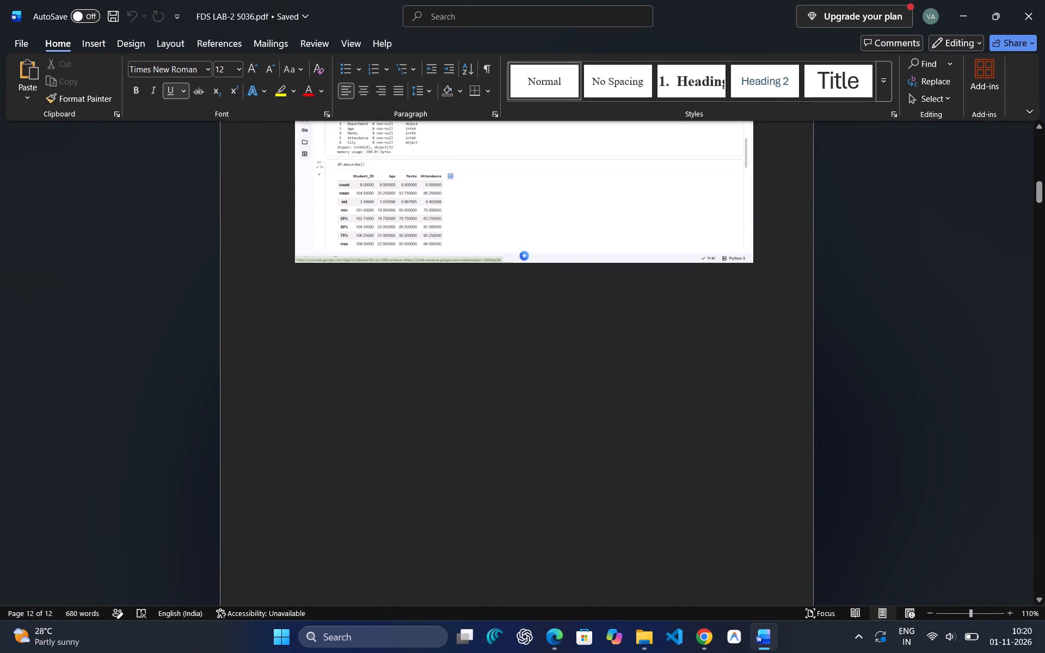
pyautogui.scroll(-2, 467, 381)
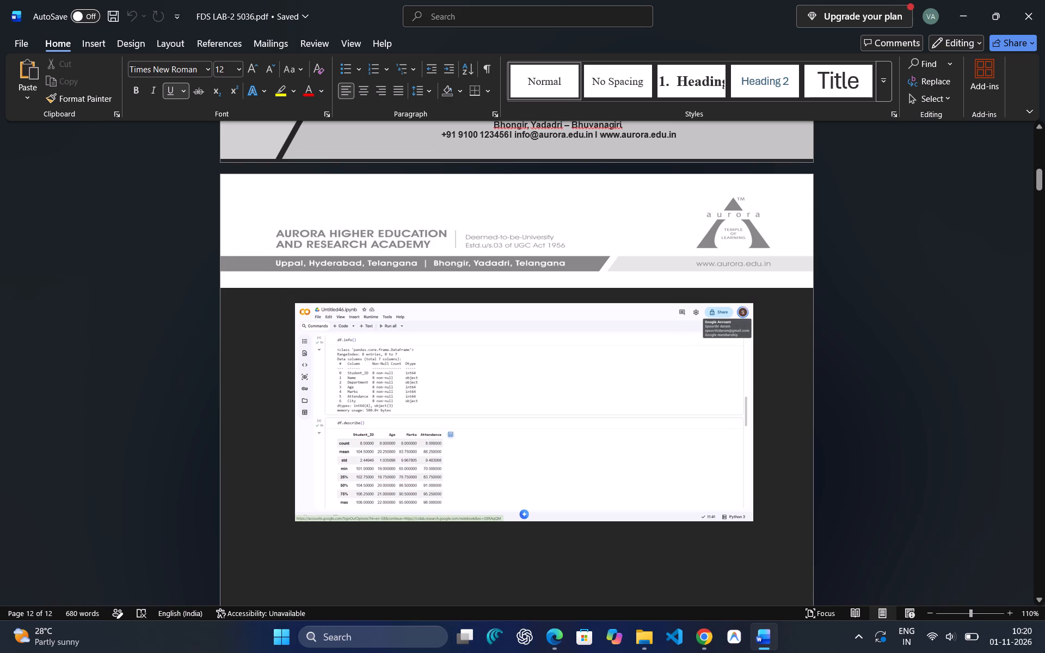
pyautogui.scroll(-2, 467, 381)
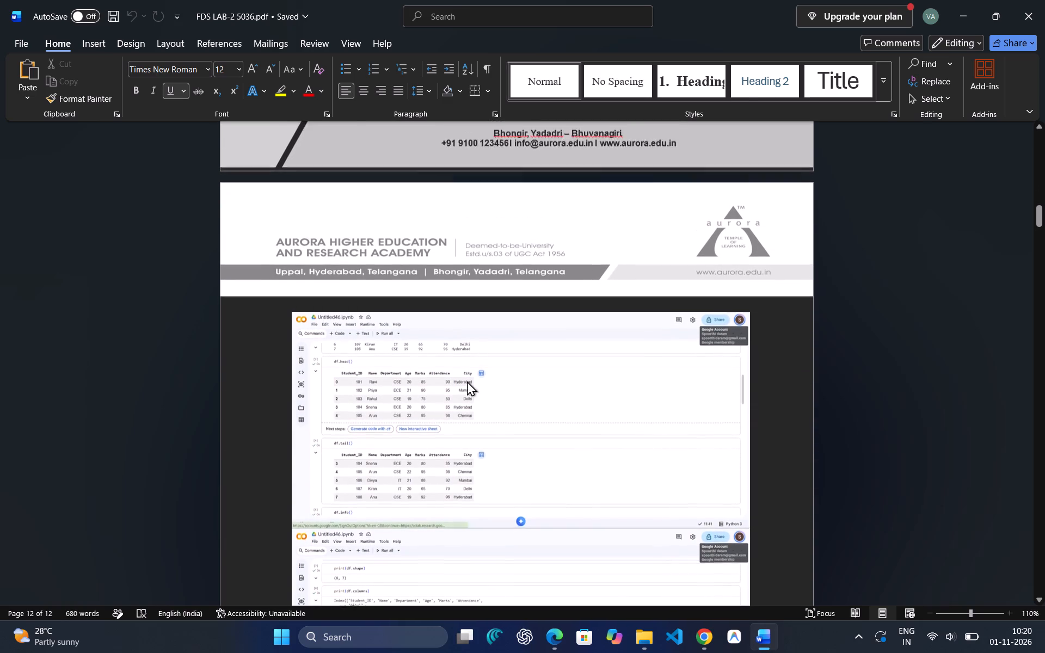
pyautogui.scroll(5, 467, 381)
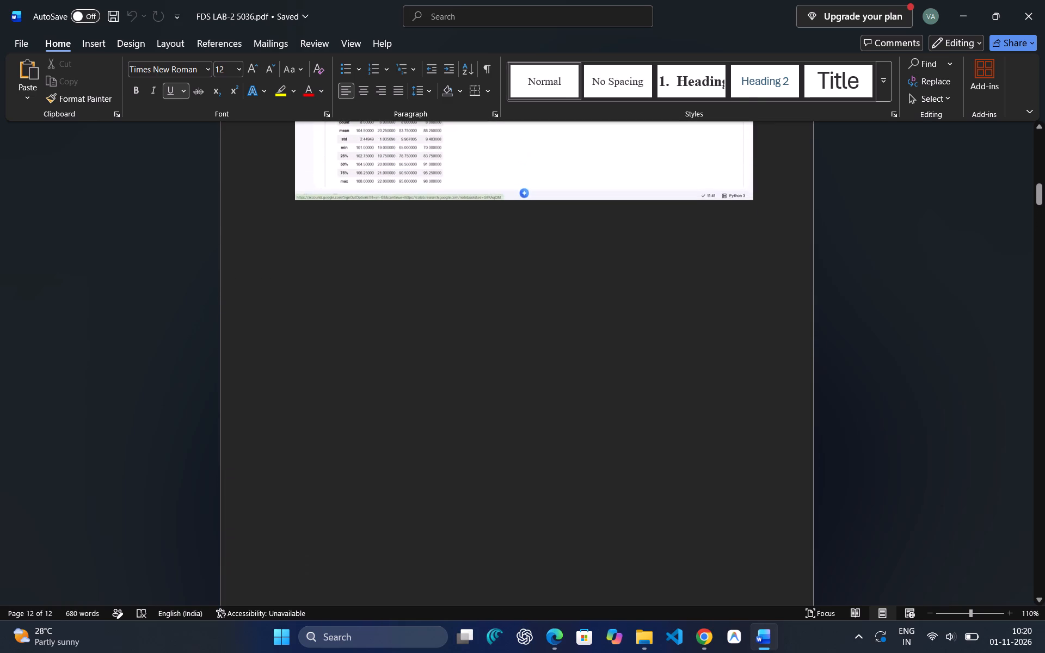
pyautogui.scroll(1, 467, 381)
pyautogui.scroll(-2, 467, 381)
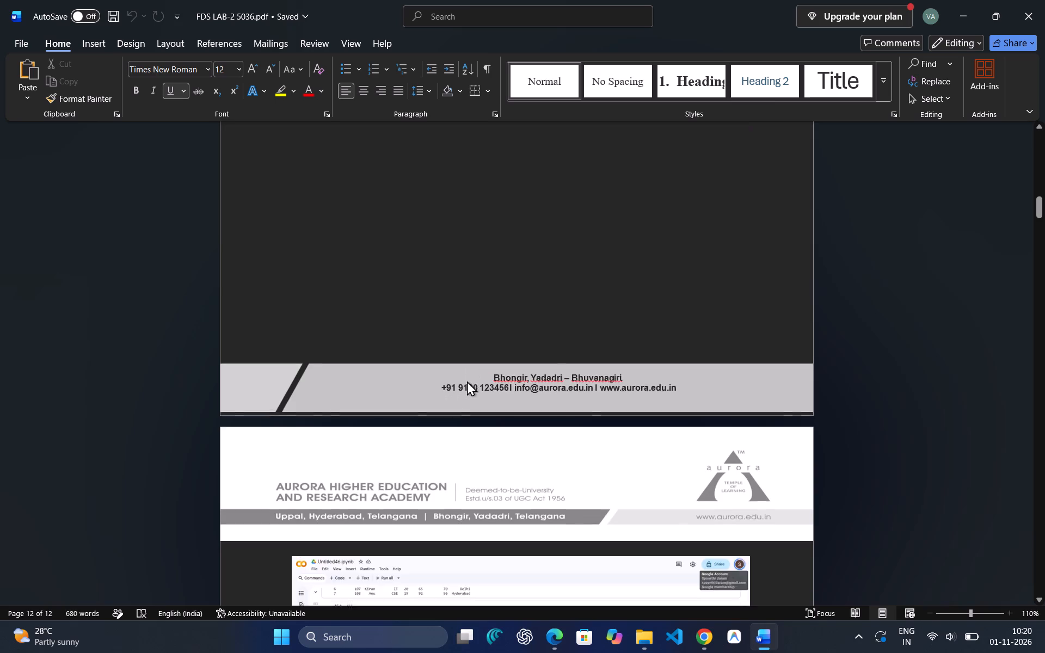
pyautogui.scroll(-2, 467, 381)
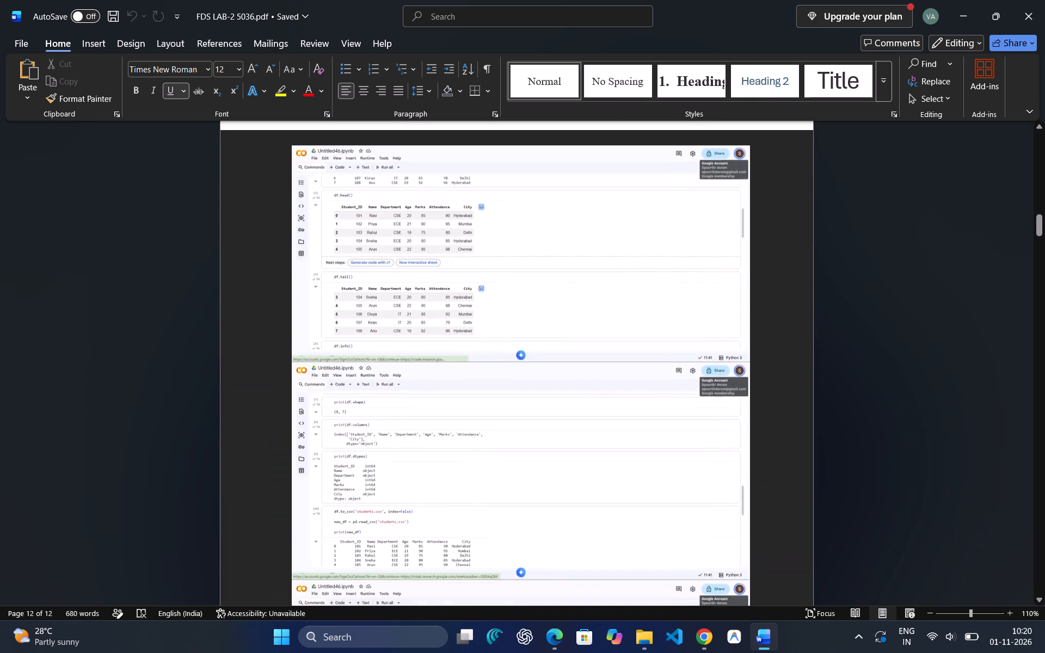
pyautogui.scroll(-2, 467, 381)
pyautogui.scroll(1, 467, 381)
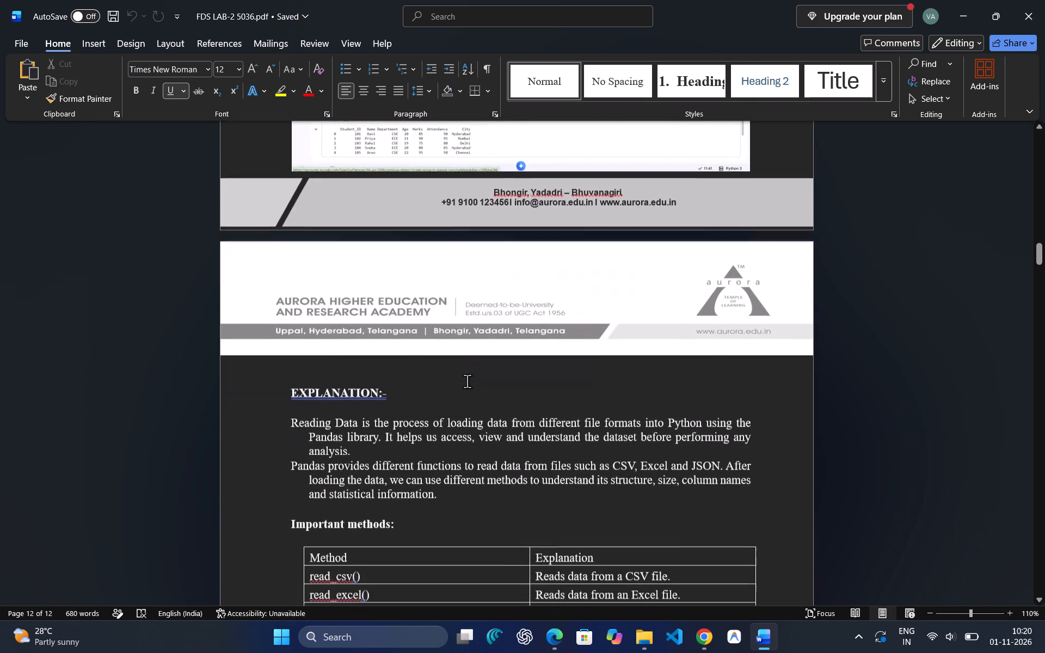
pyautogui.scroll(1, 467, 381)
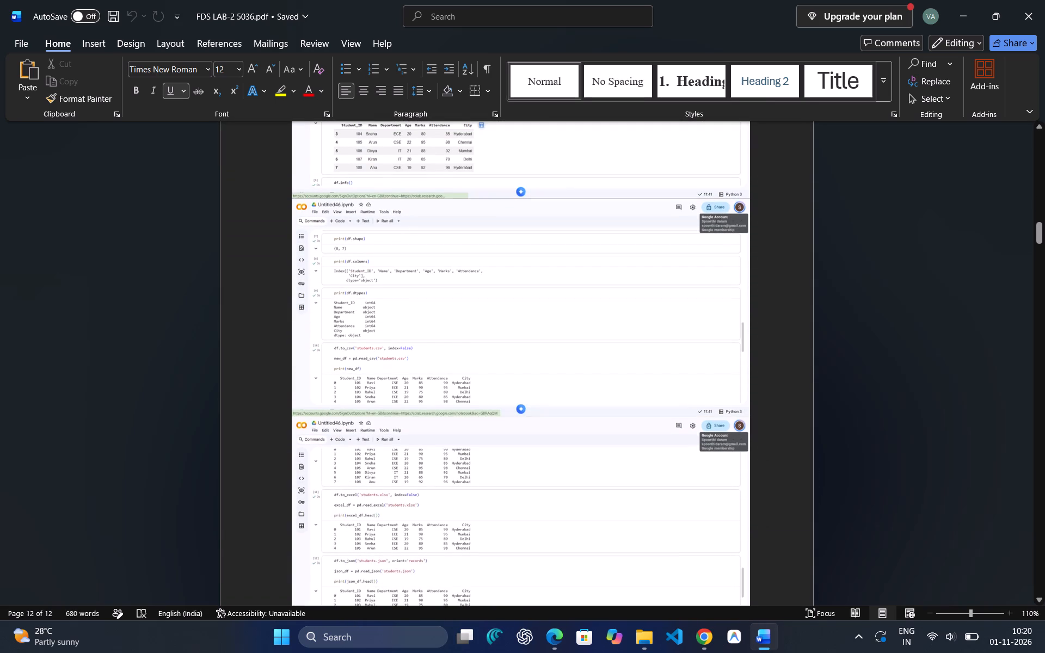
pyautogui.scroll(-2, 467, 381)
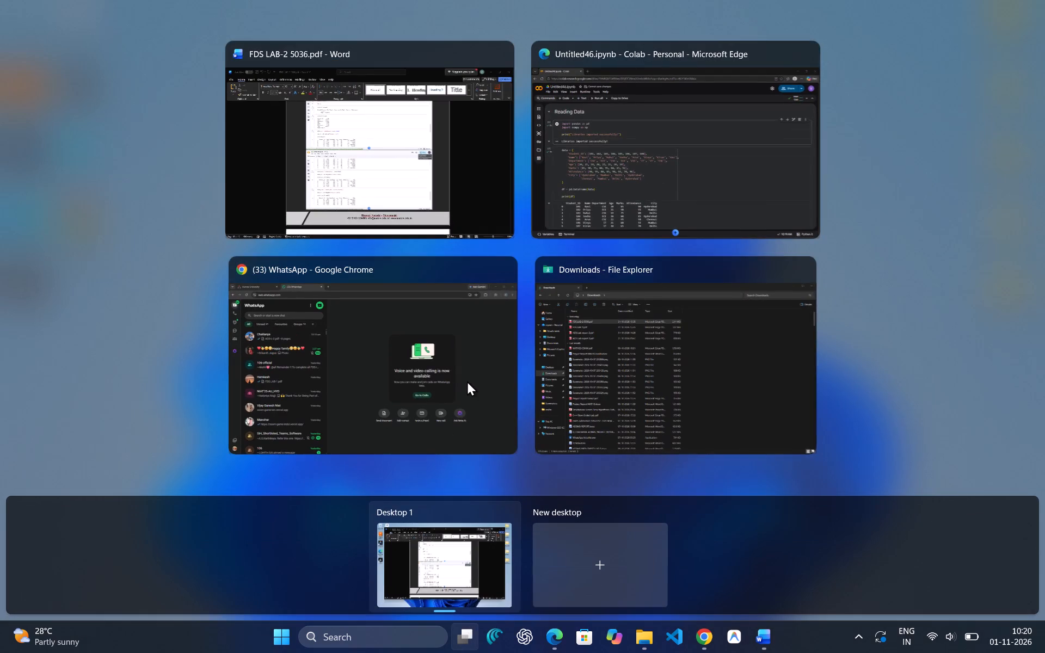
# Switch to the Colab notebook in Edge and look over the df.head() and df.tail() cells.
pyautogui.click(673, 151)
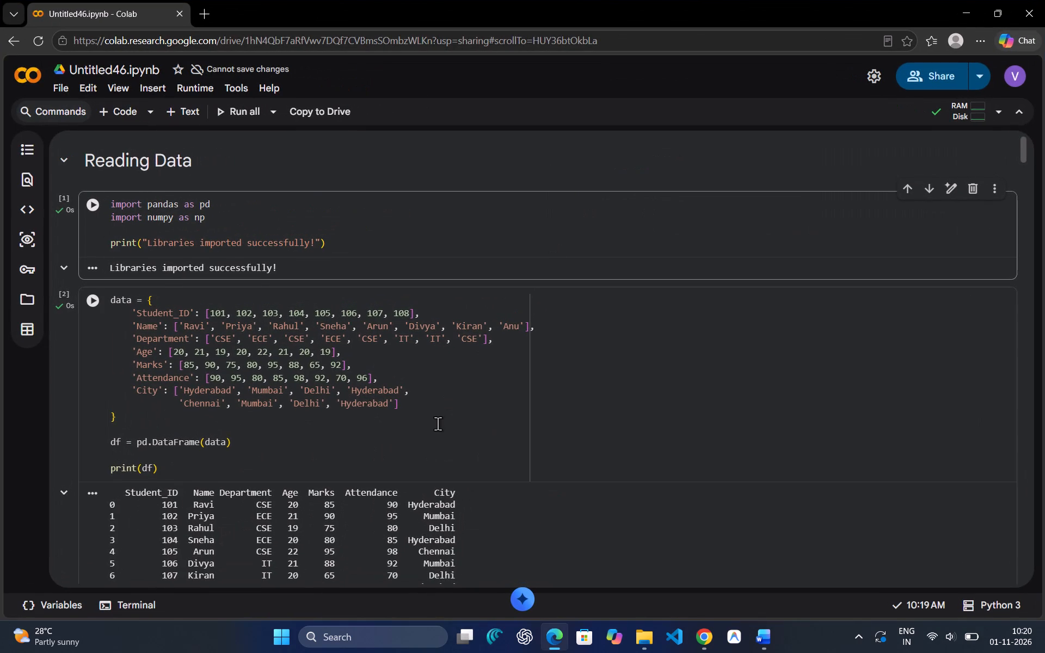
pyautogui.scroll(-5, 438, 423)
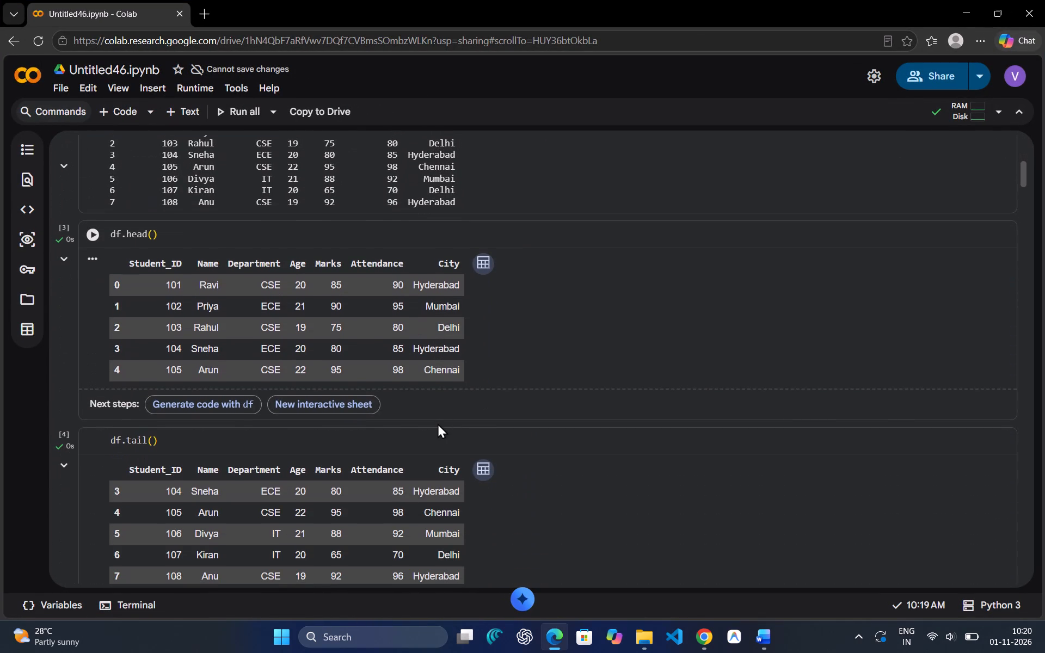
pyautogui.scroll(-1, 438, 423)
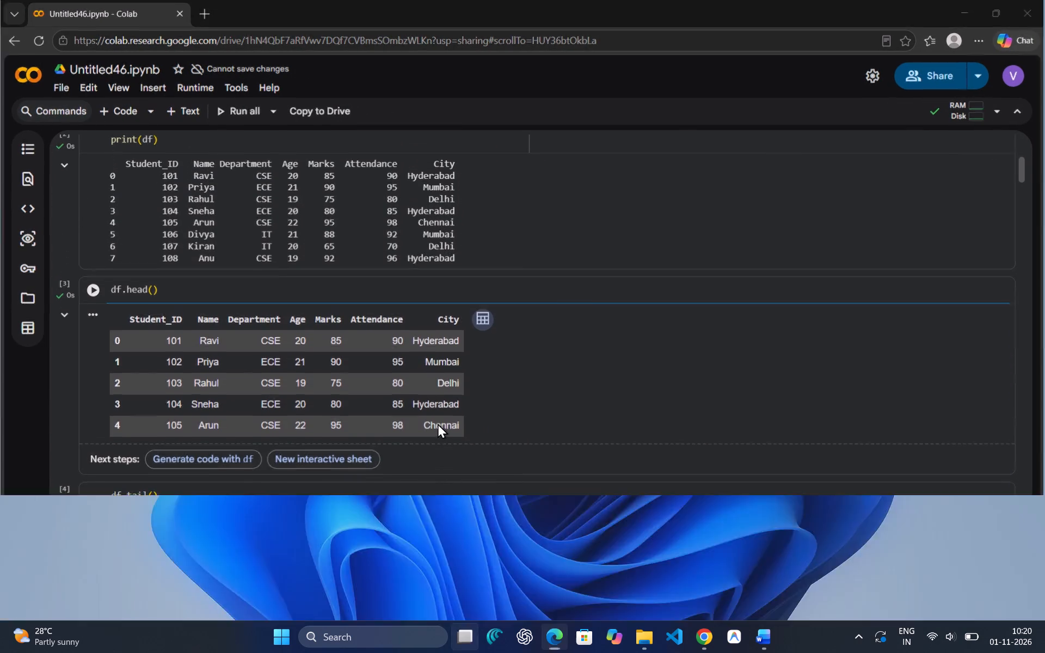
# Switch to the lab report in Word and check which notebook cells the screenshots from df.to_json back to df.info() cover.
pyautogui.click(683, 121)
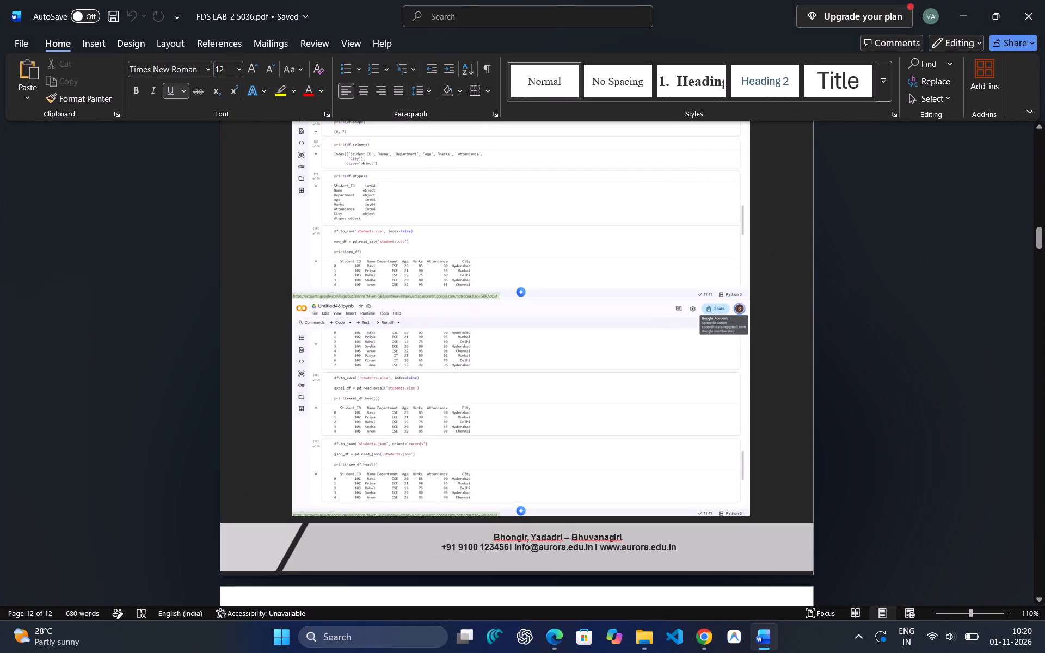
pyautogui.scroll(6, 559, 318)
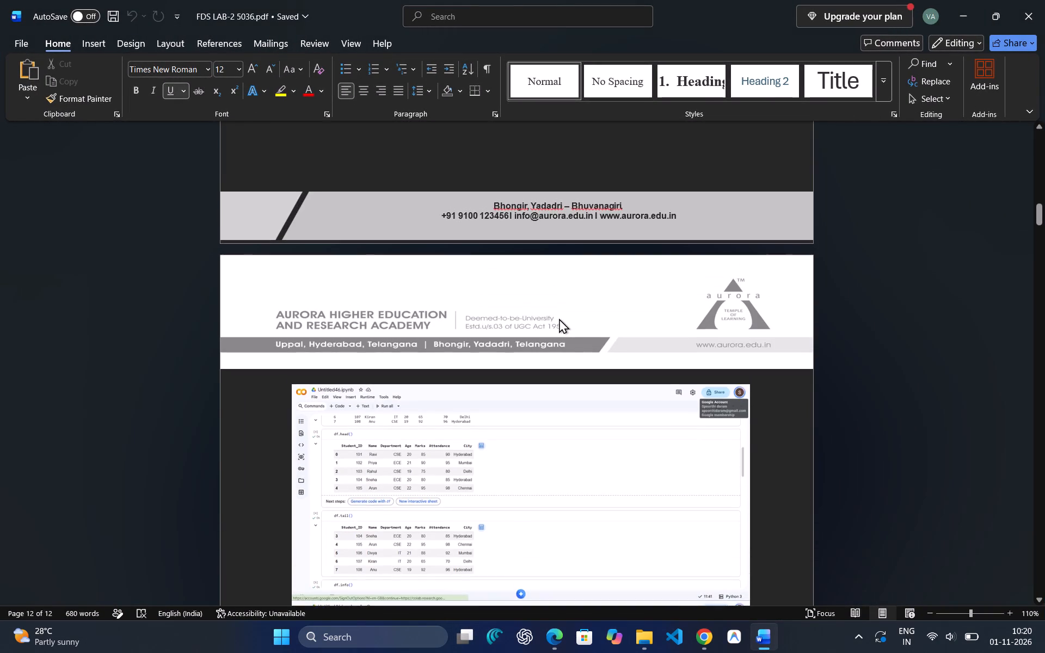
pyautogui.scroll(5, 559, 318)
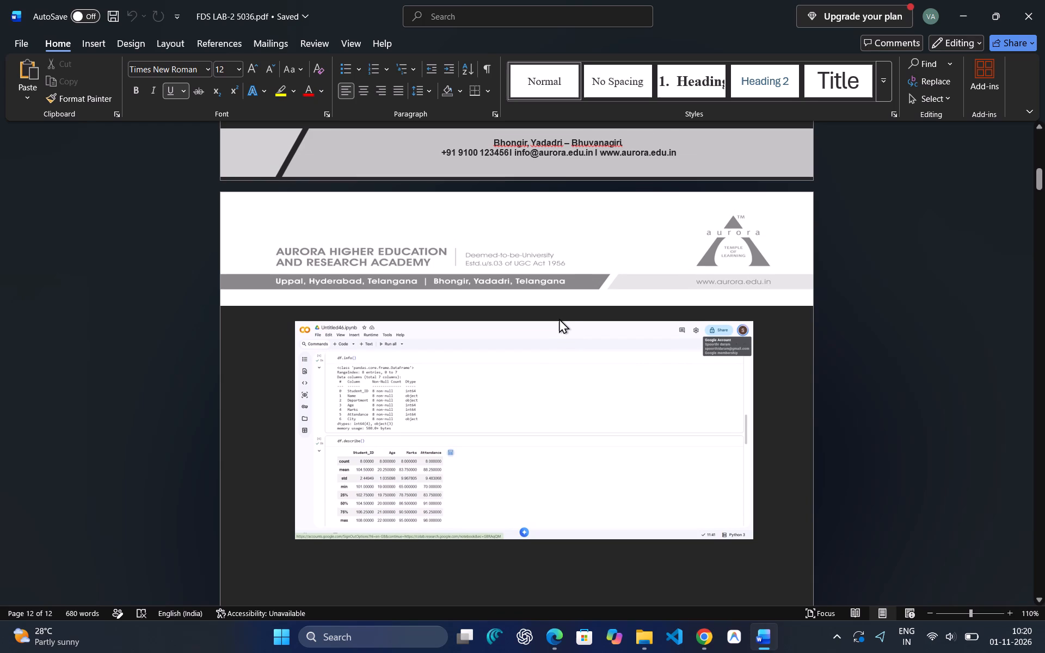
pyautogui.scroll(6, 559, 318)
pyautogui.scroll(-2, 559, 318)
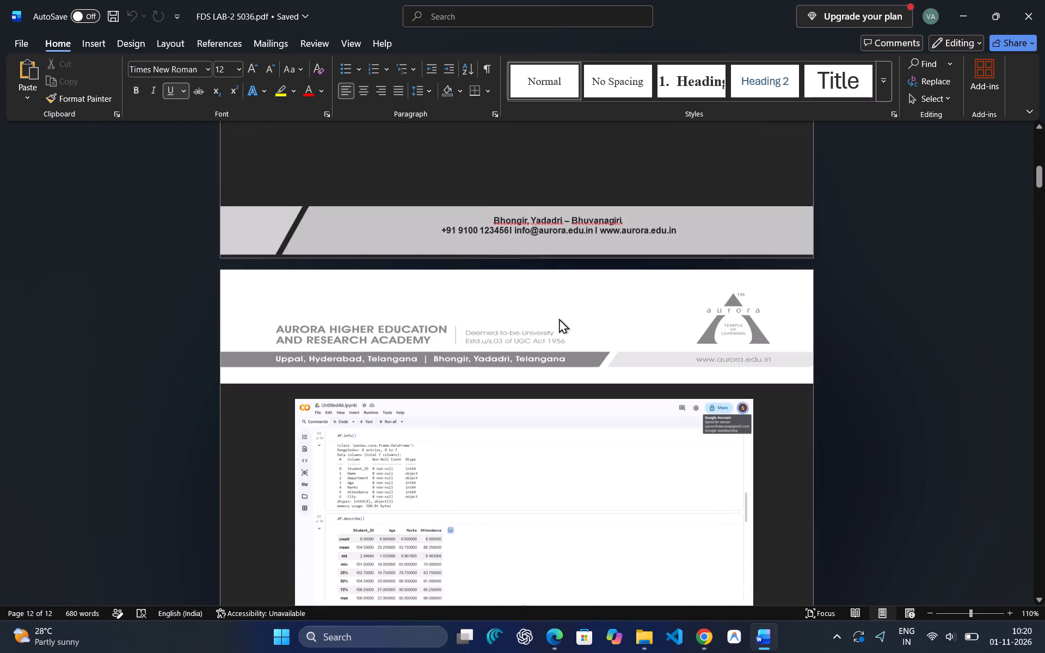
# Switch to the Colab notebook and copy a snip of the df.info() and df.describe() cells, including the header and Google Account tooltip.
pyautogui.click(637, 128)
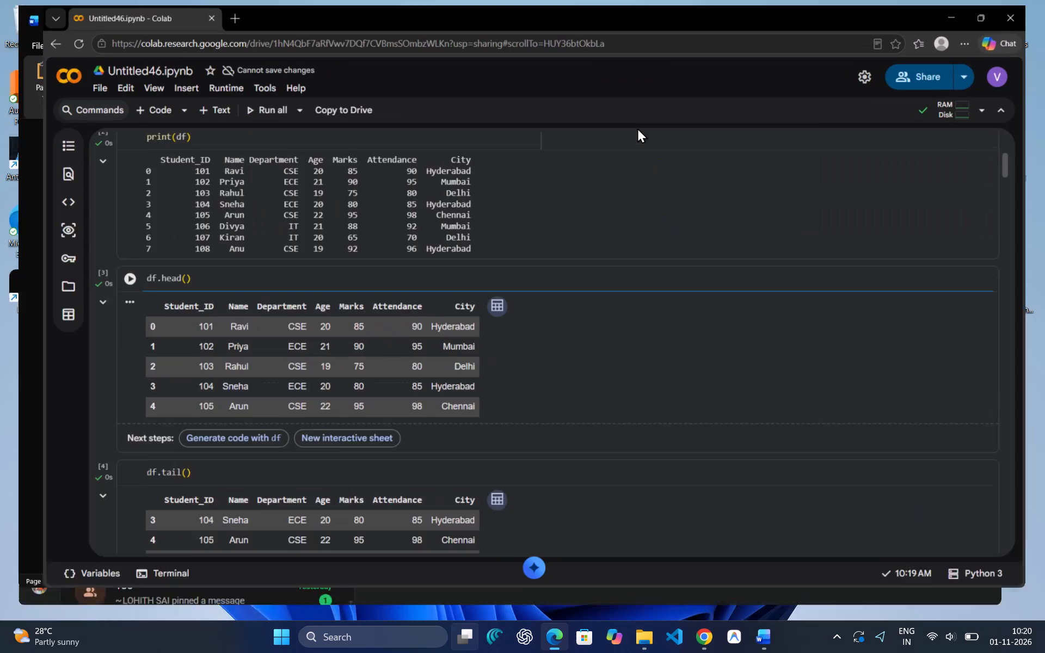
pyautogui.scroll(4, 496, 293)
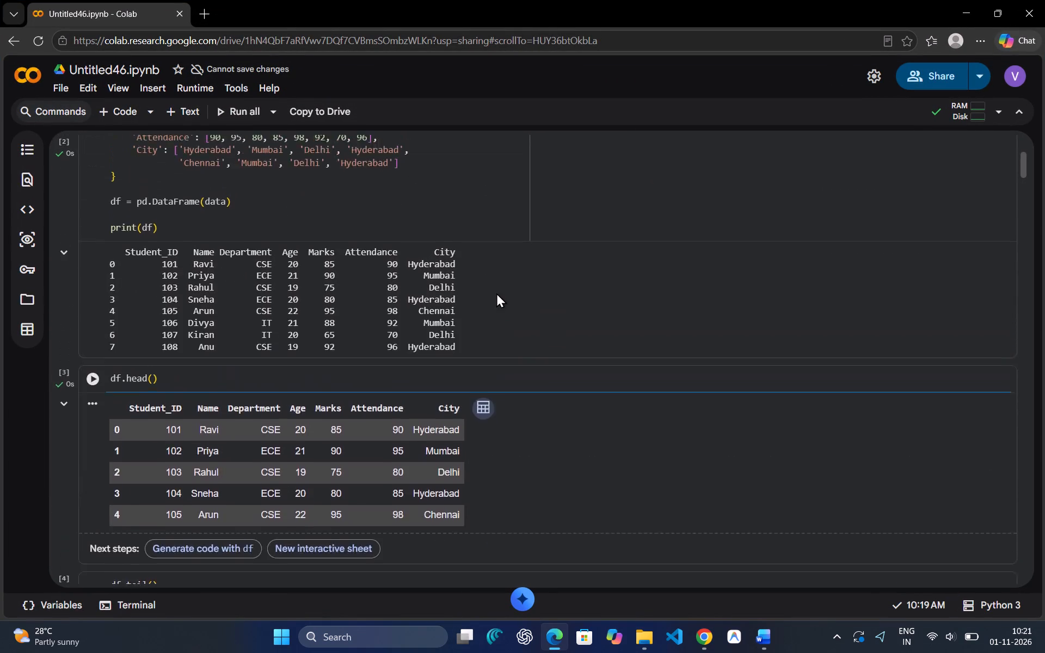
pyautogui.scroll(3, 496, 293)
pyautogui.scroll(-2, 496, 293)
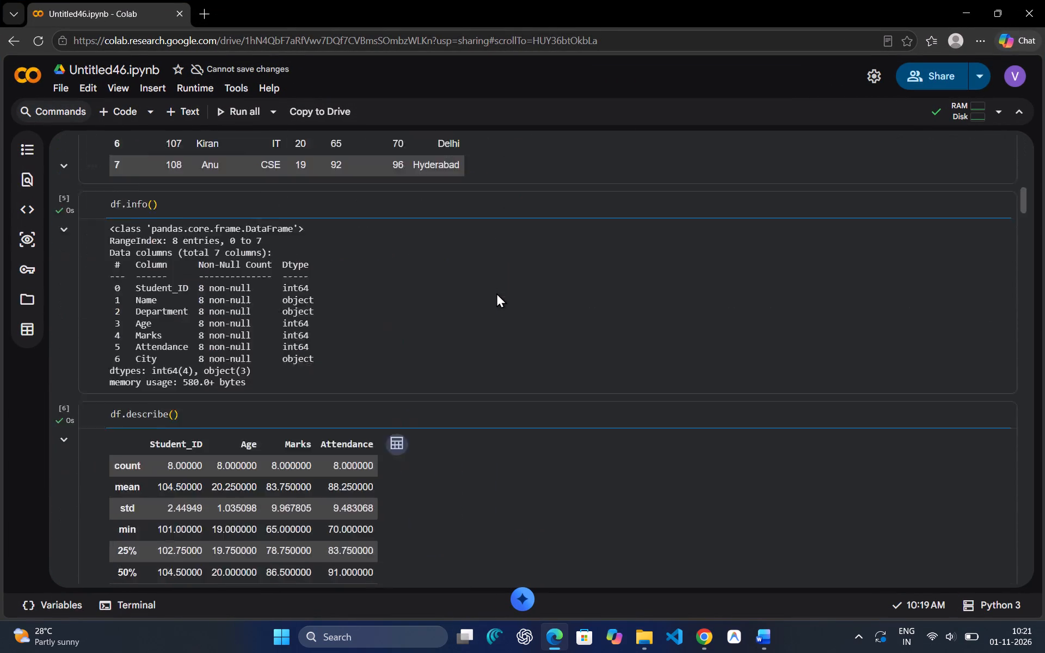
pyautogui.scroll(-1, 496, 293)
pyautogui.scroll(2, 496, 293)
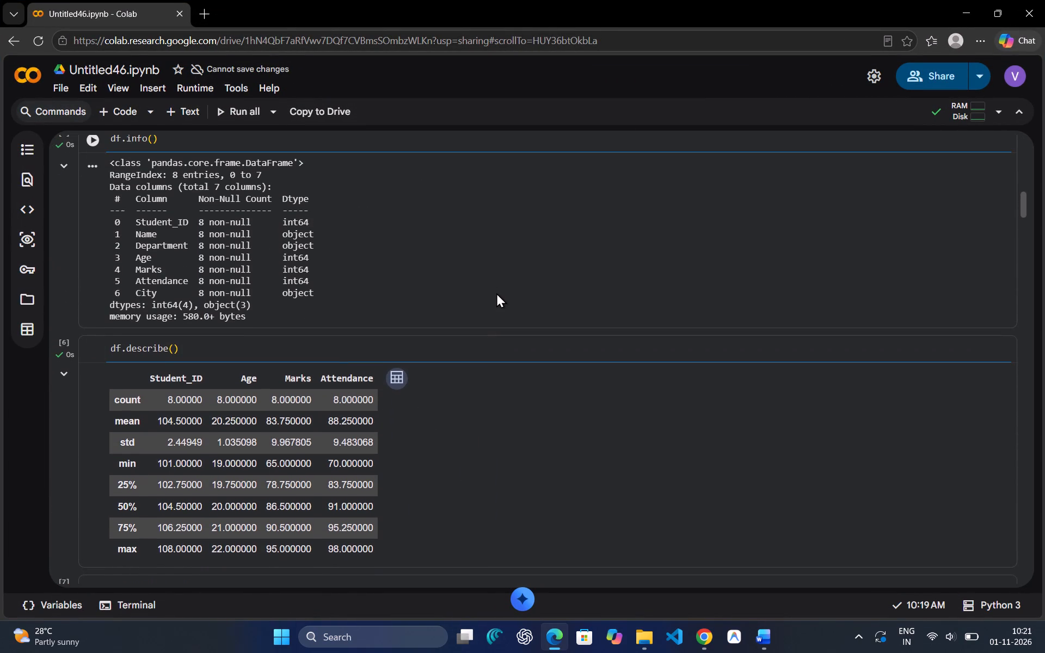
pyautogui.scroll(8, 496, 293)
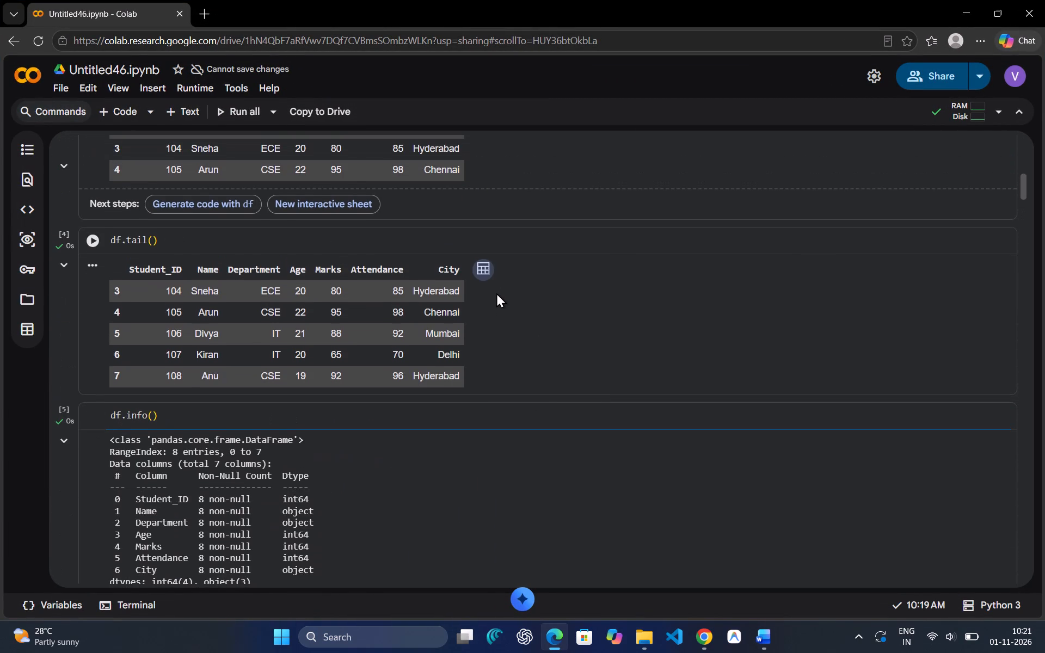
pyautogui.scroll(-6, 496, 293)
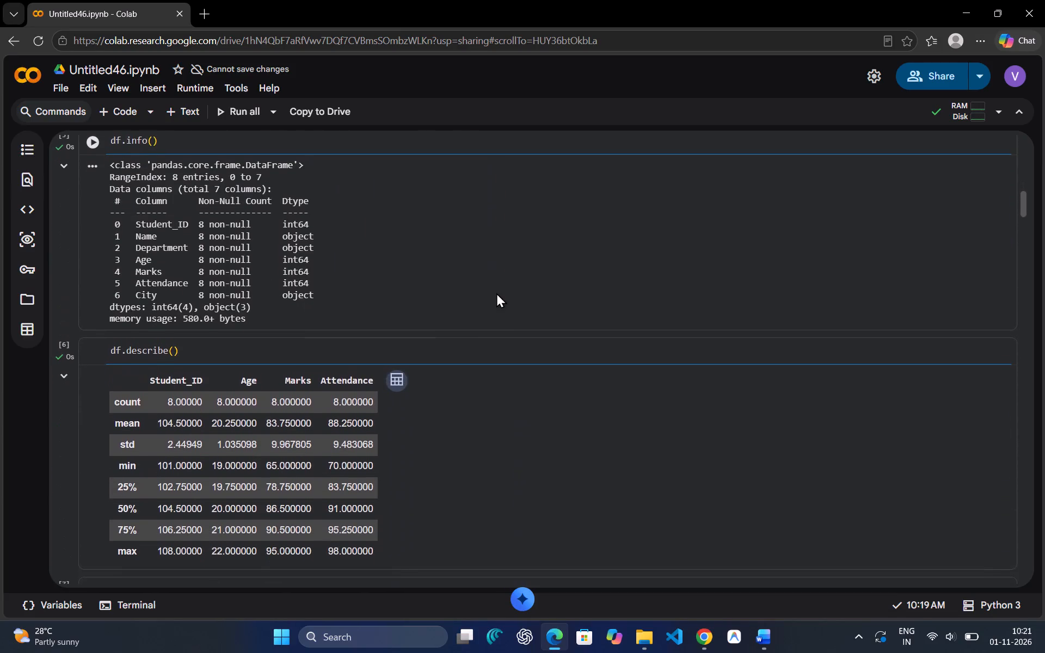
pyautogui.scroll(-2, 496, 293)
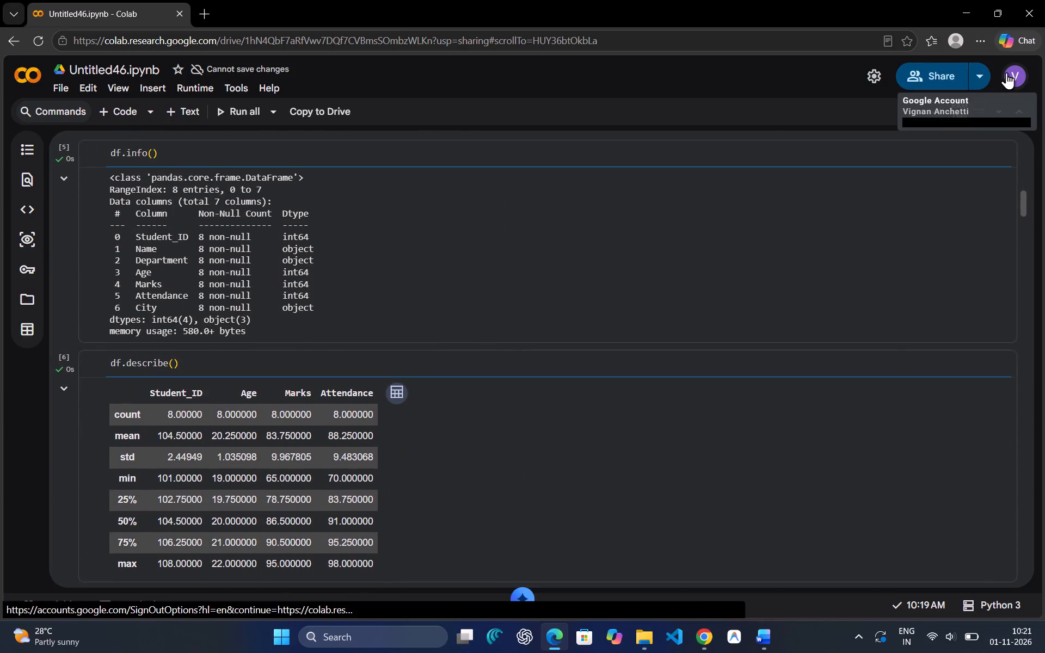
pyautogui.press('shift+super+s')
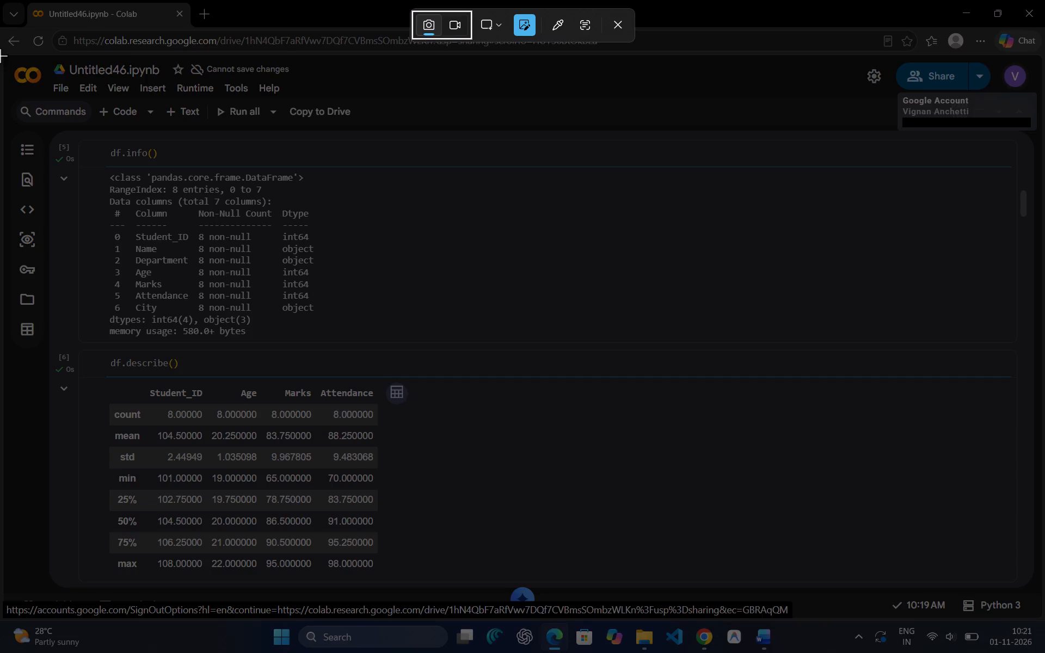
pyautogui.moveTo(0, 56); pyautogui.dragTo(1039, 594)
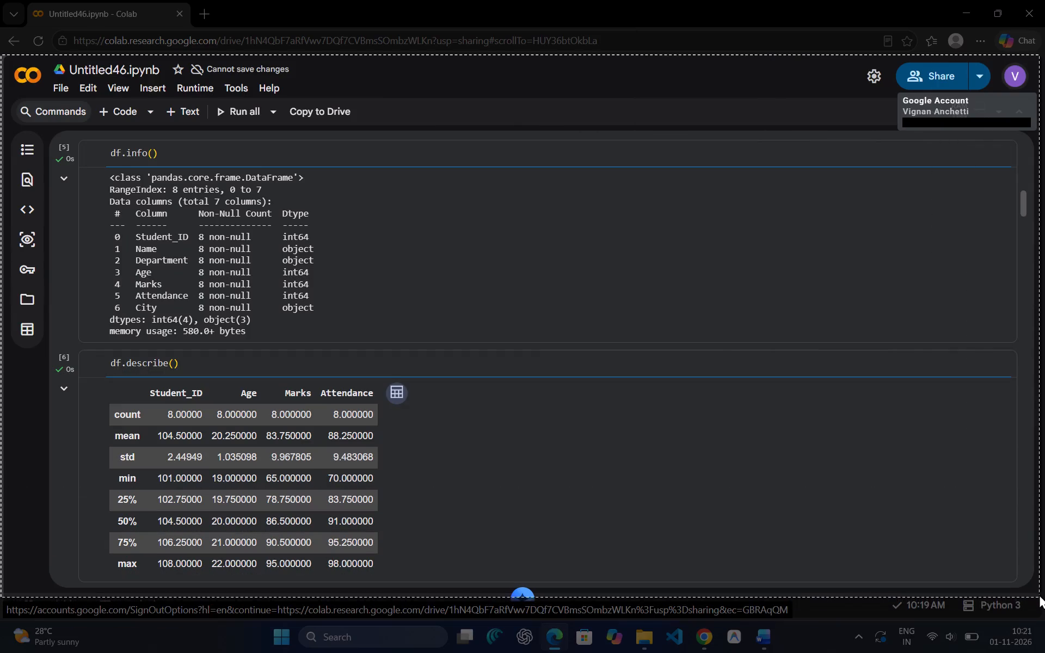
pyautogui.moveTo(1039, 594); pyautogui.dragTo(1039, 593)
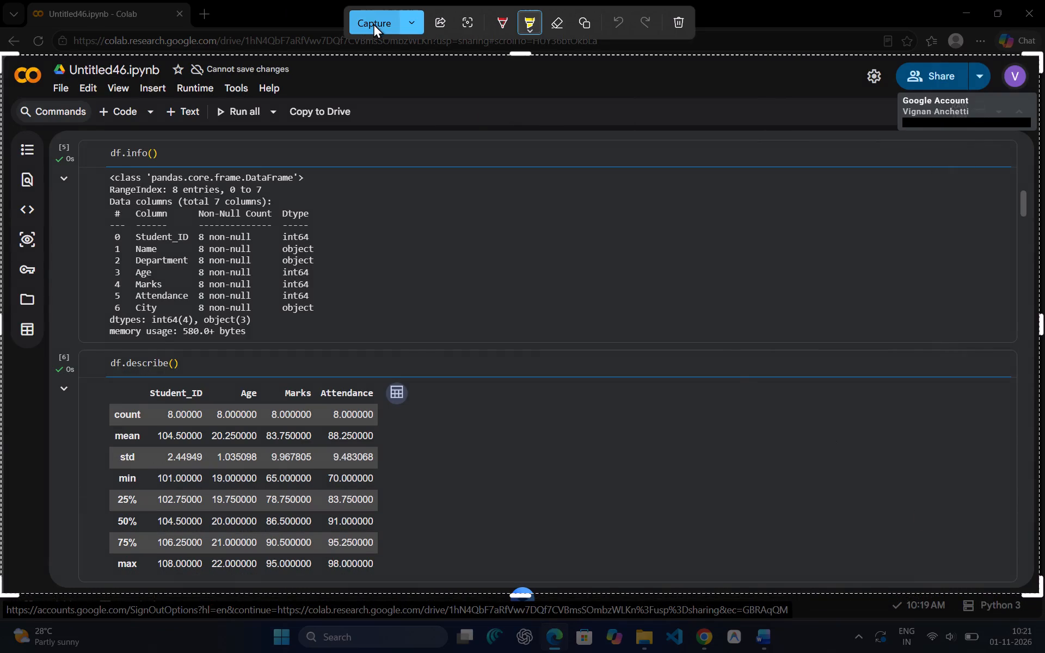
pyautogui.click(373, 23)
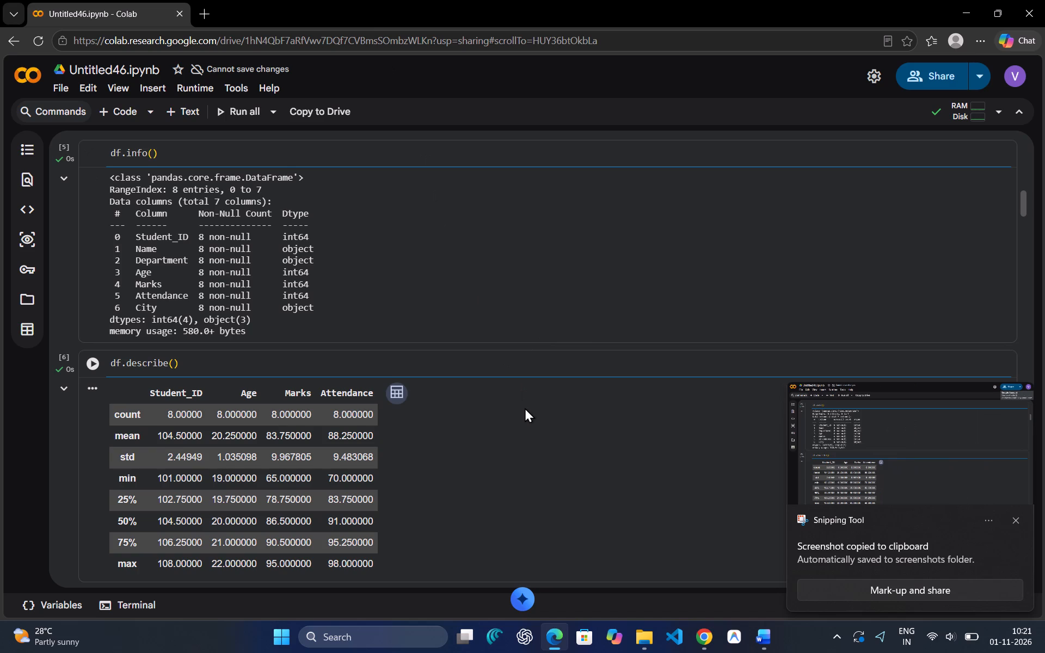
# Copy a snip of the notebook view with the df.to_excel and df.to_json cells, including the header and Google Account tooltip.
pyautogui.scroll(-6, 525, 408)
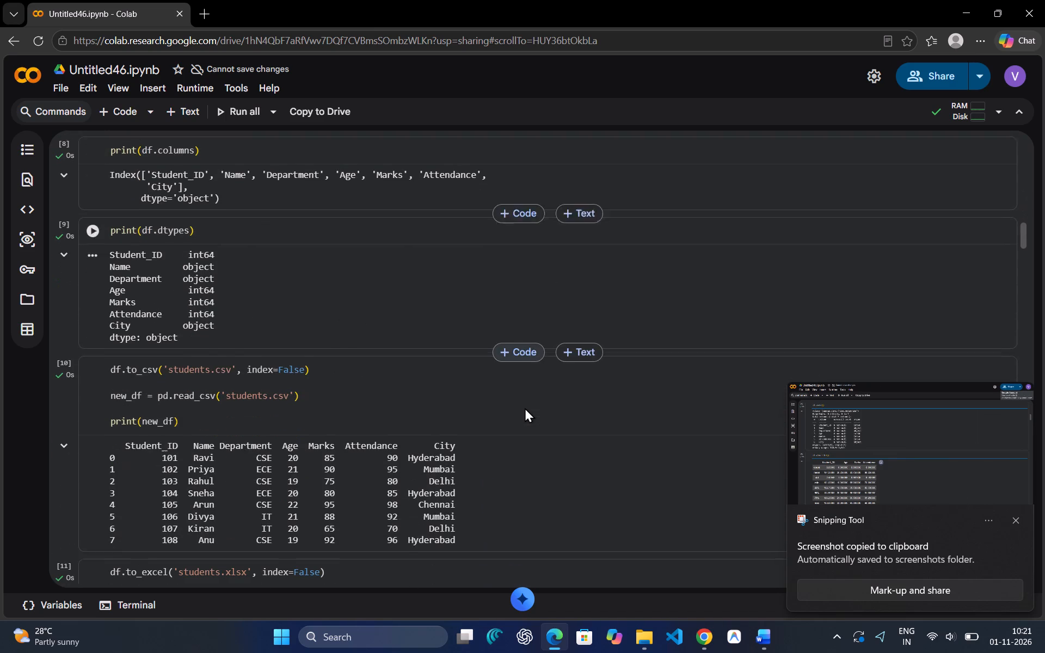
pyautogui.scroll(-3, 525, 408)
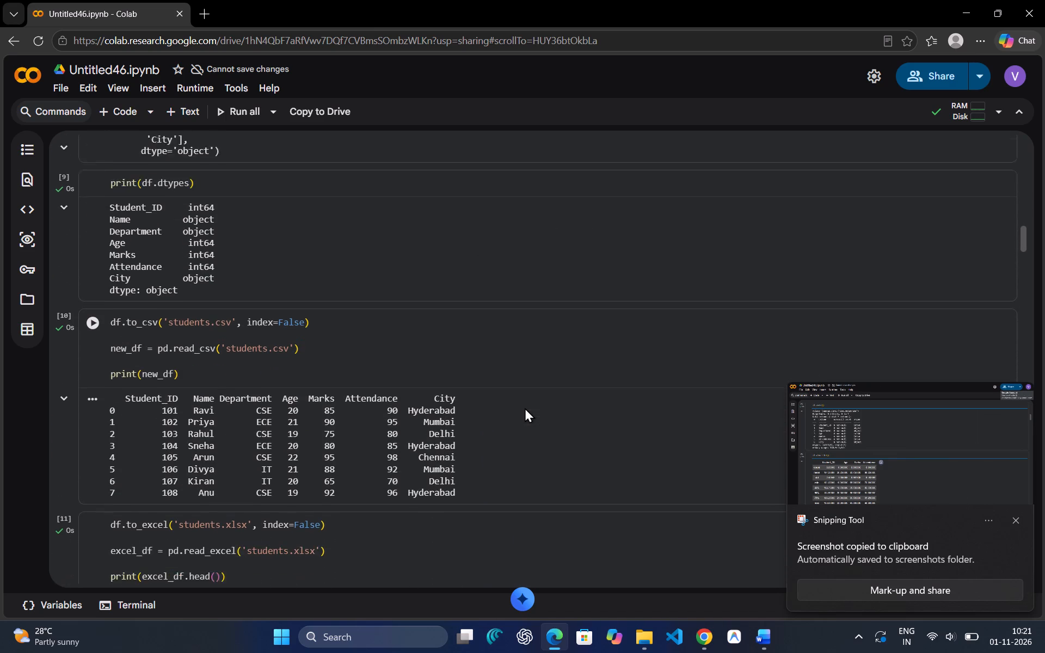
pyautogui.scroll(-3, 525, 408)
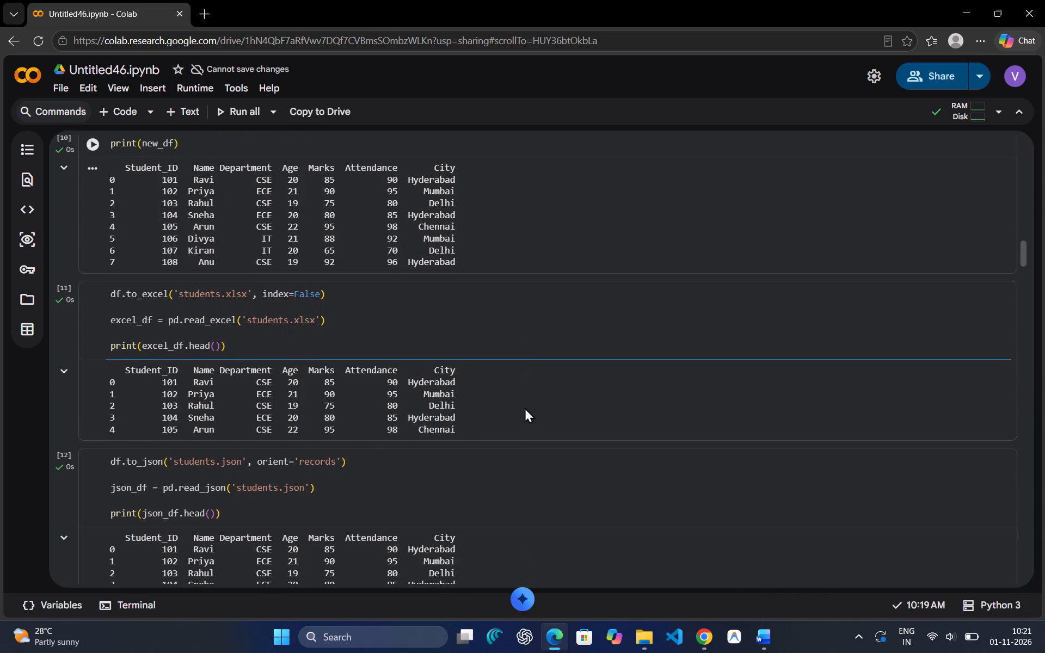
pyautogui.scroll(-2, 525, 408)
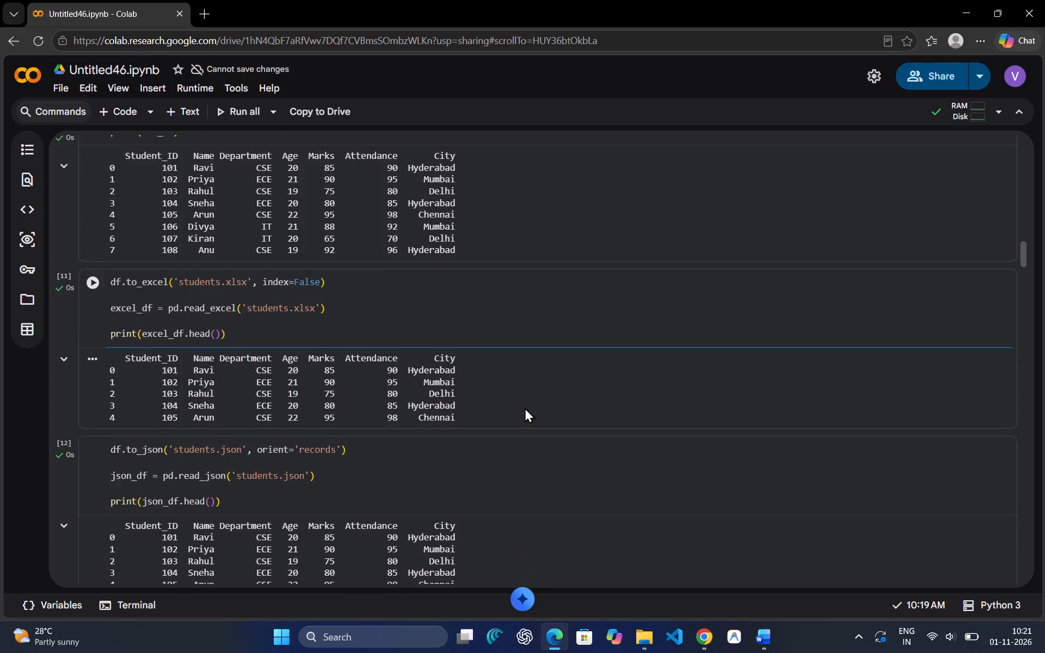
pyautogui.press('shift+super+s')
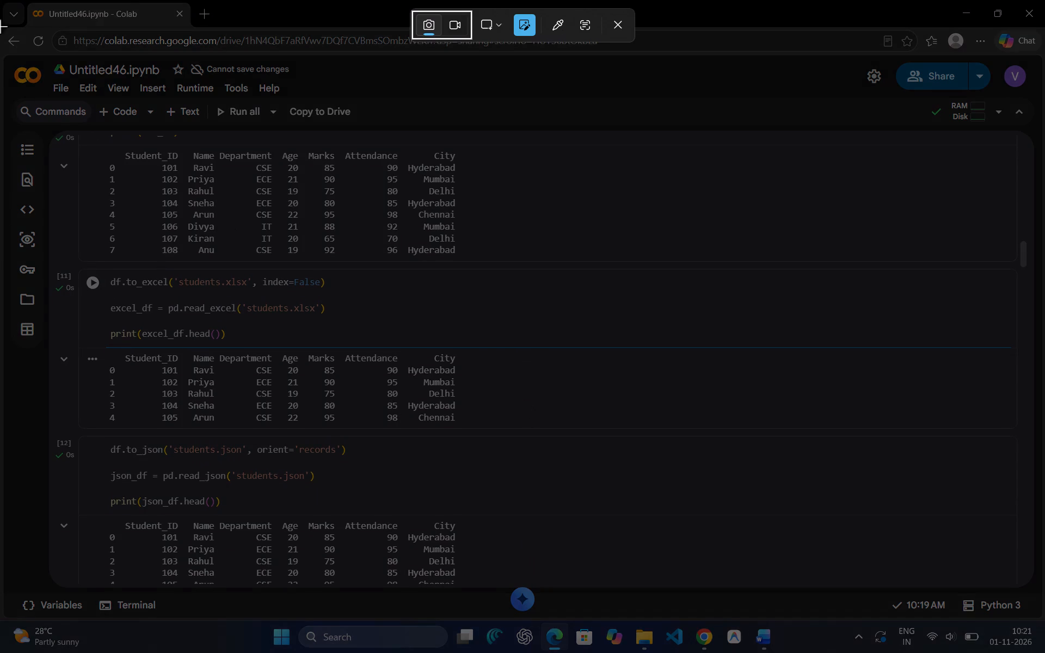
pyautogui.click(626, 27)
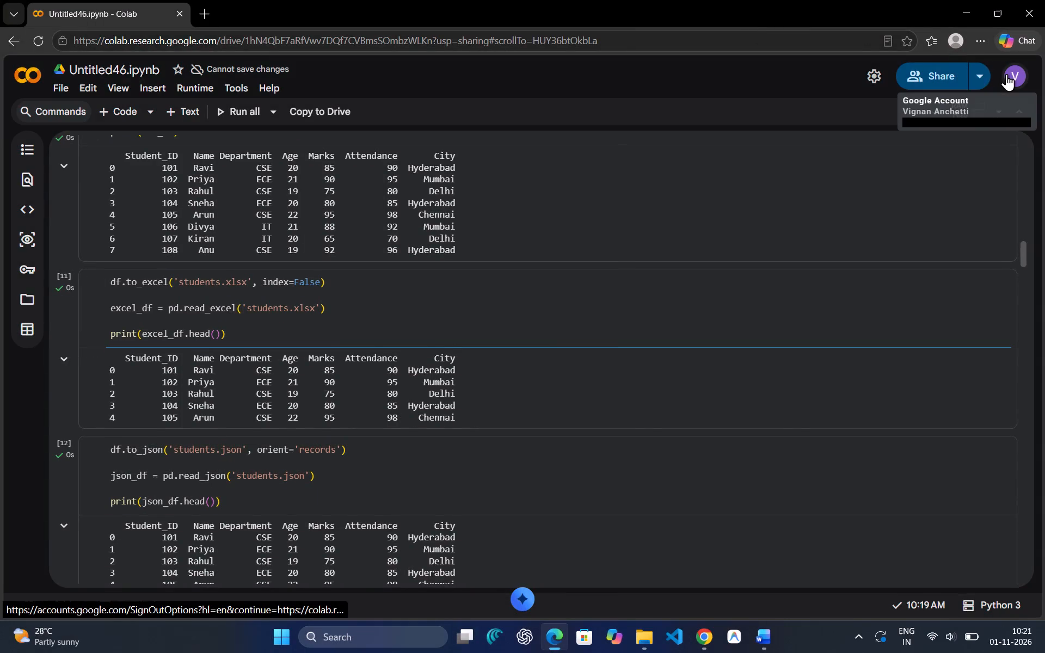
pyautogui.press('shift+super+s')
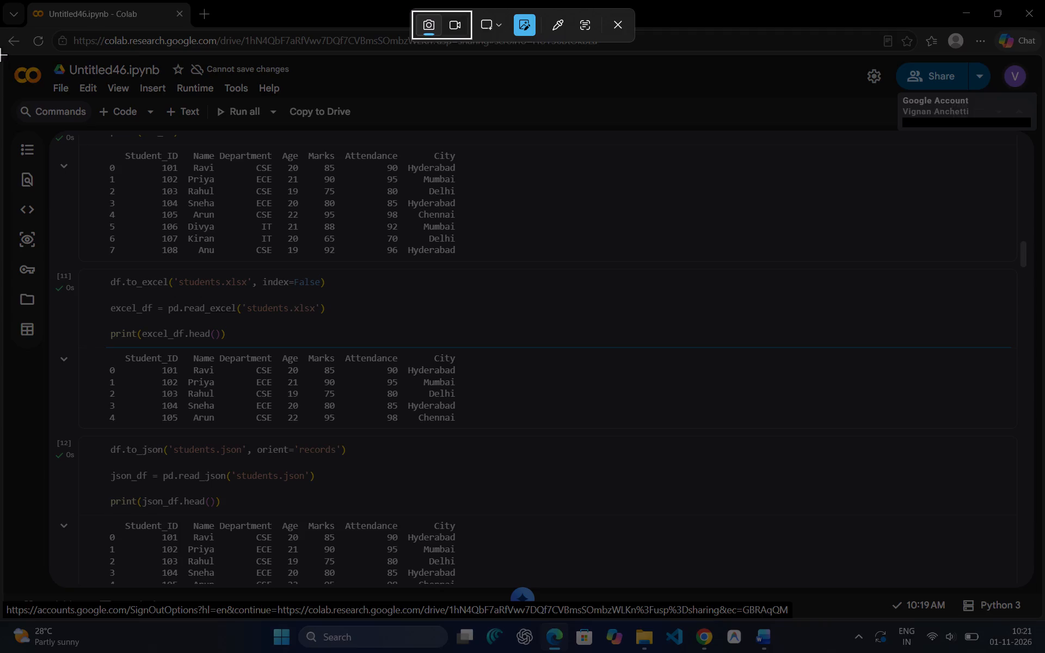
pyautogui.moveTo(0, 54); pyautogui.dragTo(1044, 601)
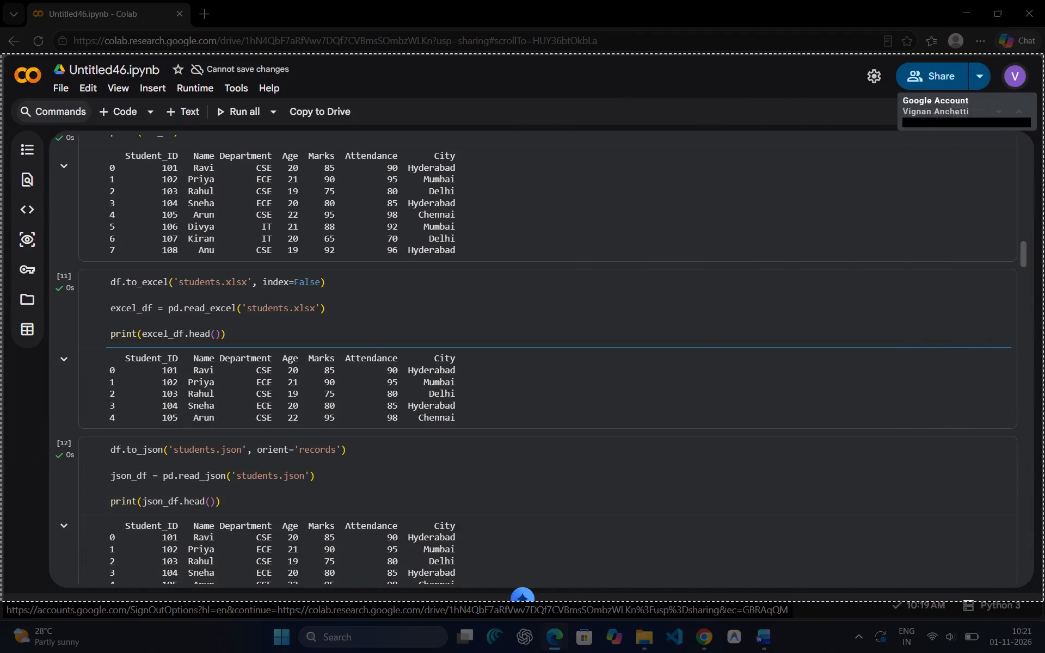
pyautogui.moveTo(1044, 601); pyautogui.dragTo(1044, 610)
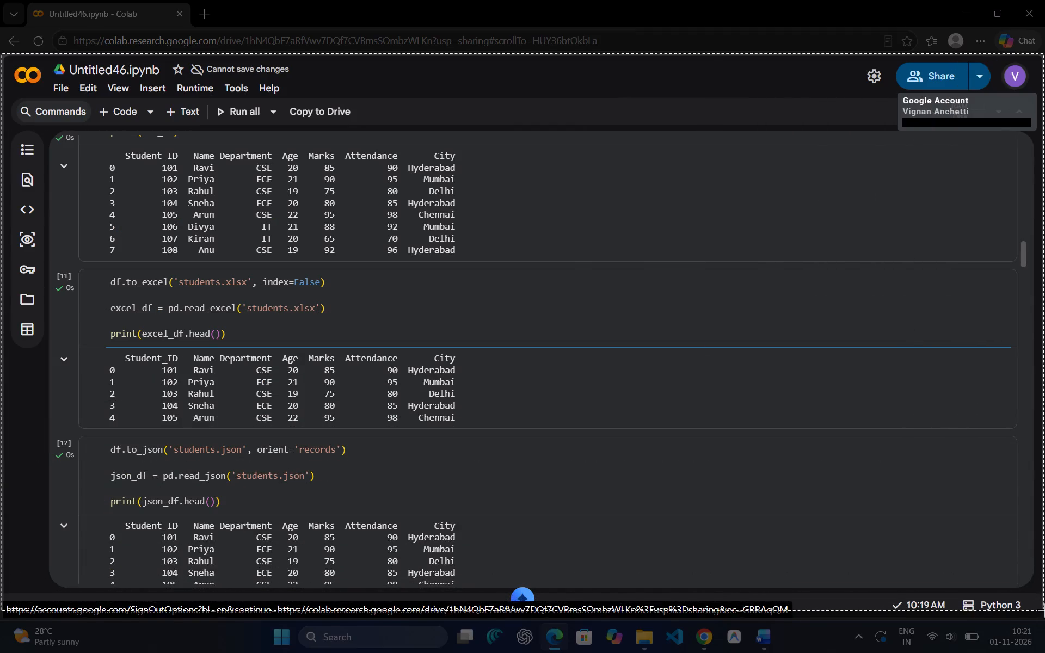
pyautogui.moveTo(1044, 610); pyautogui.dragTo(1044, 607)
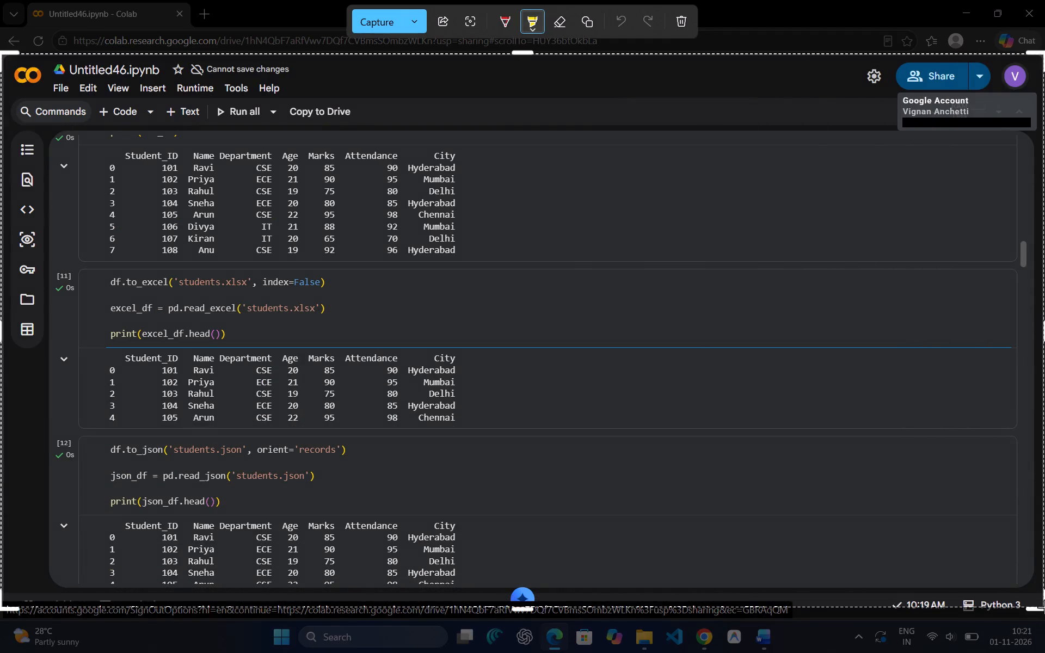
pyautogui.click(379, 24)
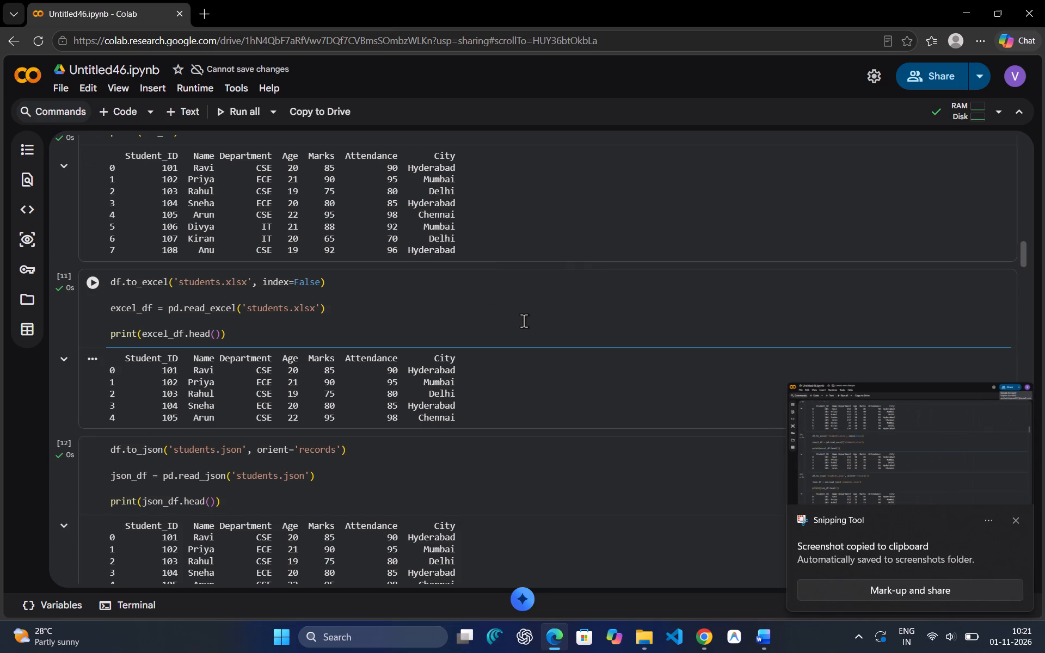
# Look at the end of the df.to_json cell and the start of the Selecting and Filtering Data section.
pyautogui.scroll(-6, 526, 321)
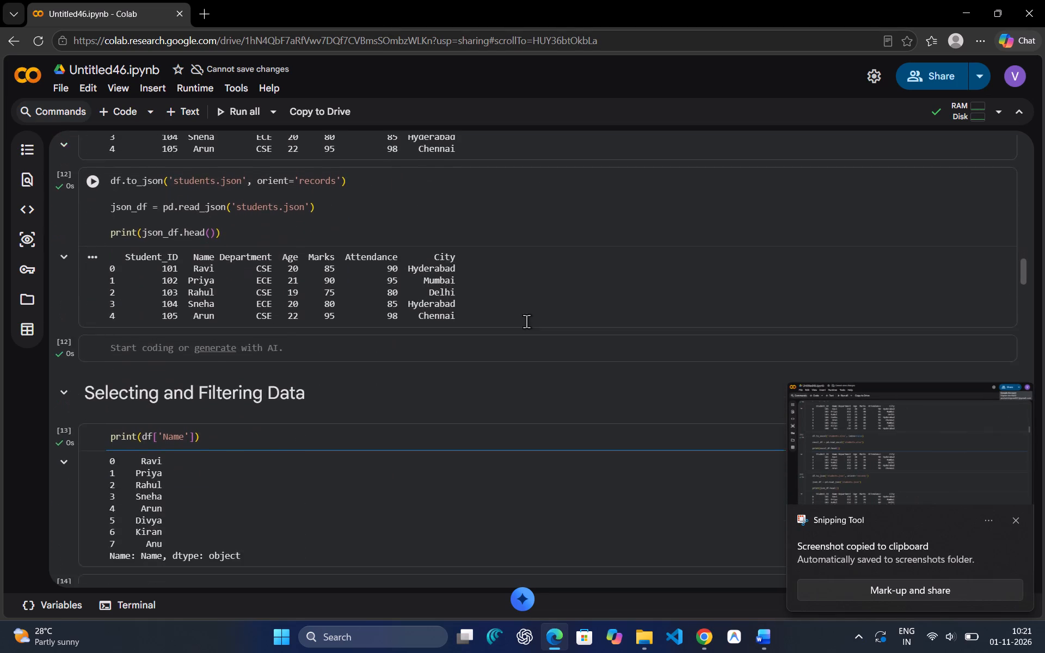
pyautogui.scroll(-1, 526, 321)
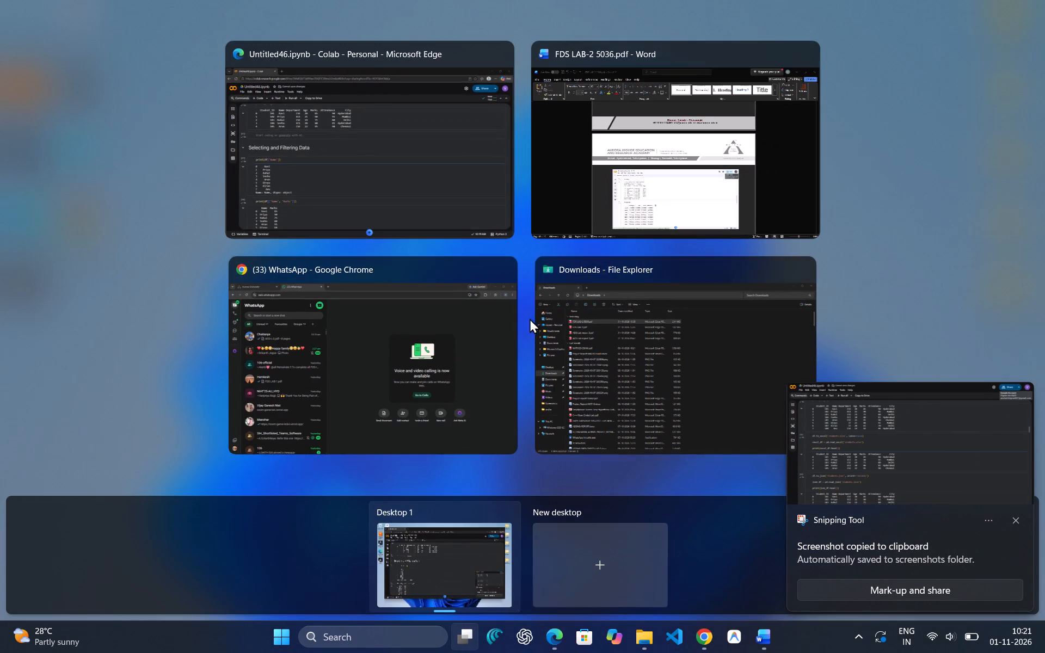
# Switch to the lab report in Word and review the Reading Data screenshots from df.info() down to the EXPLANATION heading.
pyautogui.click(694, 140)
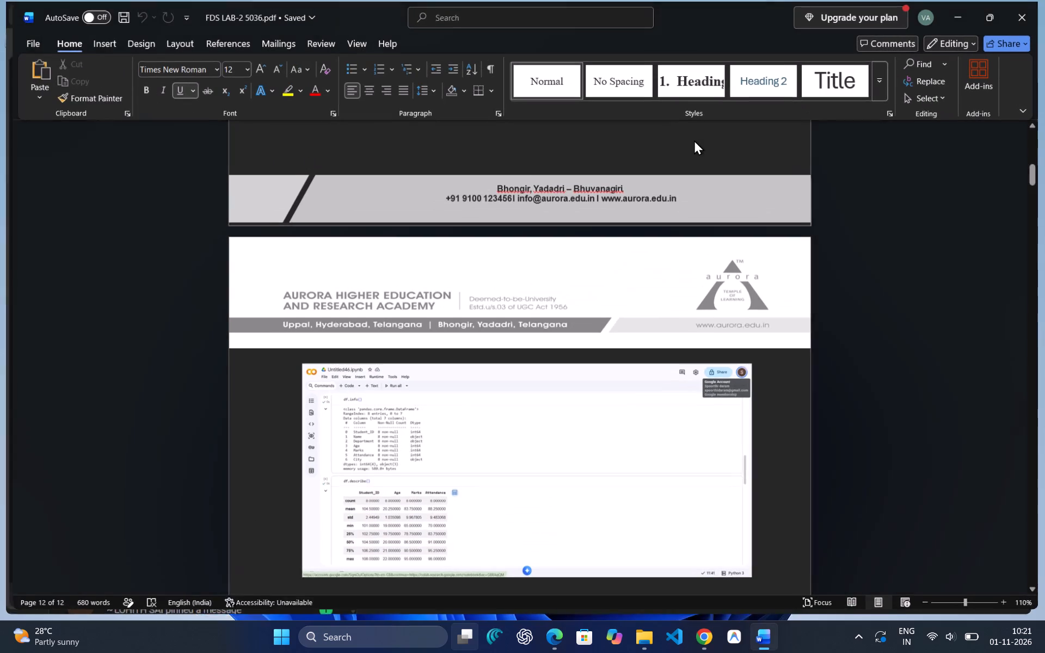
pyautogui.scroll(-5, 468, 408)
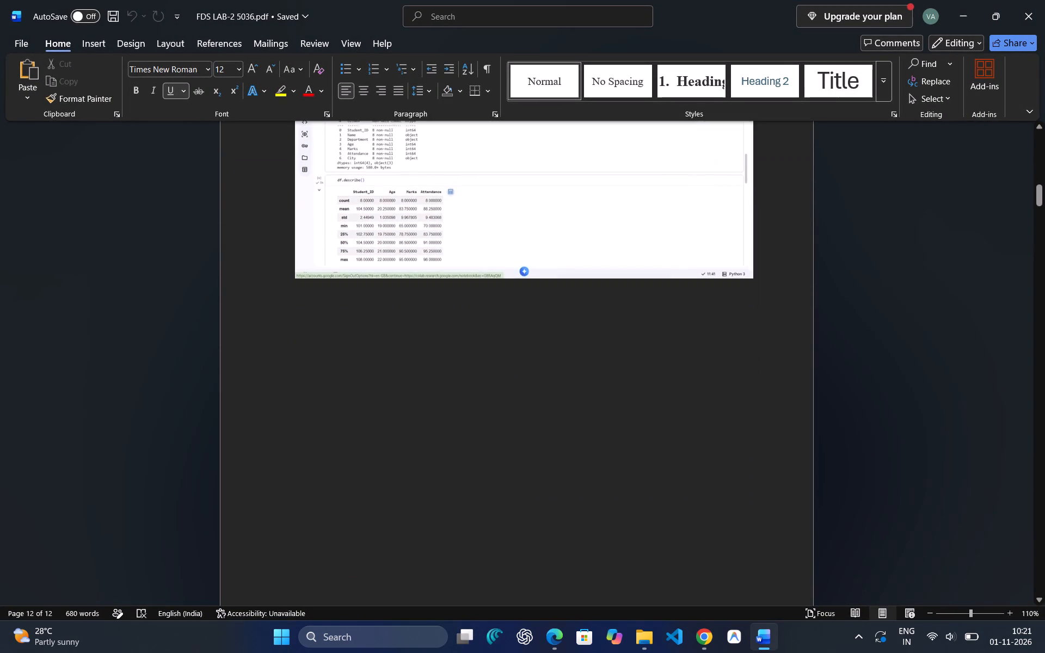
pyautogui.scroll(-6, 468, 408)
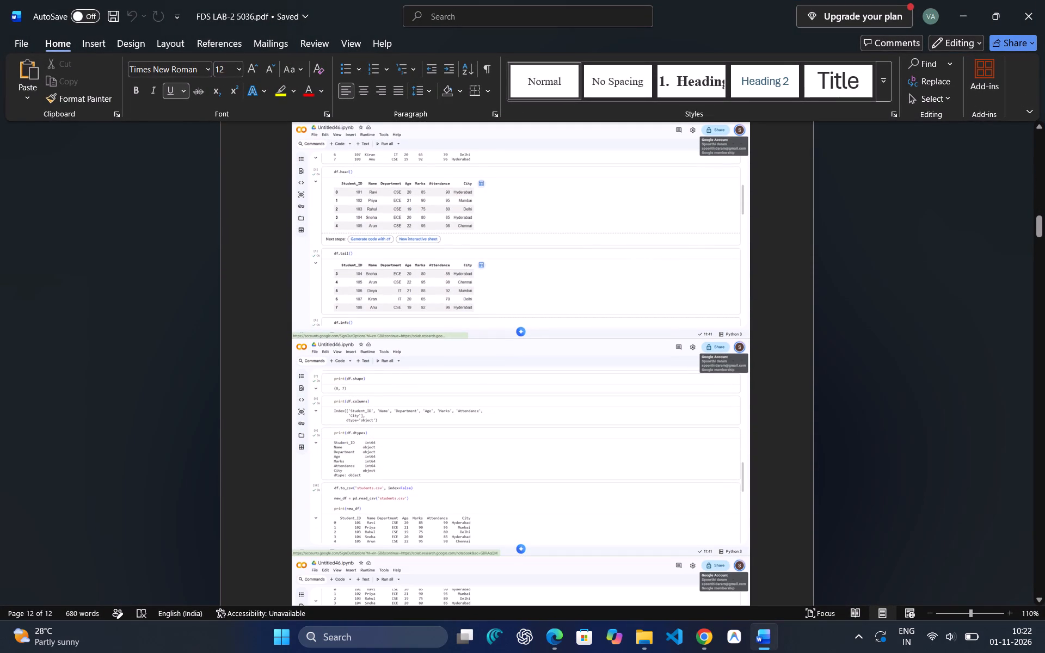
pyautogui.scroll(-5, 468, 408)
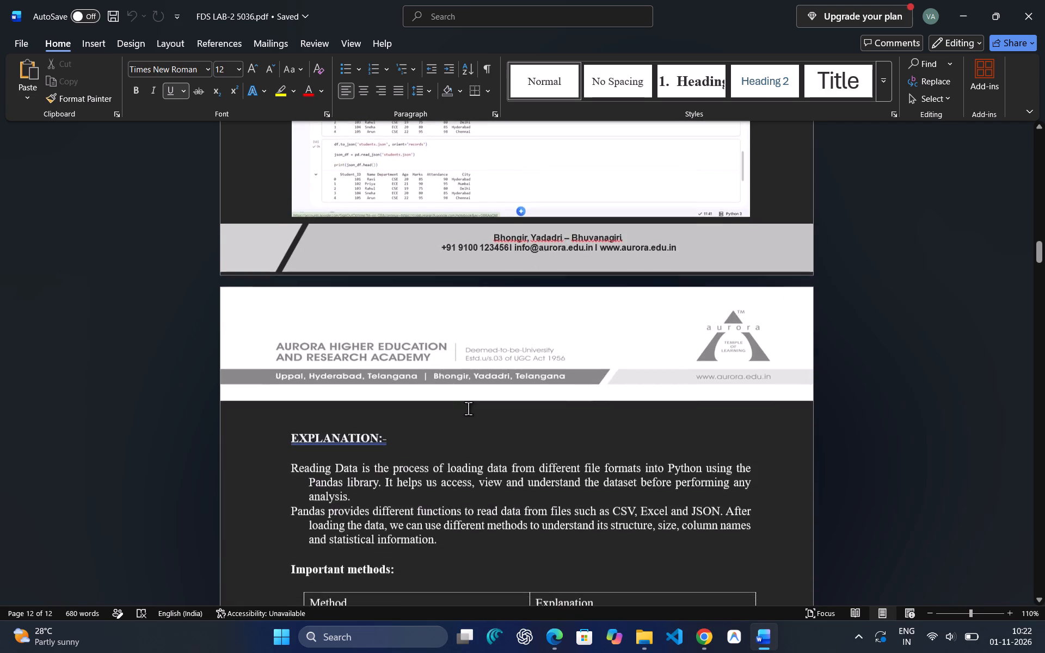
# Review the report from the EXPLANATION text down to the Selecting and Filtering Data screenshots.
pyautogui.scroll(-8, 468, 408)
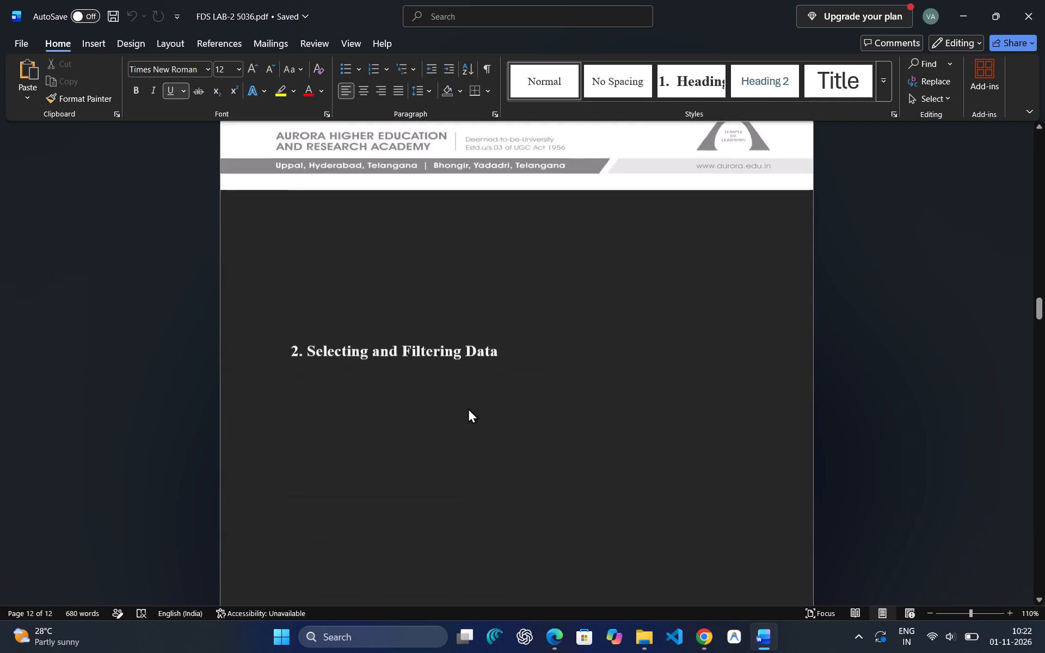
pyautogui.scroll(-3, 468, 408)
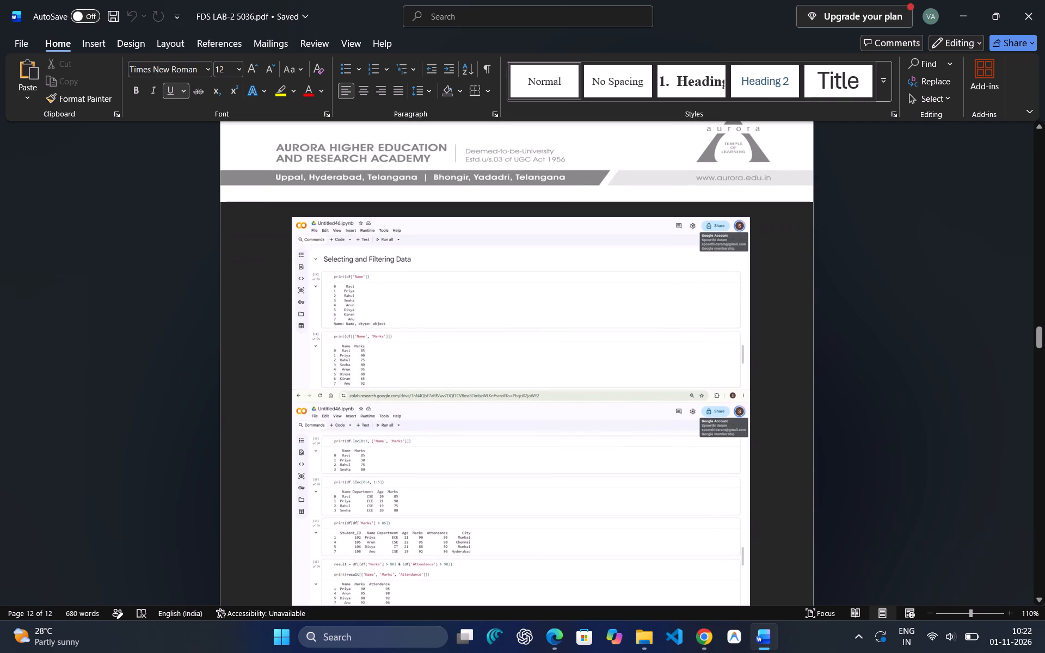
# Replace the student name in the Lab Report - 02 table with the new student's name in capitals.
pyautogui.scroll(20, 468, 408)
pyautogui.scroll(20, 468, 408)
pyautogui.scroll(20, 468, 408)
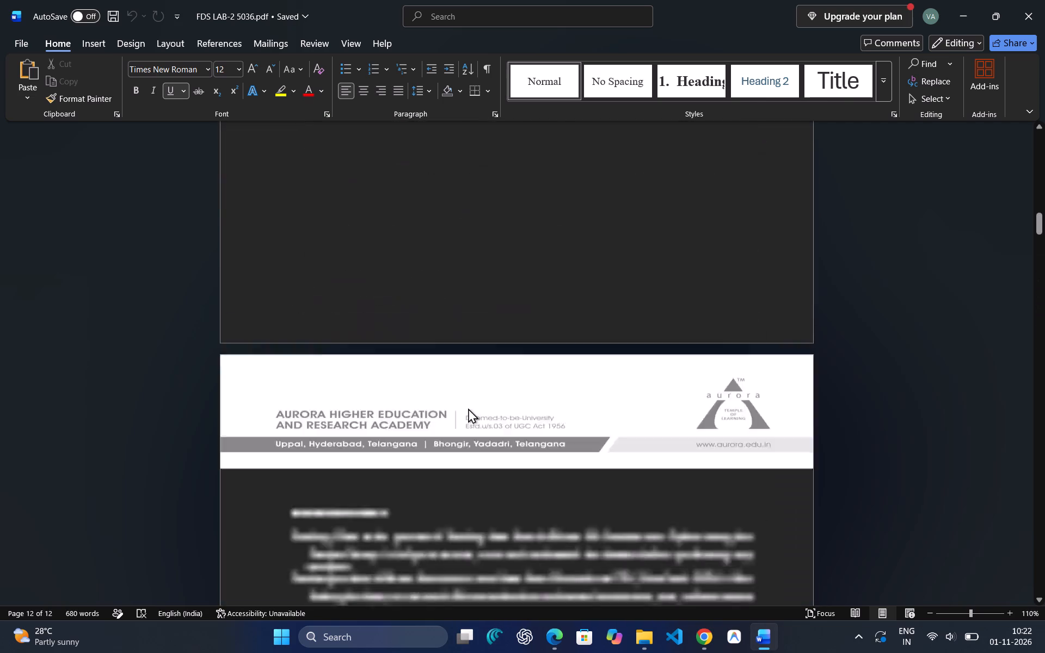
pyautogui.scroll(11, 468, 408)
pyautogui.scroll(-1, 468, 408)
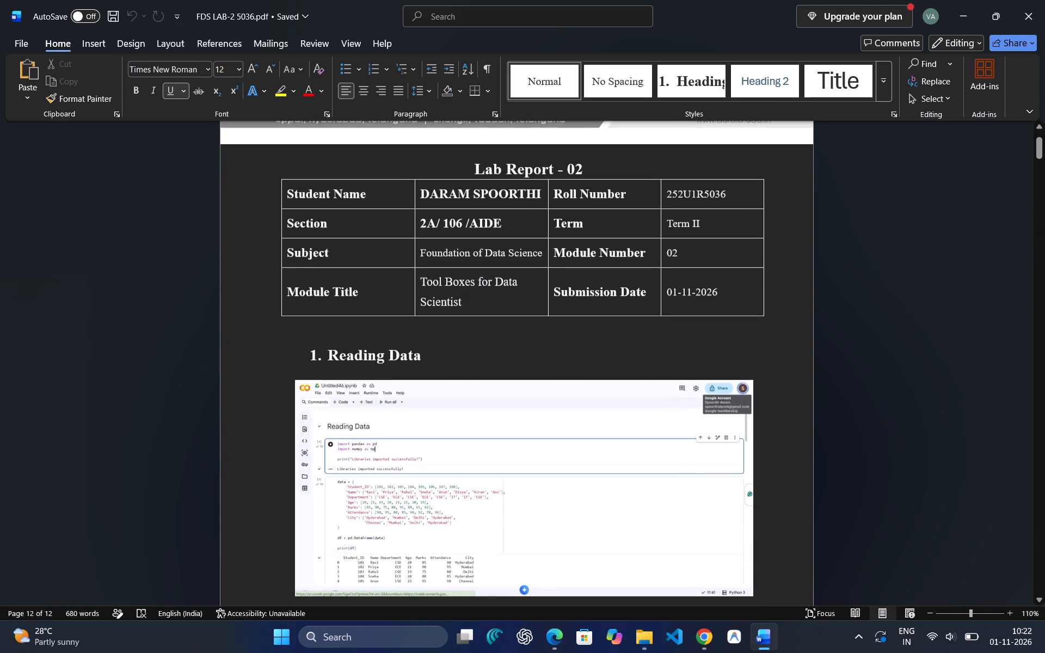
pyautogui.click(540, 192)
pyautogui.hotkey('ctrl', 'BackSpace')
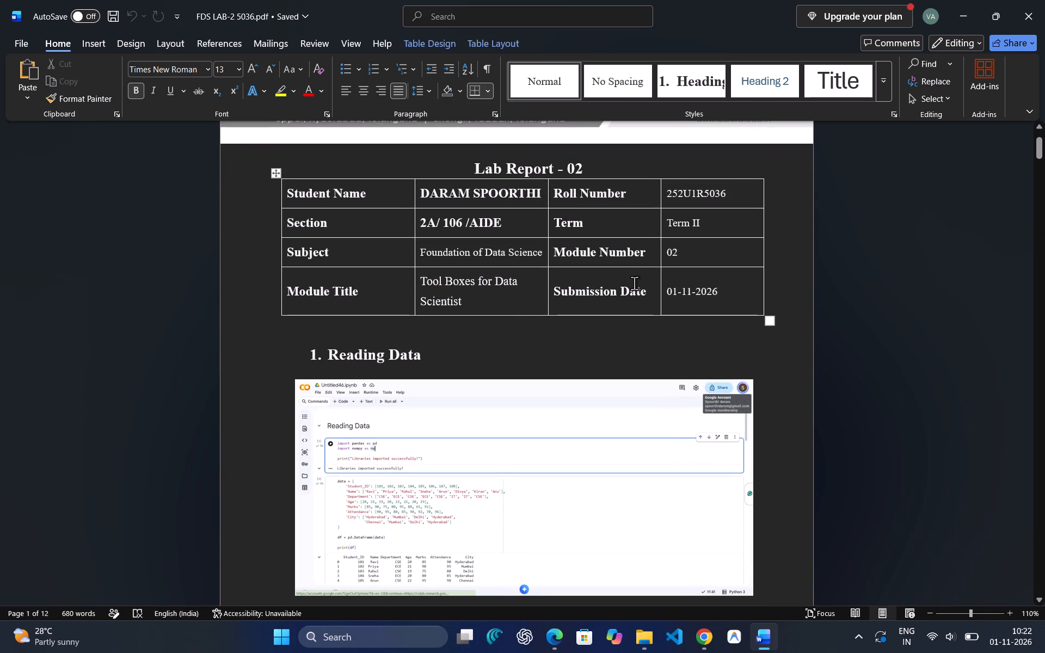
pyautogui.hotkey('ctrl', 'BackSpace')
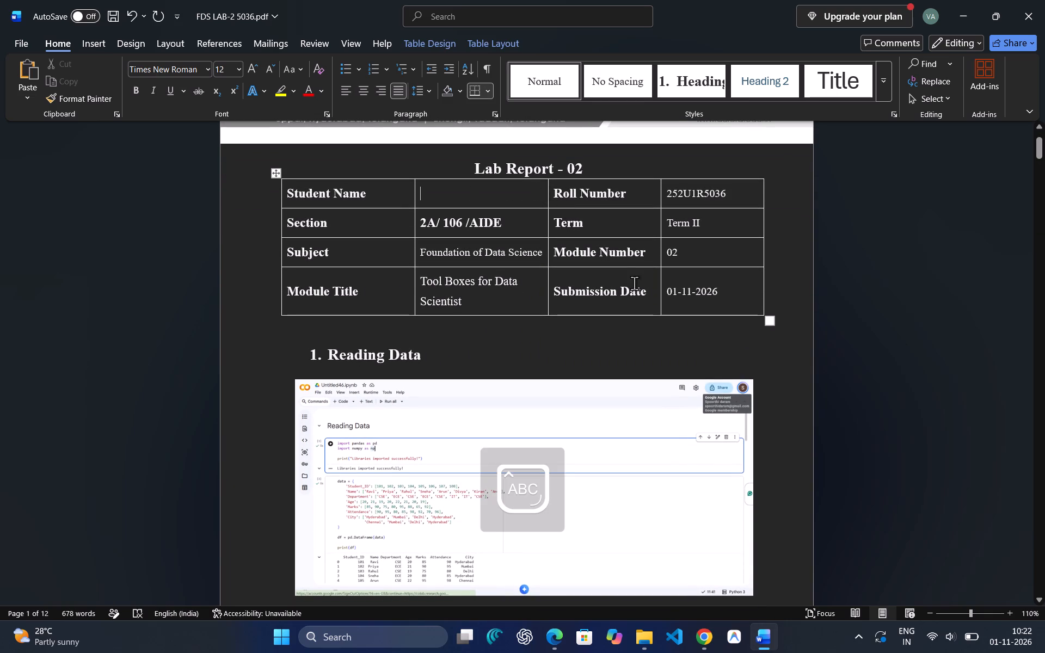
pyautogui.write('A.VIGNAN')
# Replace the last two digits of the roll number in the report table with the new student's digits.
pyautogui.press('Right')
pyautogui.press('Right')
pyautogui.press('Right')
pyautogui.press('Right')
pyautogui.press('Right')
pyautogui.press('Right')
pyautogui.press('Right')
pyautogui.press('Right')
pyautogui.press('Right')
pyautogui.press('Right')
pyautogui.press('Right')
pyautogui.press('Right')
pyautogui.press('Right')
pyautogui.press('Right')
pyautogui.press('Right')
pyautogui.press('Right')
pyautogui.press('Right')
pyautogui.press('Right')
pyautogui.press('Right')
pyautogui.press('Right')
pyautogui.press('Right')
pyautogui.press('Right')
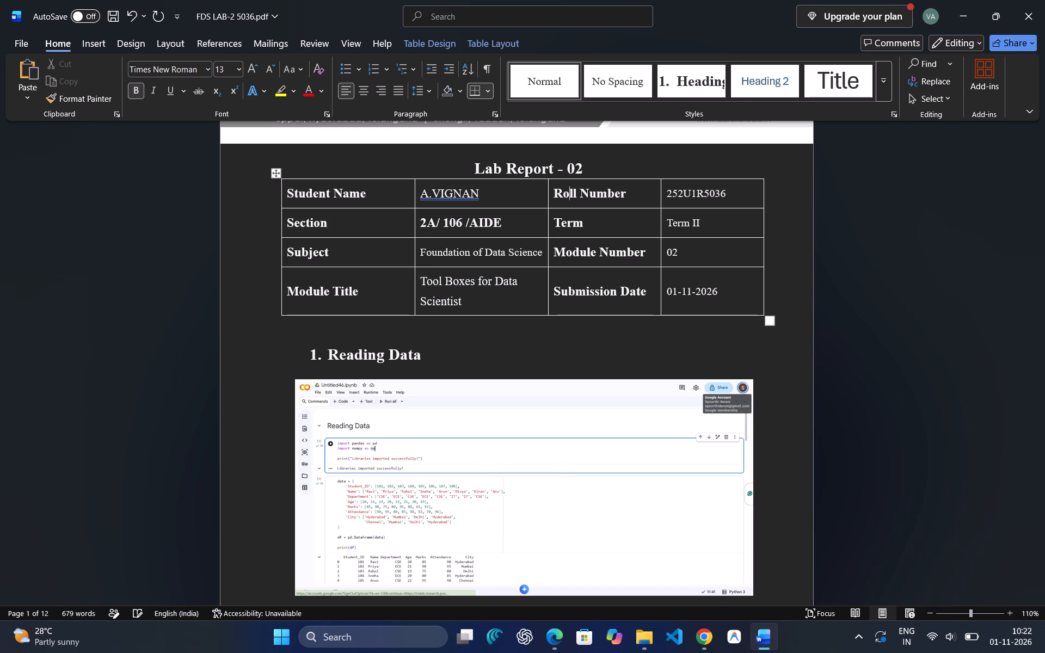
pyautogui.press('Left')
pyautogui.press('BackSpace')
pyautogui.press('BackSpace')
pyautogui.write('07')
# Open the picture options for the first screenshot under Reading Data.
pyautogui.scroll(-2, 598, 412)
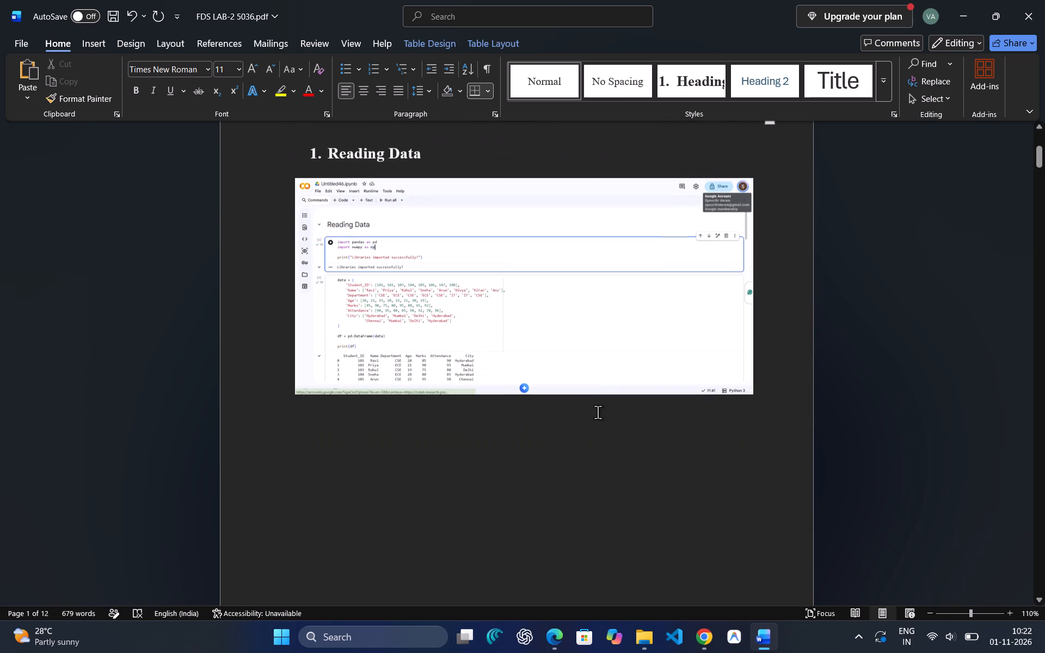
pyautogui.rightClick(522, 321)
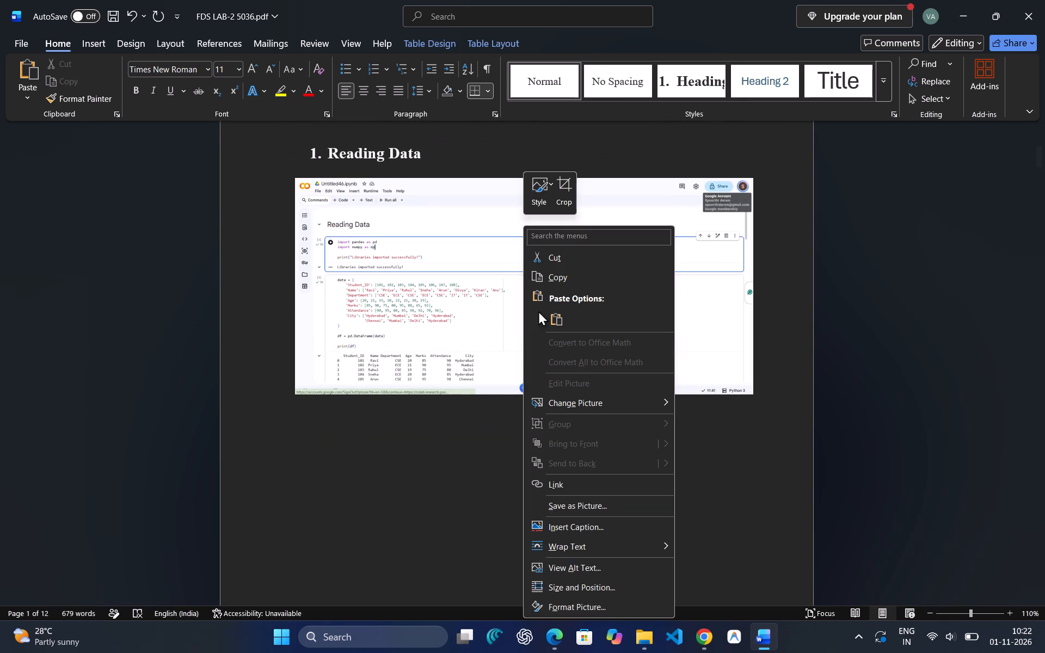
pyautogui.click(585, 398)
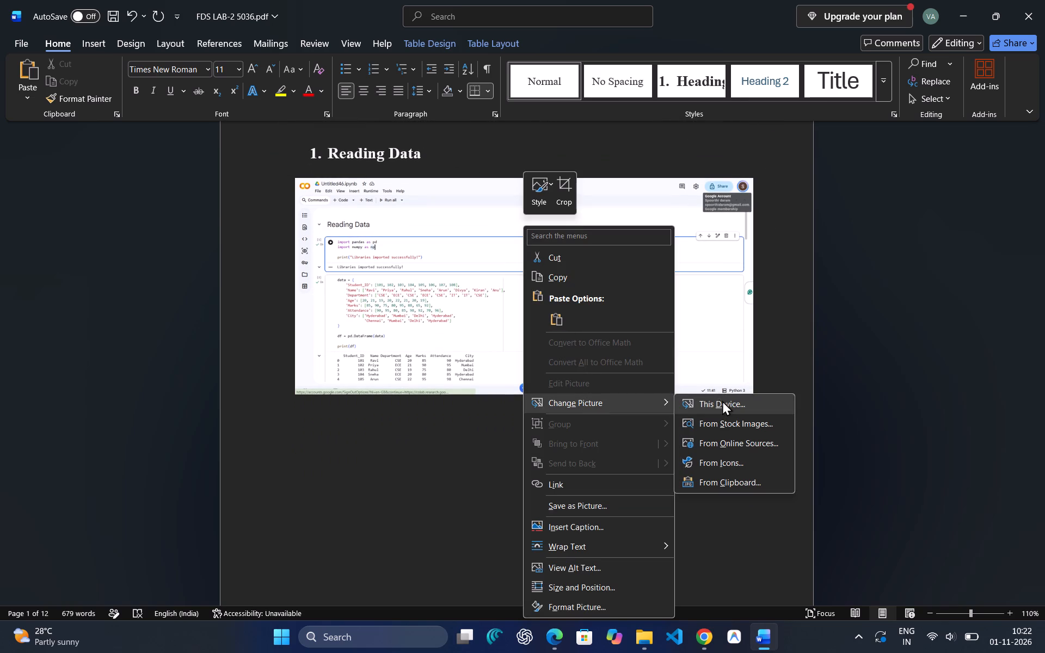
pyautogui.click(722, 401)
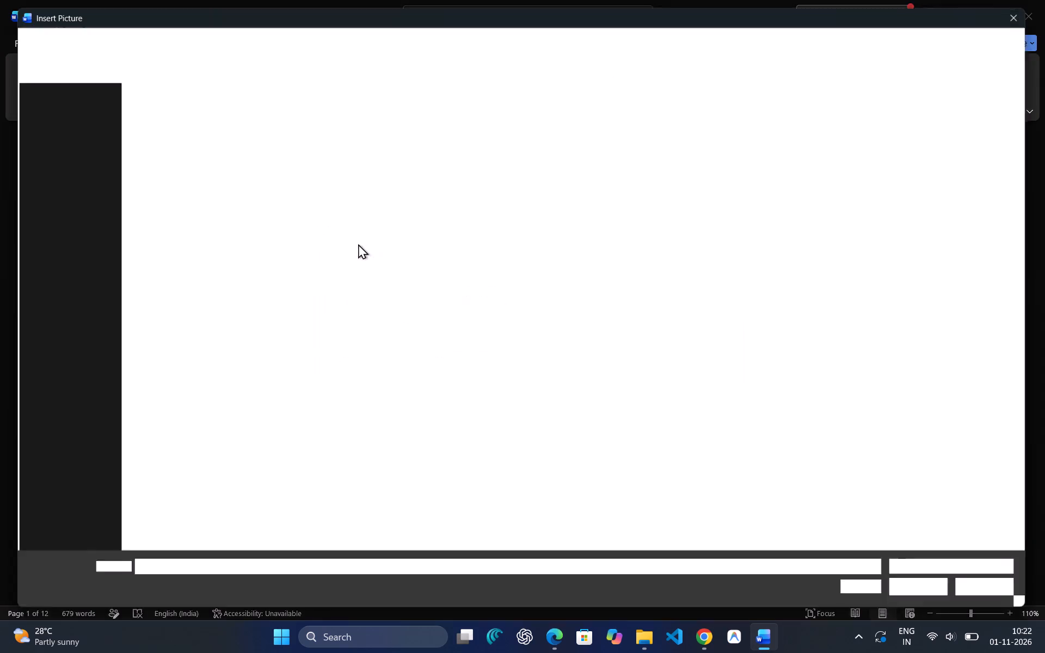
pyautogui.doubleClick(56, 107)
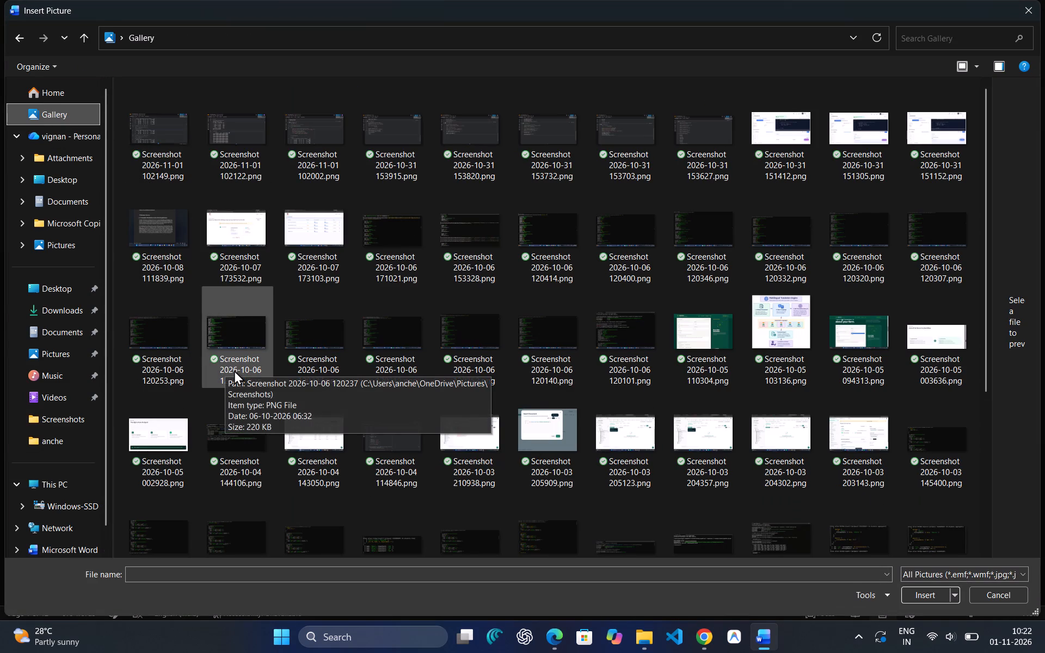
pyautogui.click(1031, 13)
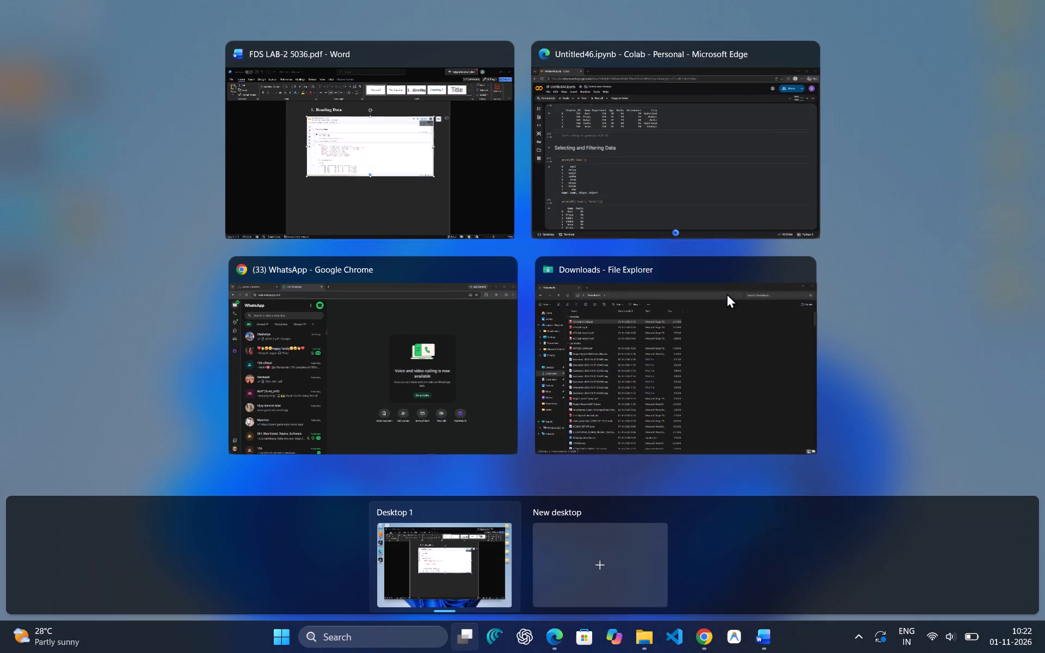
pyautogui.click(632, 397)
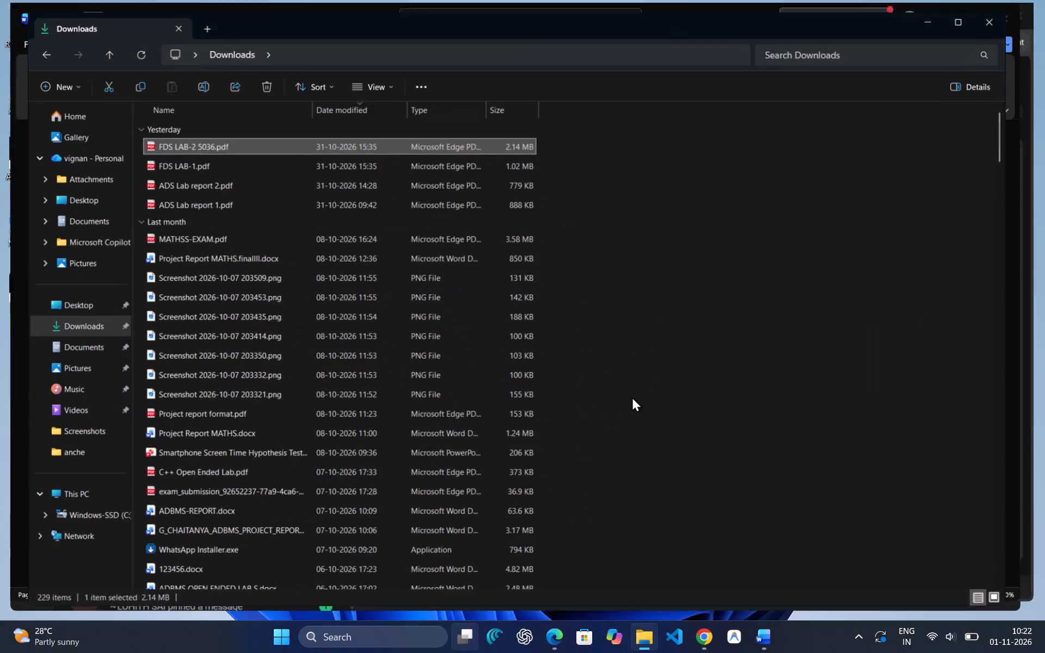
pyautogui.doubleClick(37, 131)
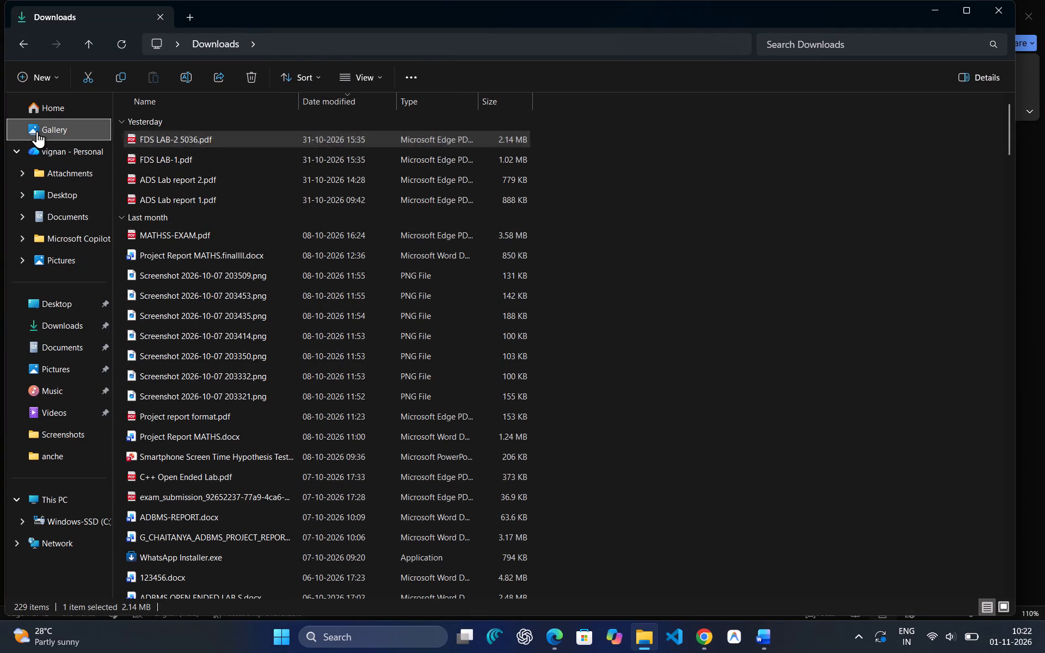
pyautogui.scroll(6, 477, 324)
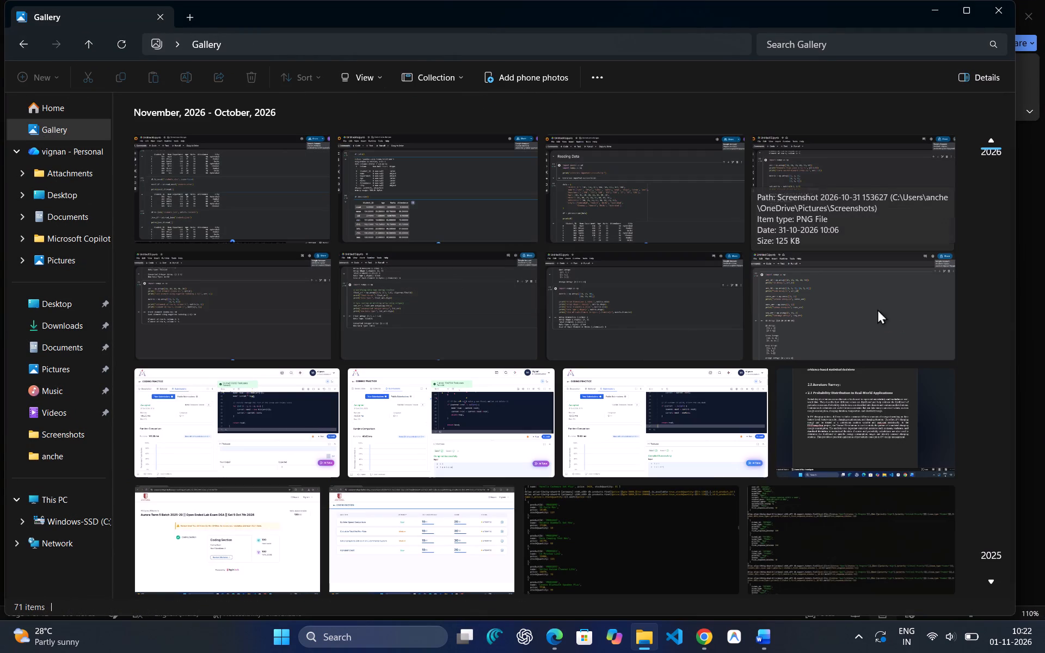
pyautogui.click(851, 309)
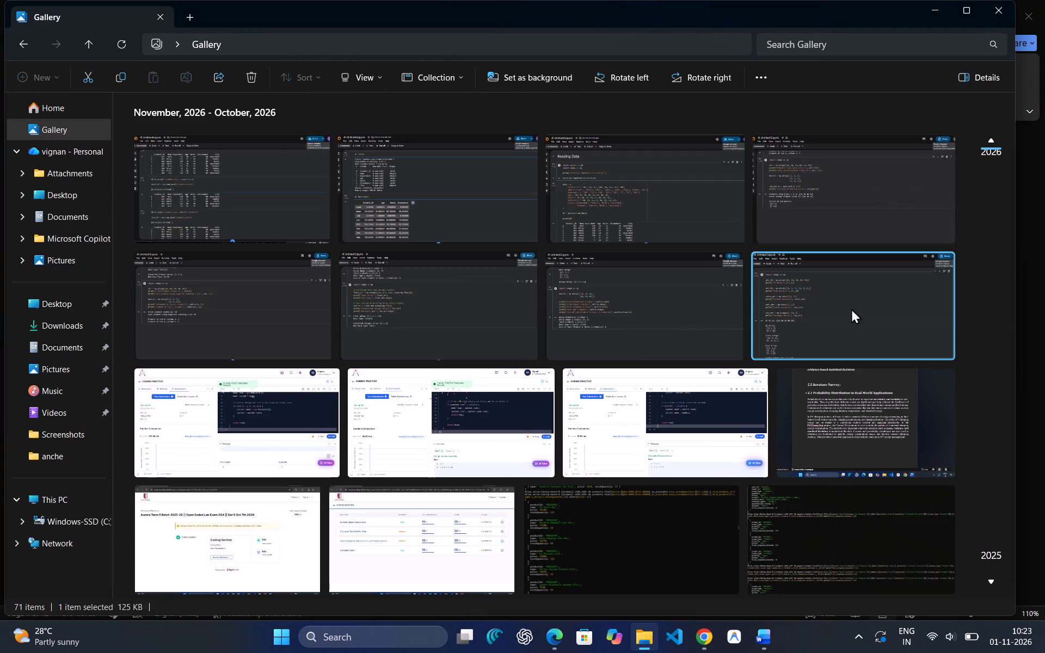
pyautogui.doubleClick(851, 309)
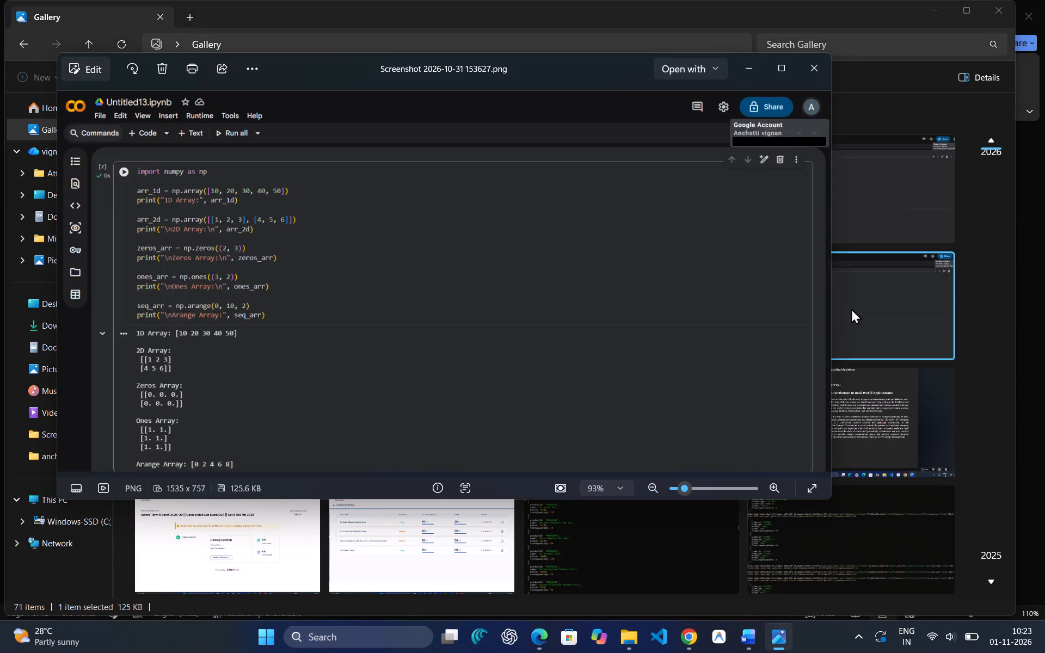
# Delete the old NumPy array-creation capture, Screenshot 2026-10-31 153627.png, and check its Gallery entry.
pyautogui.press('Delete')
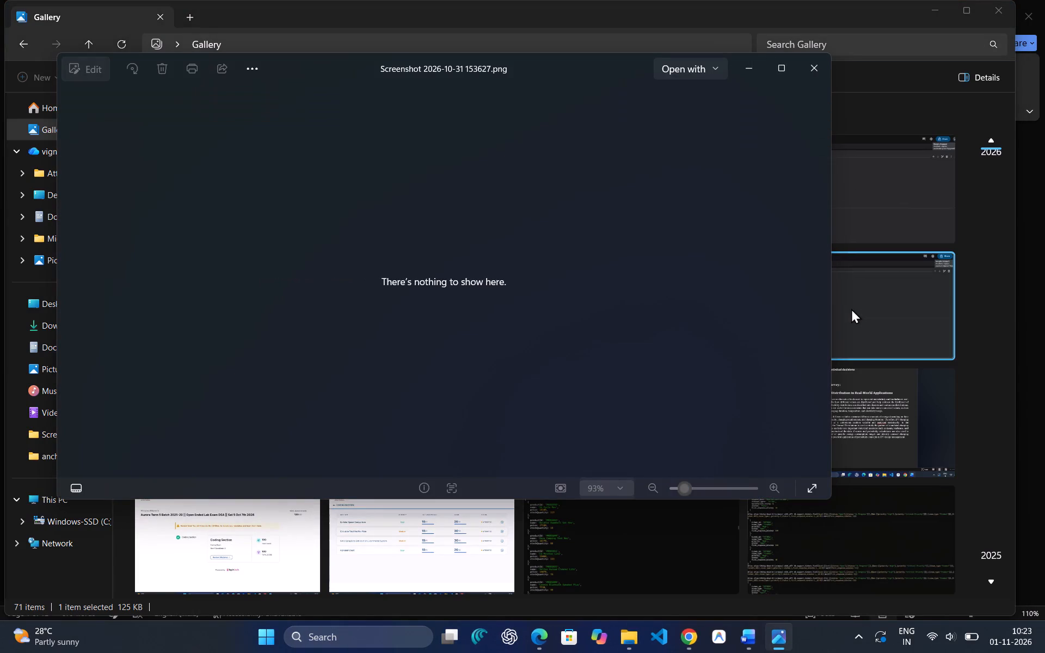
pyautogui.press('Left')
pyautogui.click(818, 75)
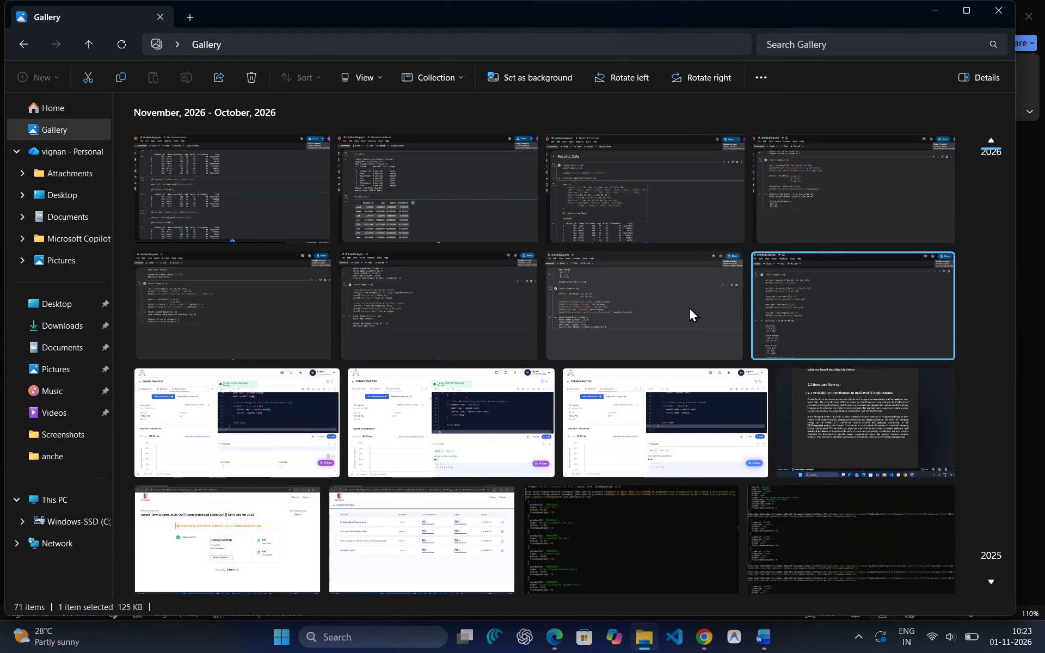
pyautogui.doubleClick(771, 292)
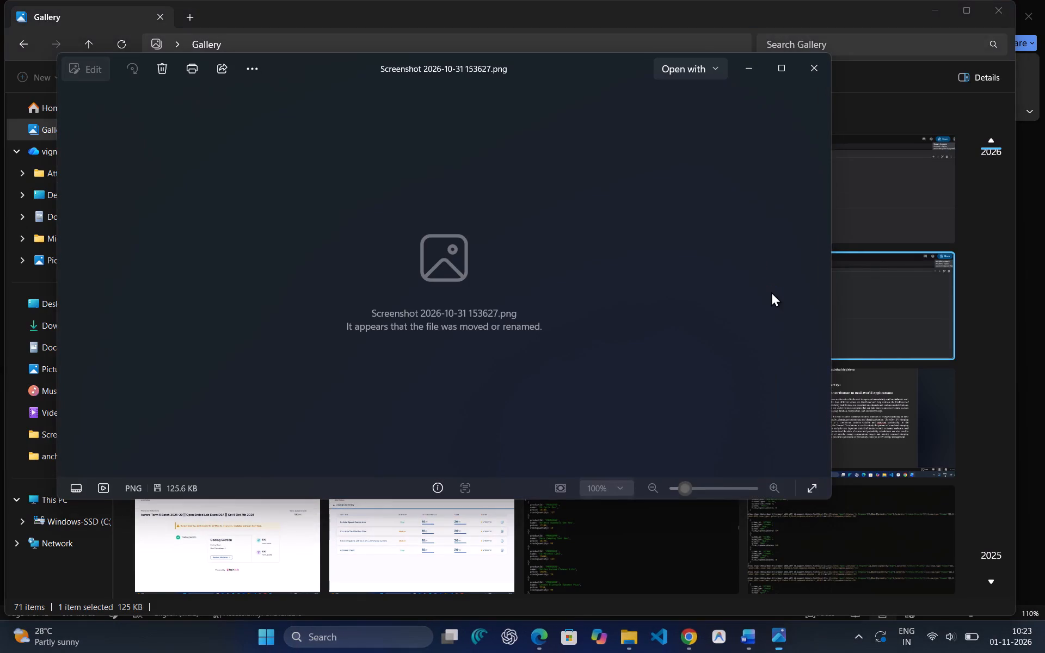
pyautogui.click(816, 68)
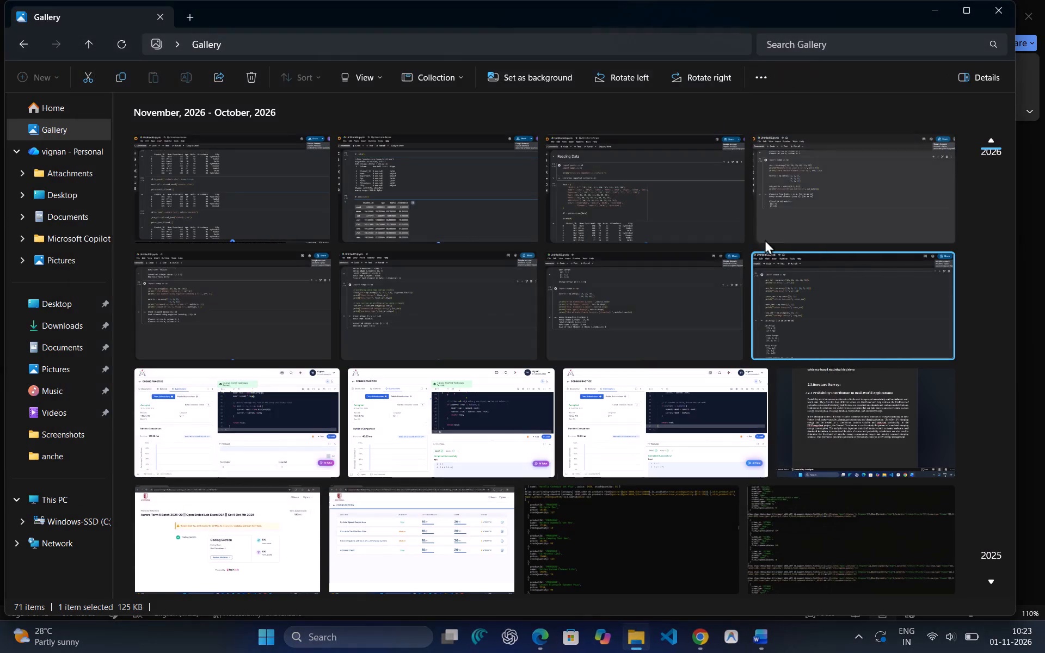
# Delete the old notebook captures Screenshot 2026-10-31 153703.png, 153732.png and 153820.png from the Gallery one by one.
pyautogui.doubleClick(642, 322)
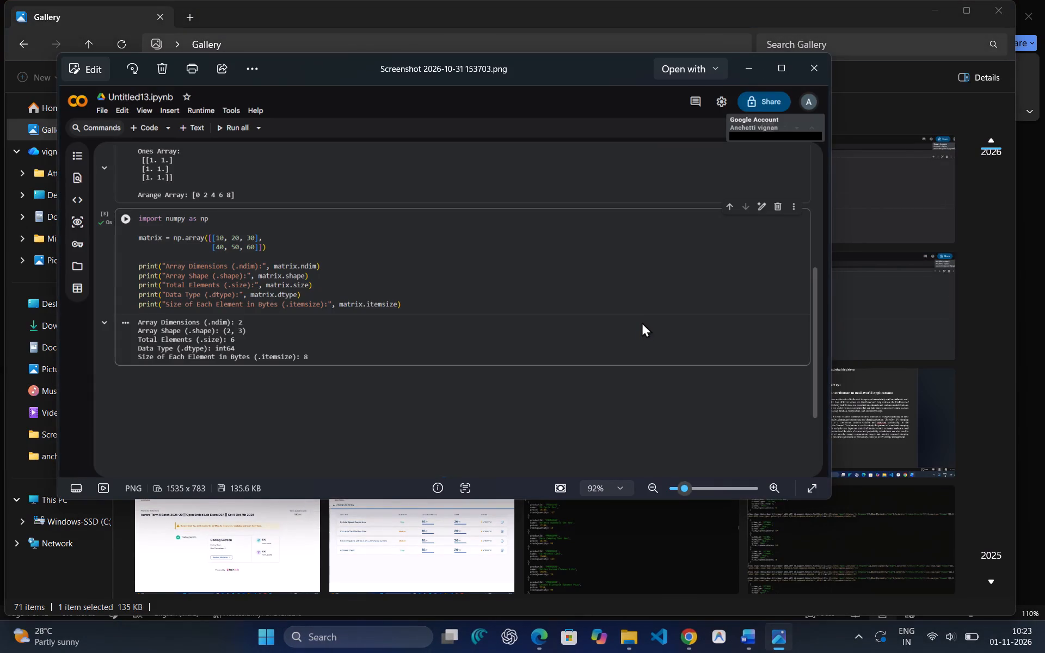
pyautogui.press('Delete')
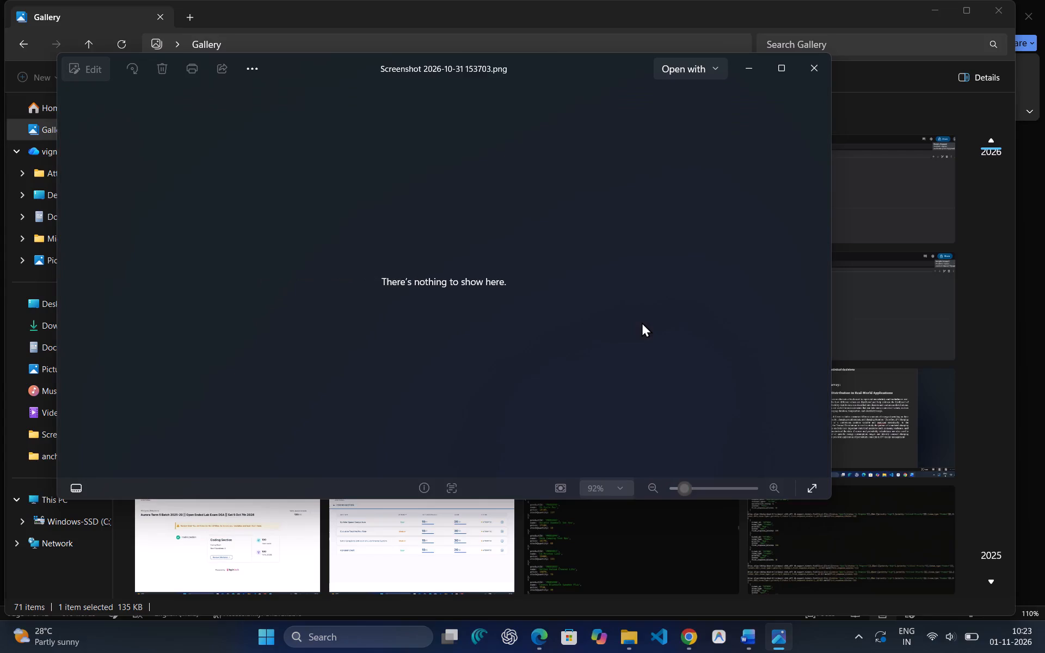
pyautogui.click(816, 69)
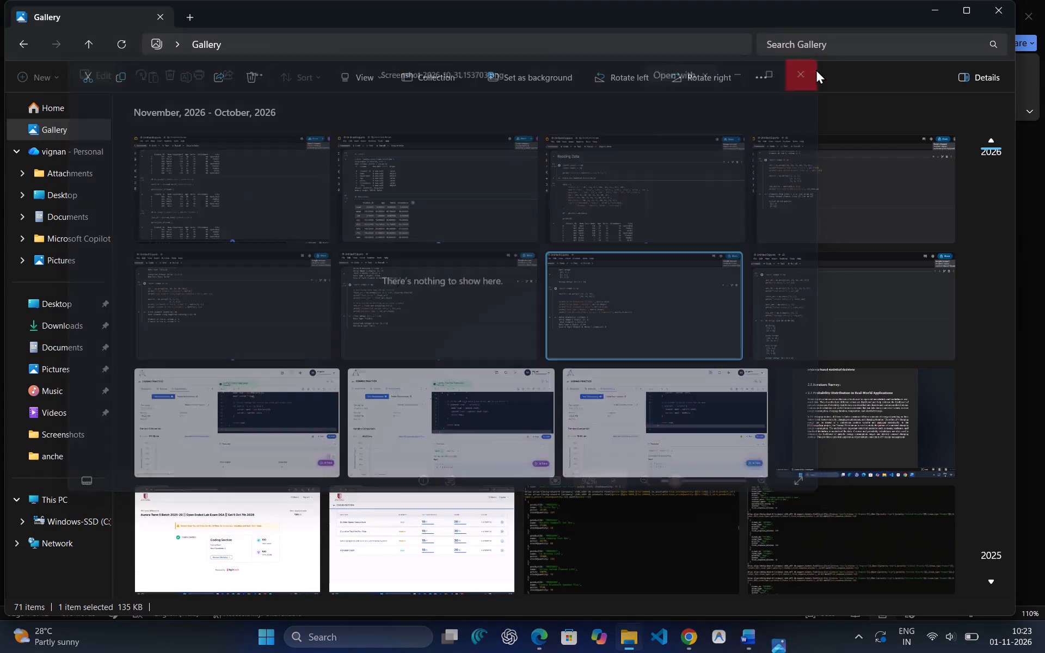
pyautogui.doubleClick(464, 287)
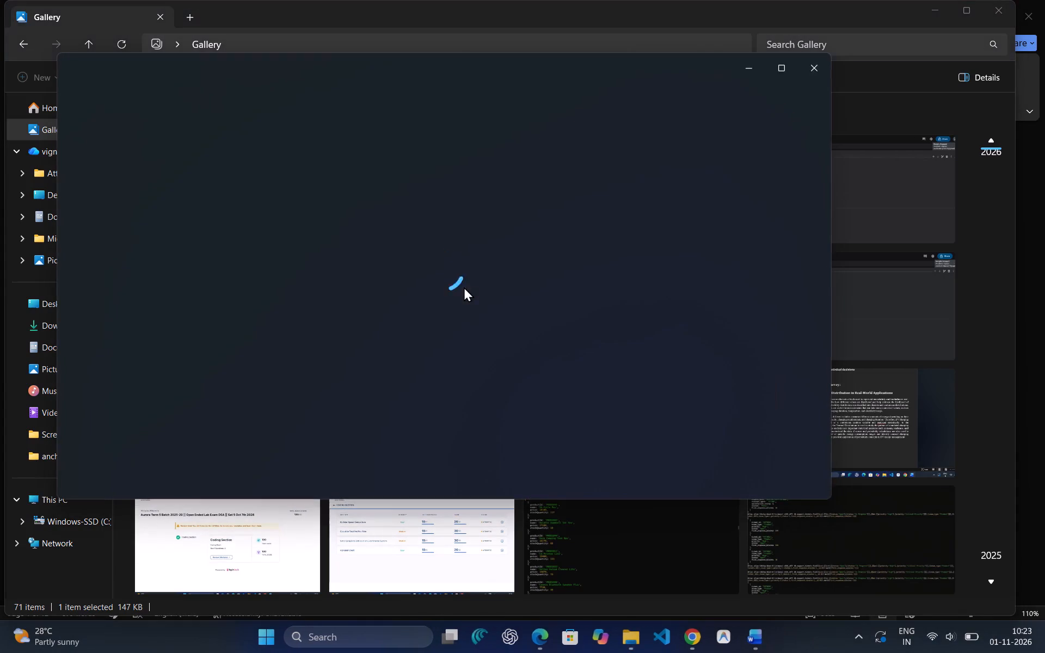
pyautogui.press('Delete')
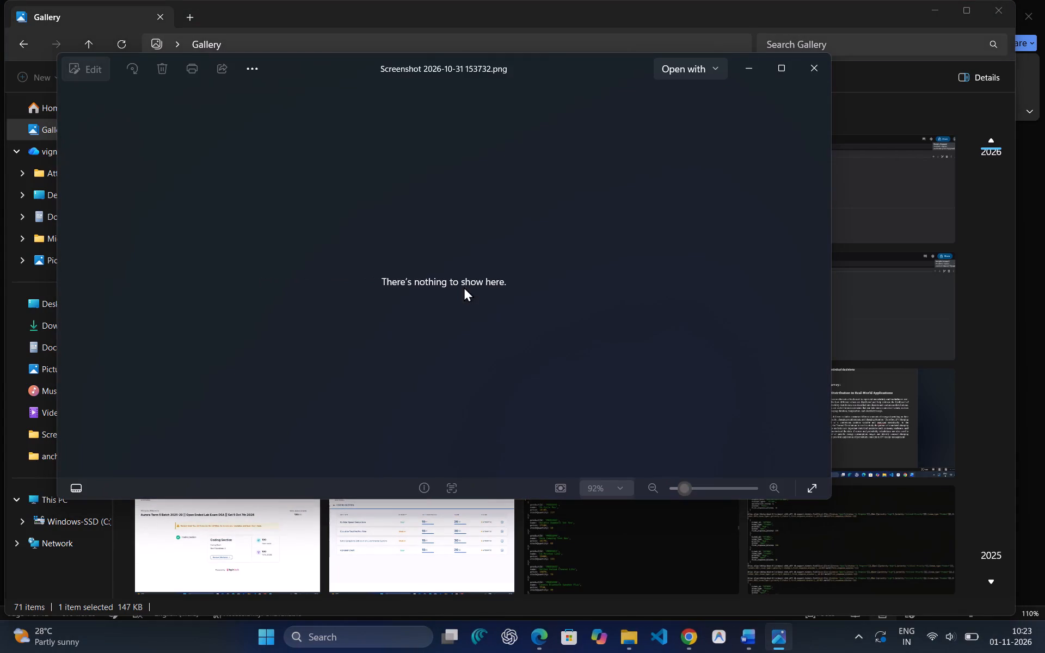
pyautogui.click(809, 75)
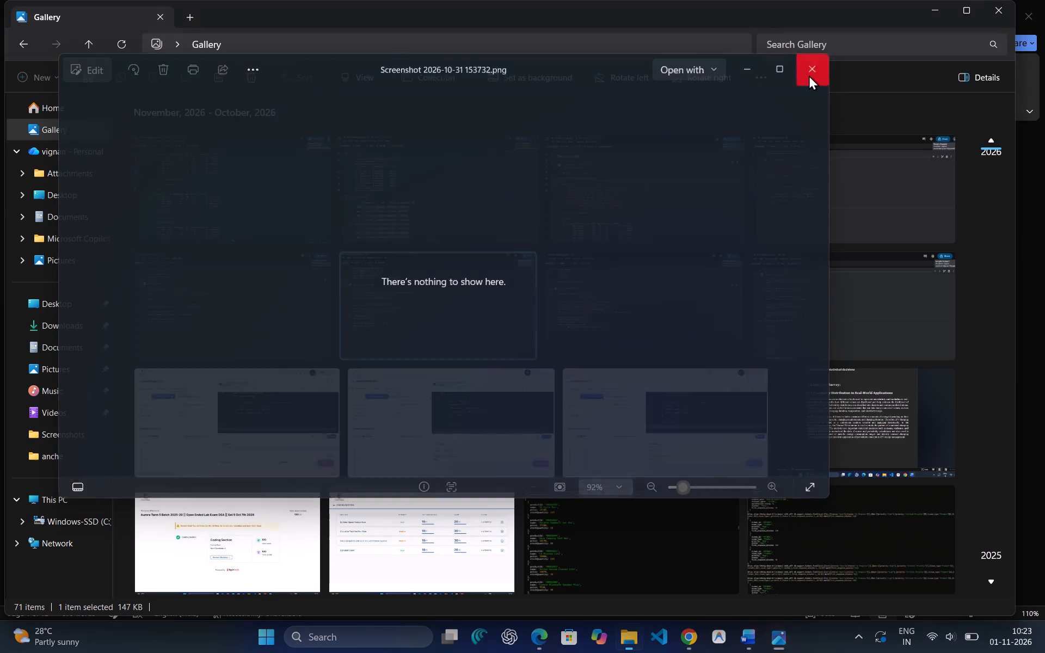
pyautogui.doubleClick(222, 309)
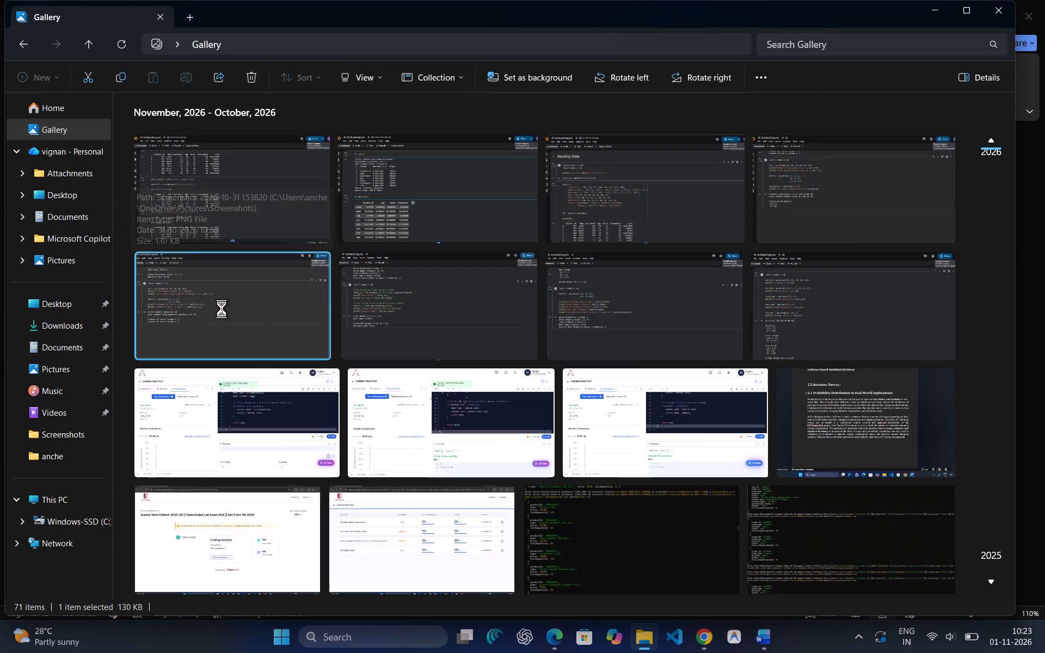
pyautogui.press('Delete')
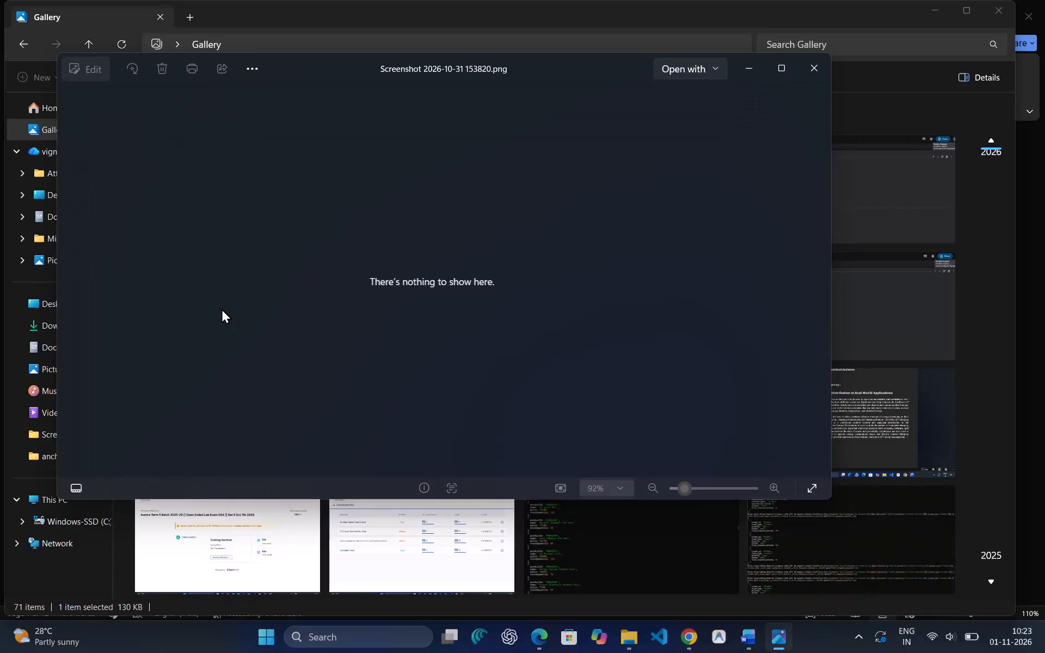
pyautogui.click(819, 61)
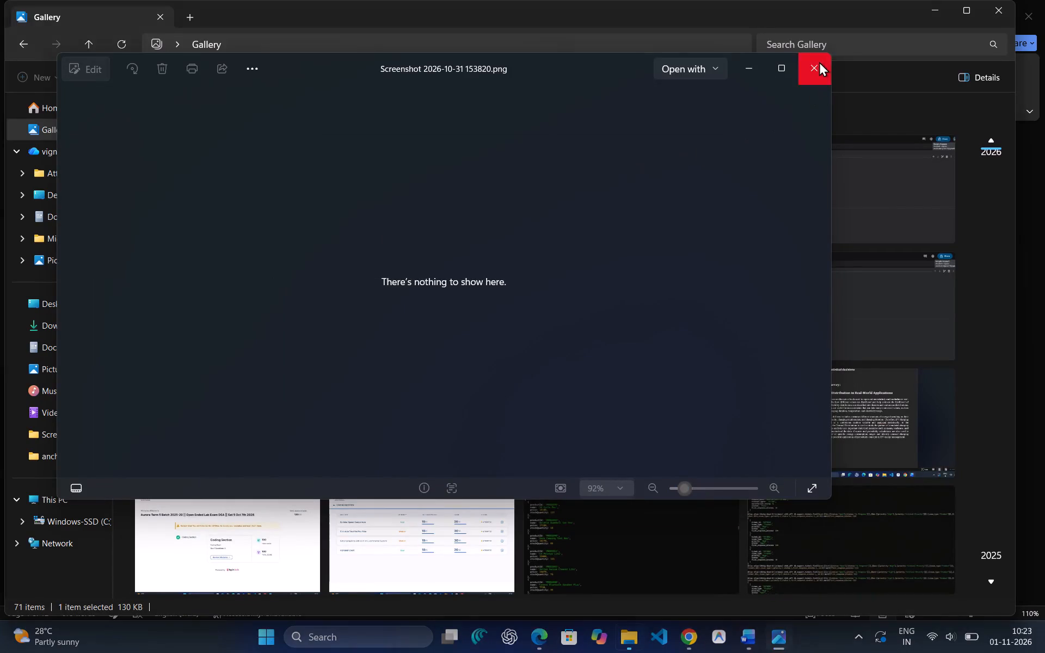
# Delete the old array-slicing capture, Screenshot 2026-10-31 153915.png, and refresh the Gallery.
pyautogui.doubleClick(862, 178)
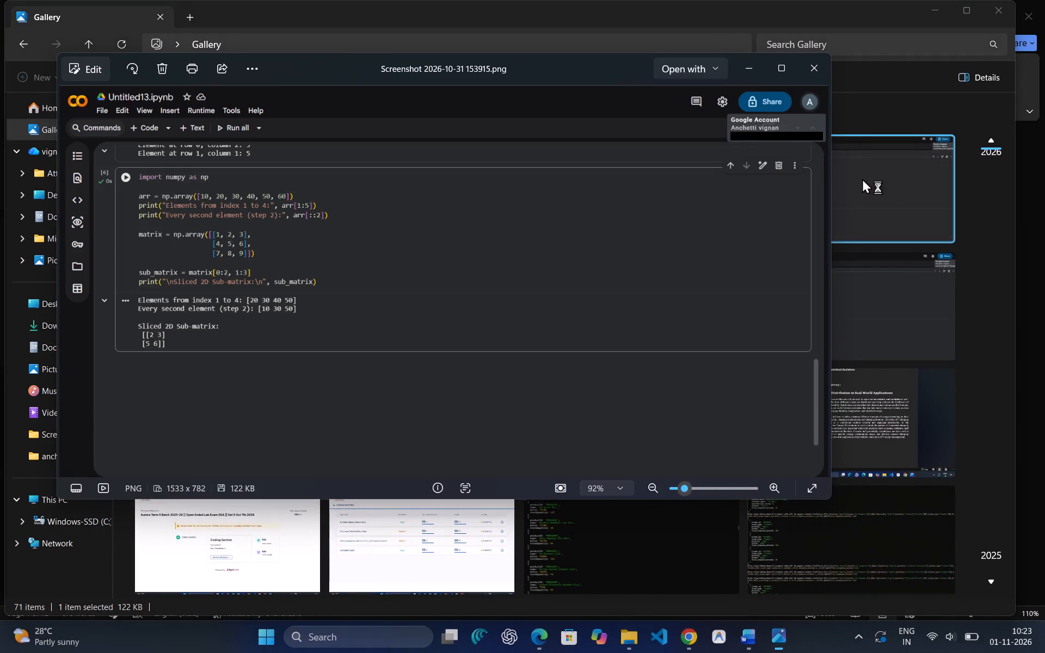
pyautogui.press('Delete')
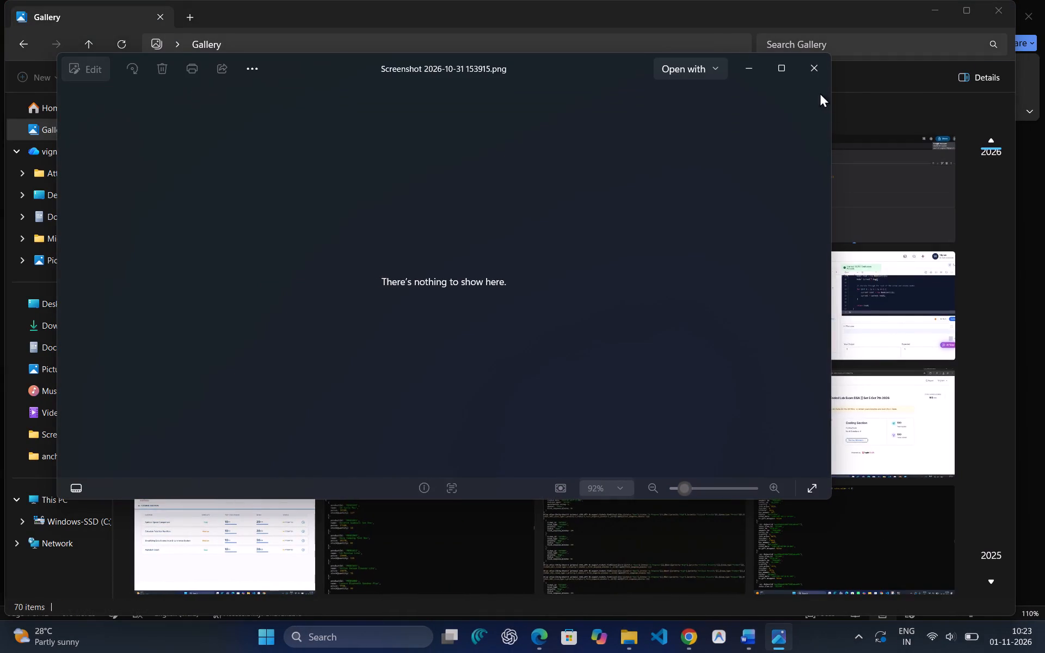
pyautogui.click(803, 66)
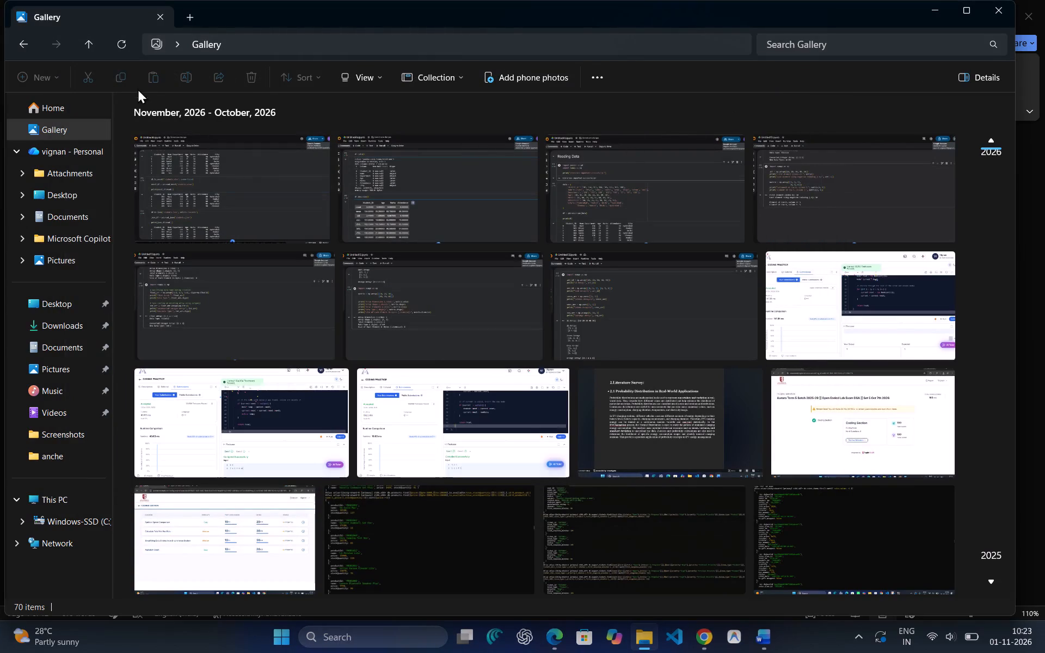
pyautogui.click(122, 44)
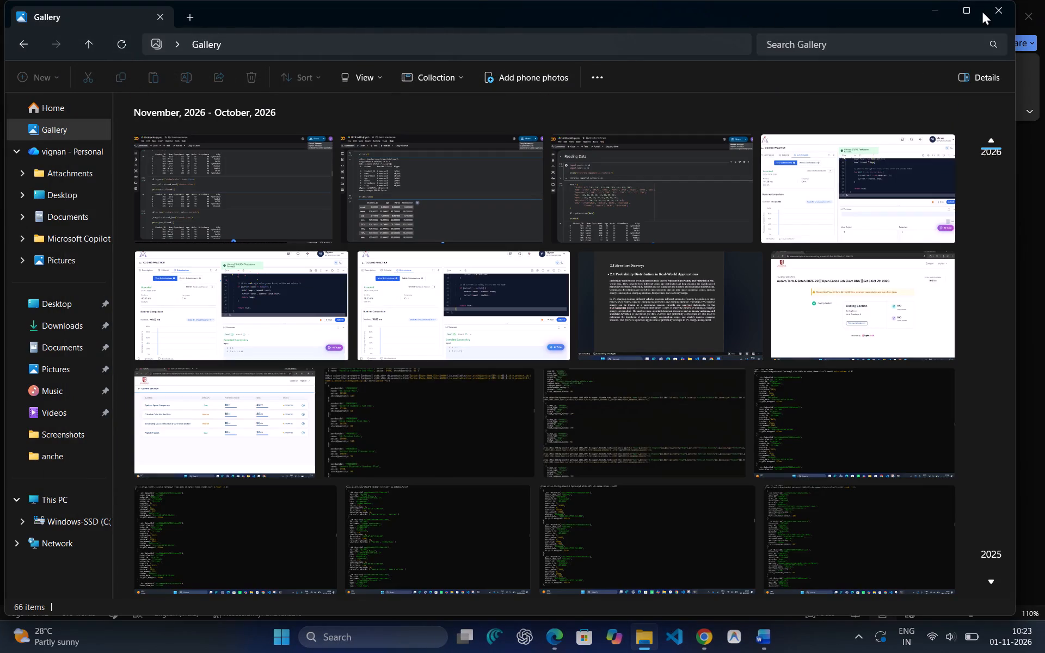
# Return to the lab report in Word and start replacing the first Reading Data screenshot with a picture from this device.
pyautogui.click(938, 6)
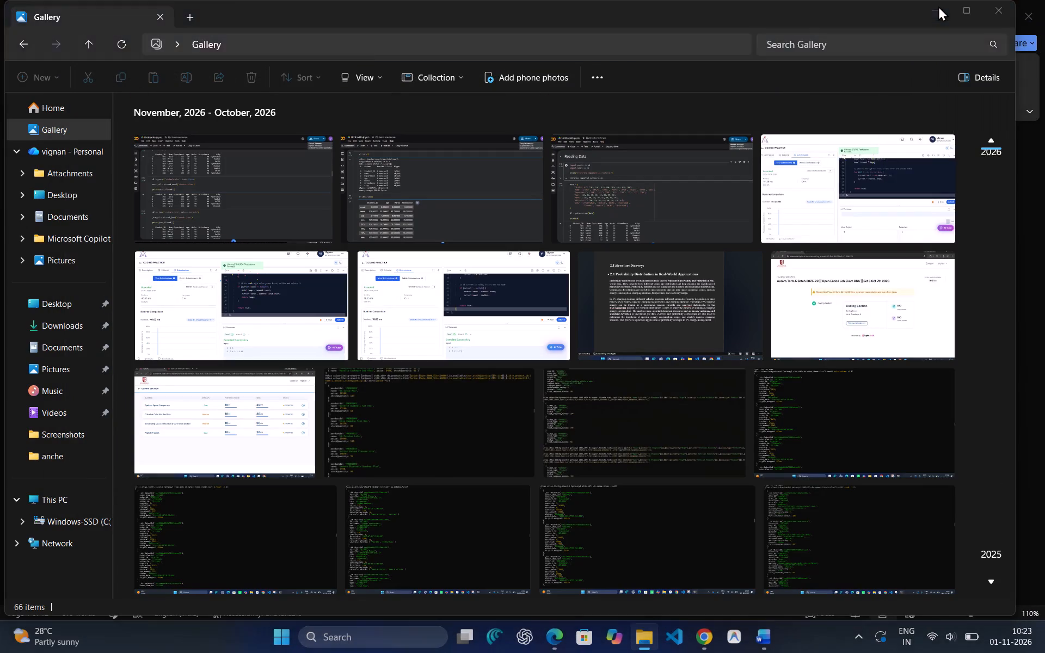
pyautogui.rightClick(514, 242)
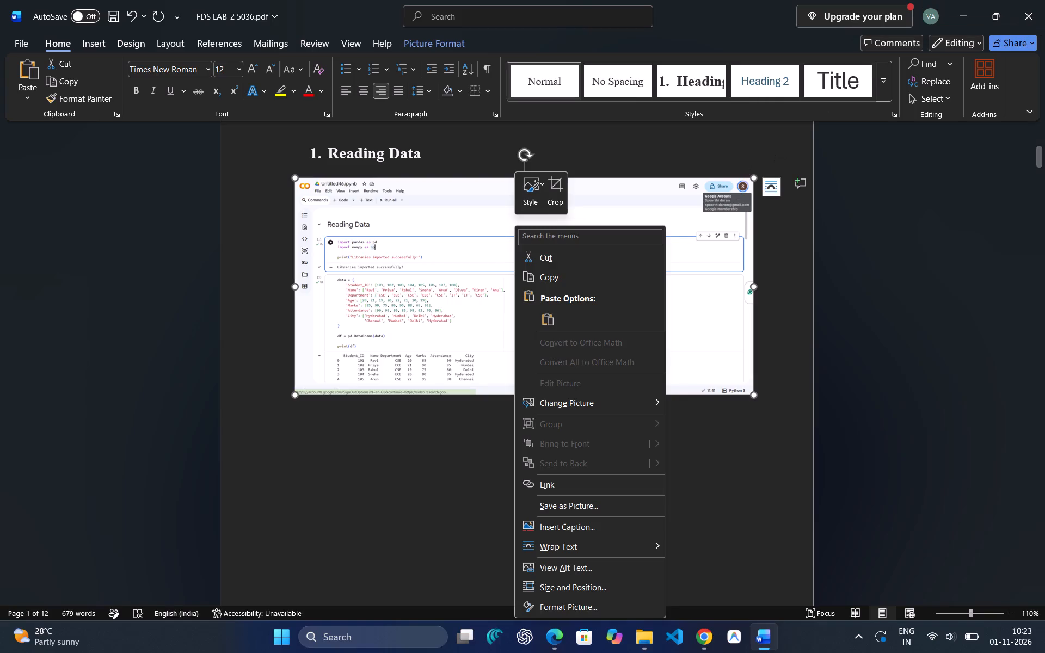
pyautogui.click(543, 399)
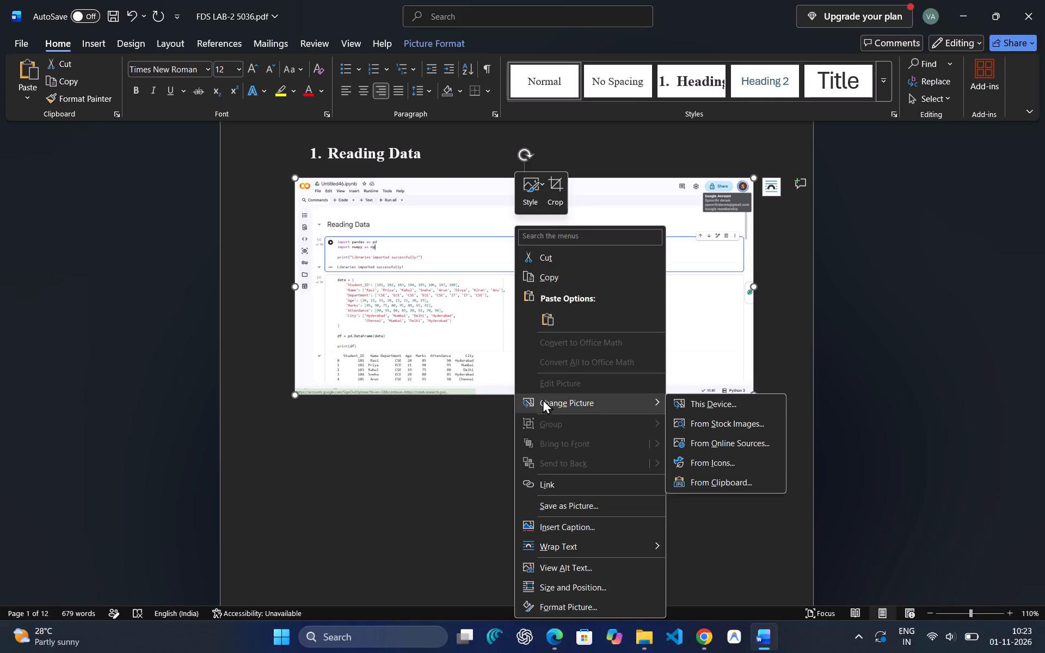
pyautogui.click(702, 404)
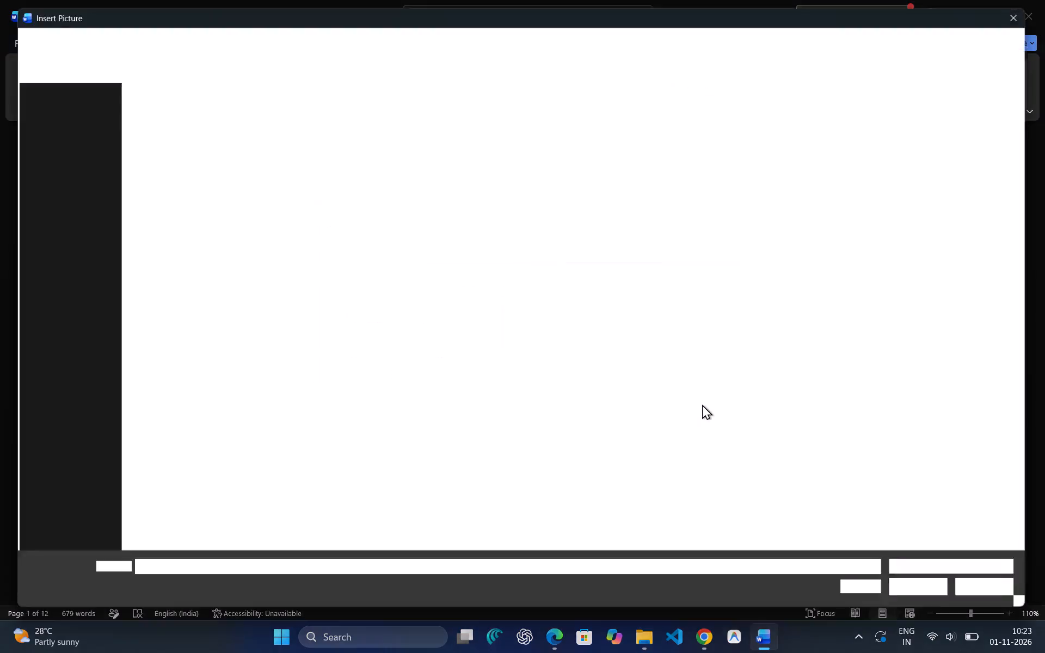
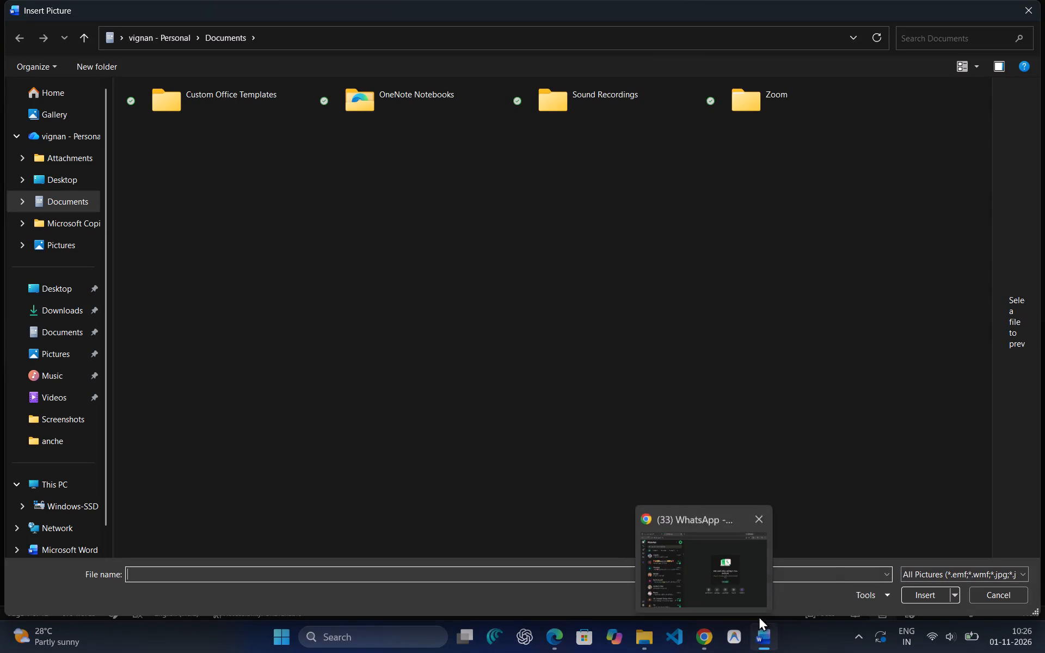
# Replace the first Reading Data picture with Screenshot 2026-11-01 102002.png from the Gallery and stretch it wider and taller.
pyautogui.click(764, 630)
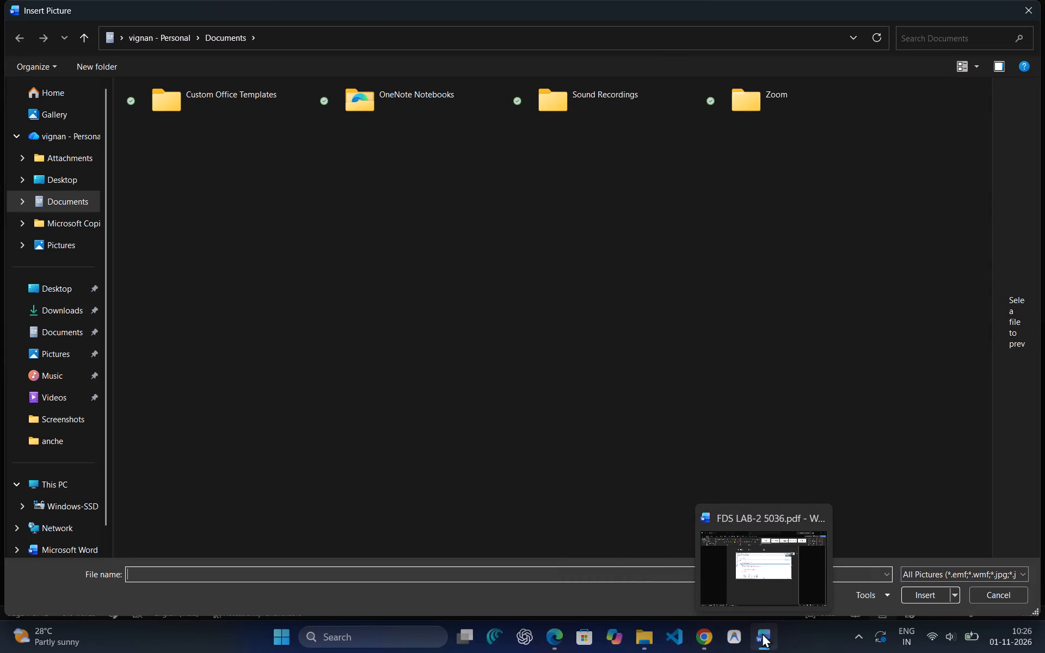
pyautogui.click(84, 113)
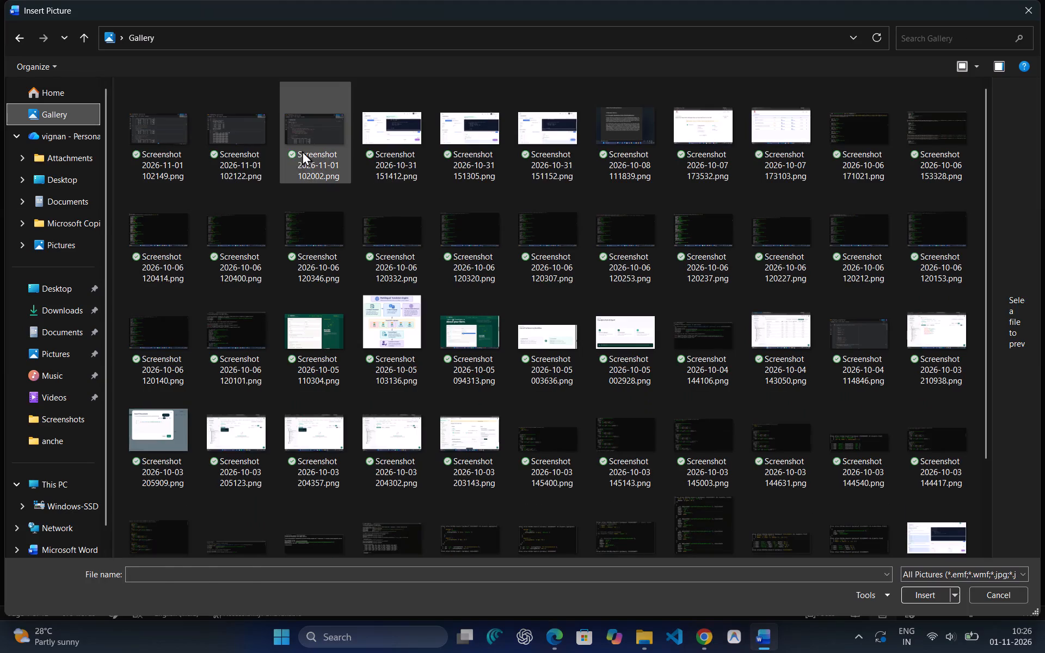
pyautogui.doubleClick(302, 151)
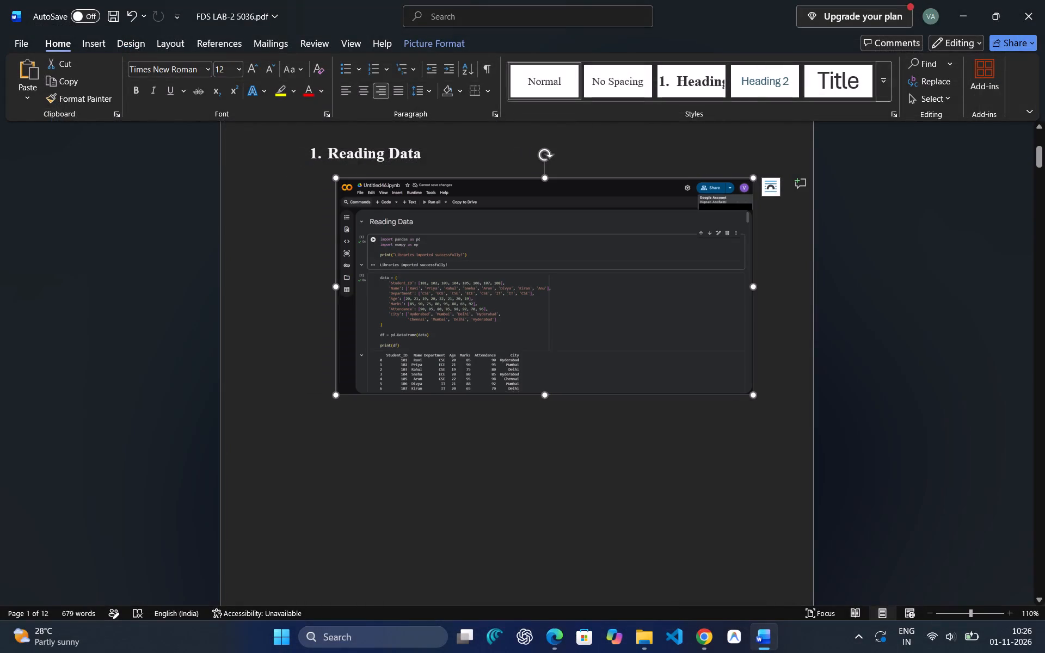
pyautogui.moveTo(334, 288); pyautogui.dragTo(296, 291)
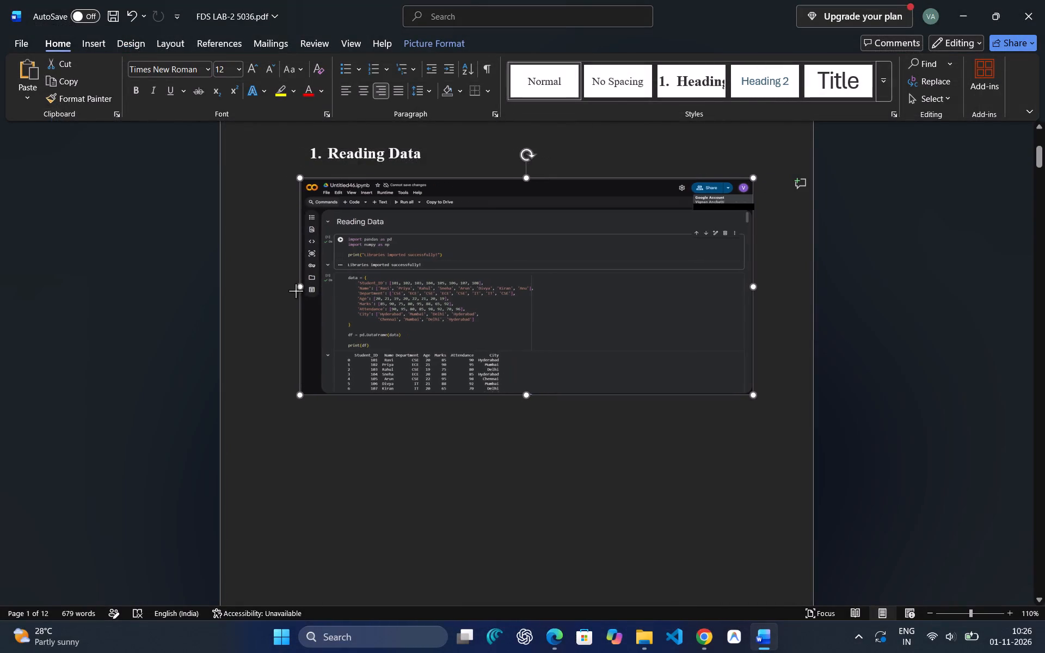
pyautogui.moveTo(296, 291); pyautogui.dragTo(276, 292)
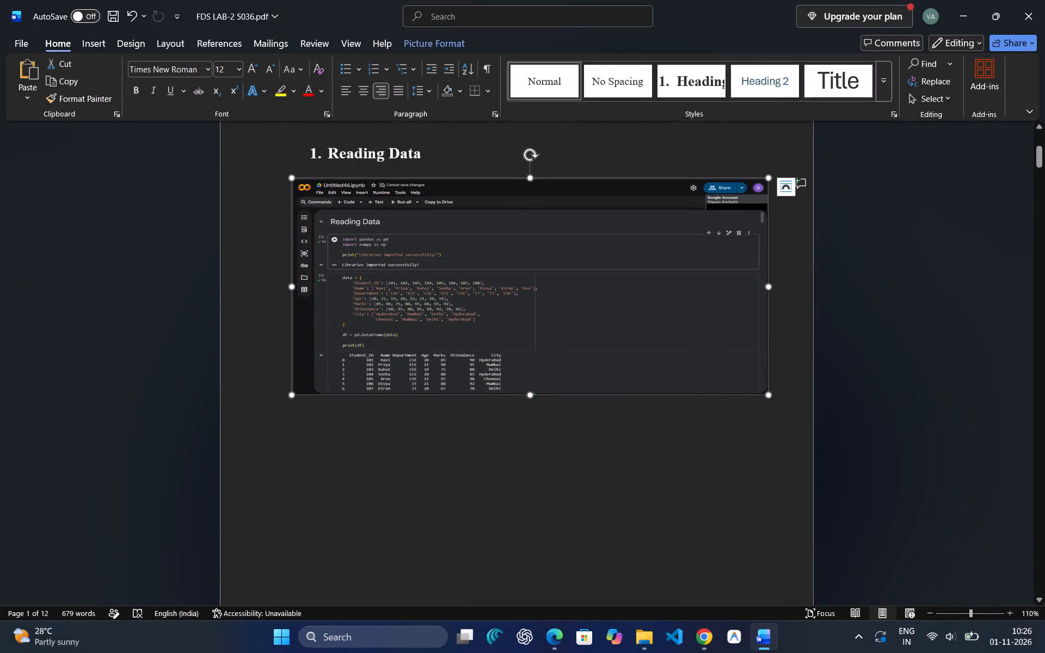
pyautogui.moveTo(530, 393); pyautogui.dragTo(534, 414)
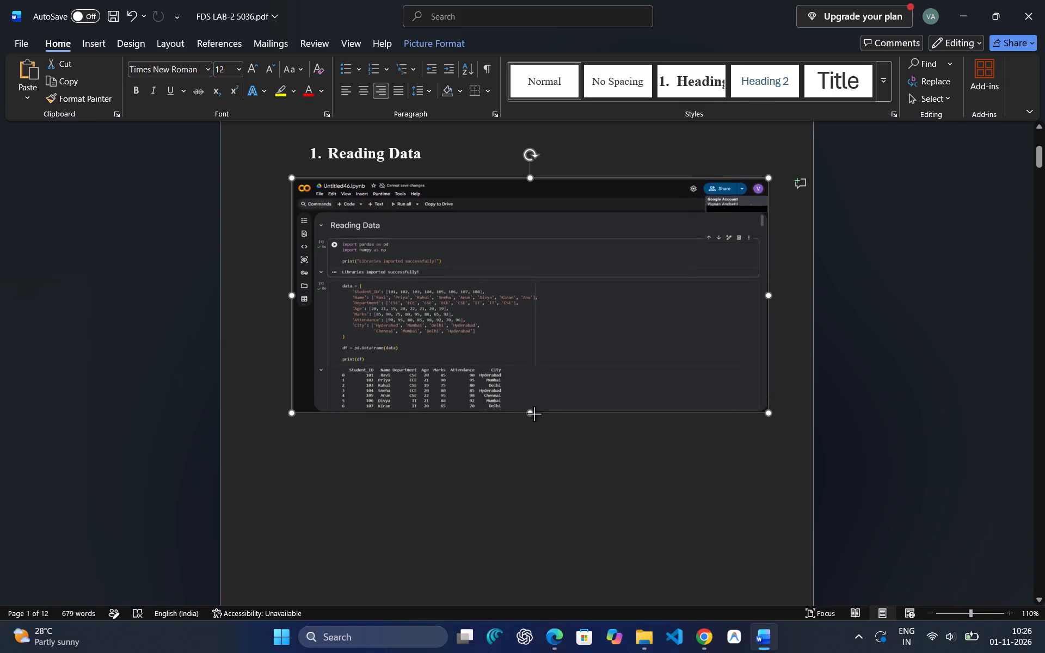
pyautogui.moveTo(534, 414); pyautogui.dragTo(538, 440)
# Swap the df.info() and df.describe() picture on page 2 for Screenshot 2026-11-01 102122.png from the Gallery, and enlarge it in width and height.
pyautogui.scroll(-1, 598, 584)
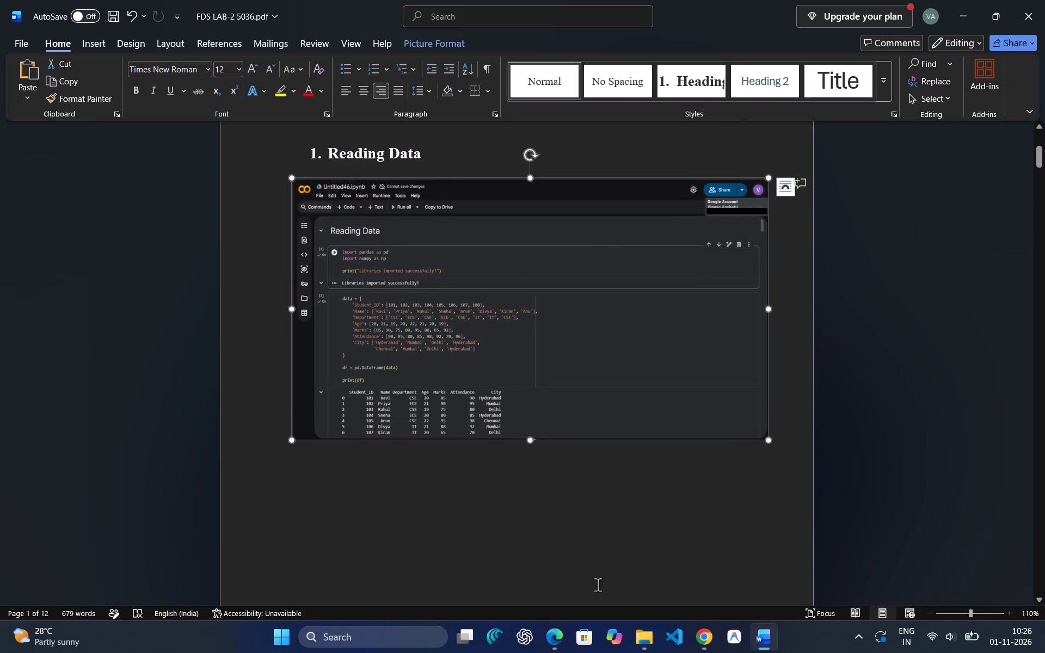
pyautogui.scroll(-3, 598, 584)
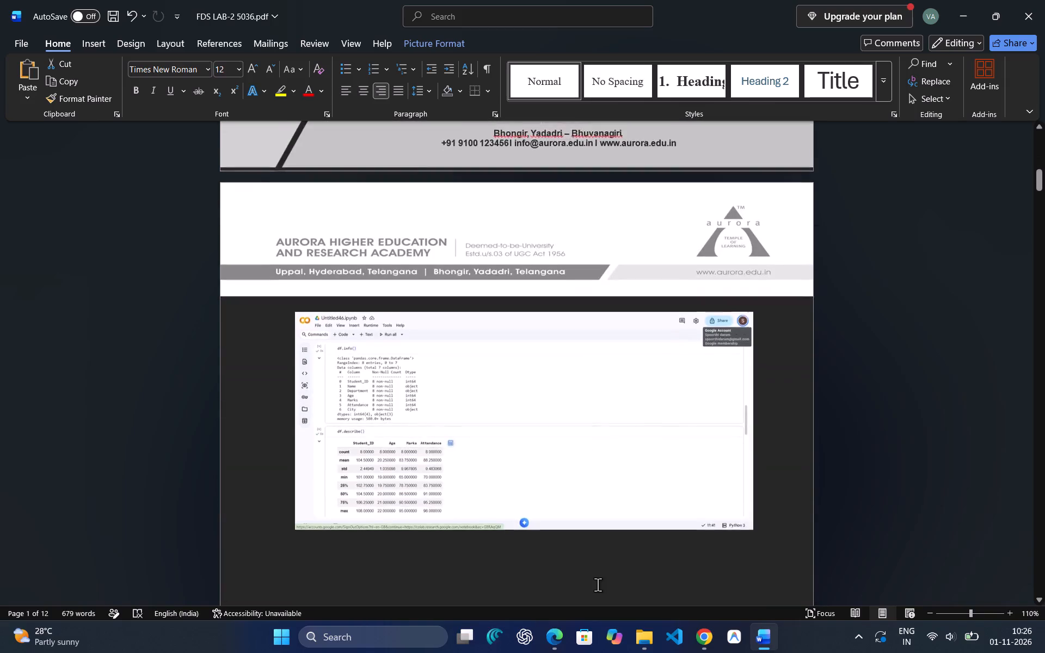
pyautogui.click(507, 461)
pyautogui.rightClick(507, 461)
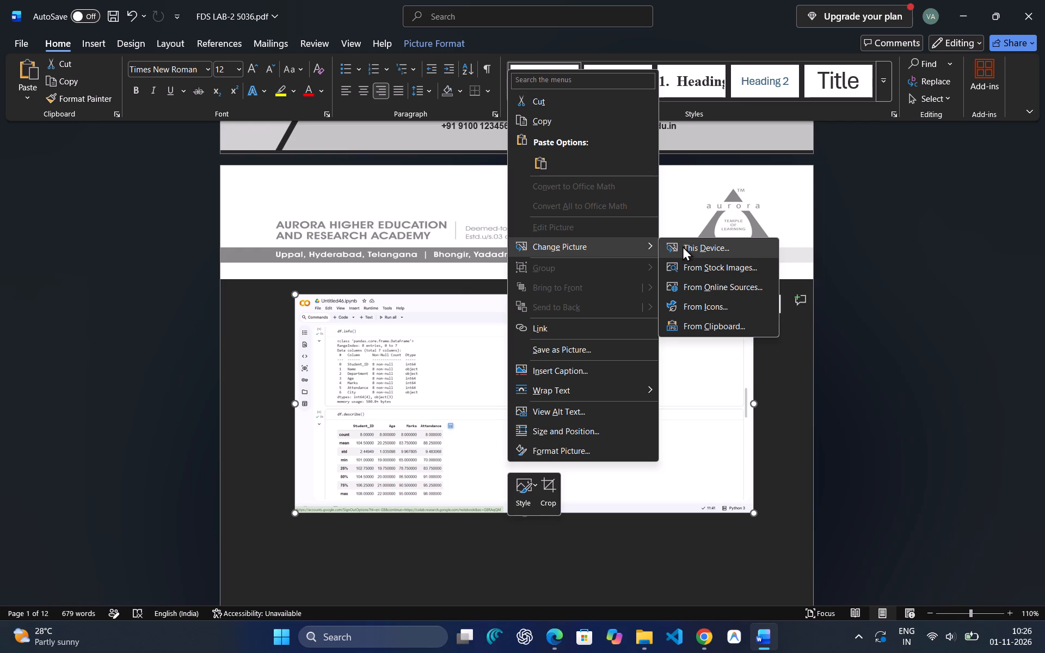
pyautogui.click(683, 246)
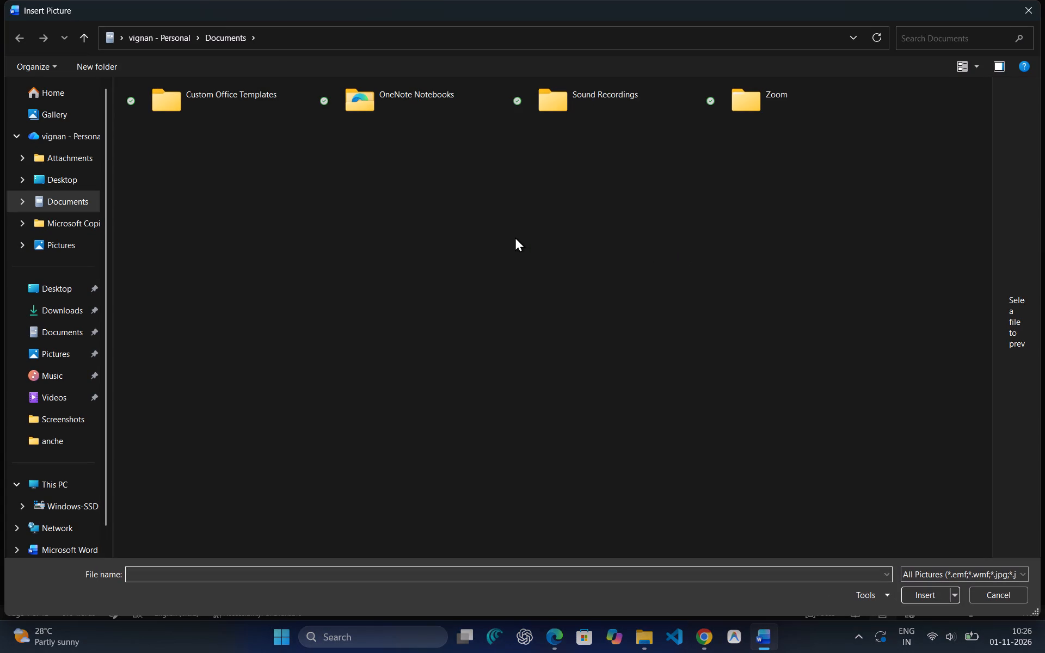
pyautogui.doubleClick(47, 120)
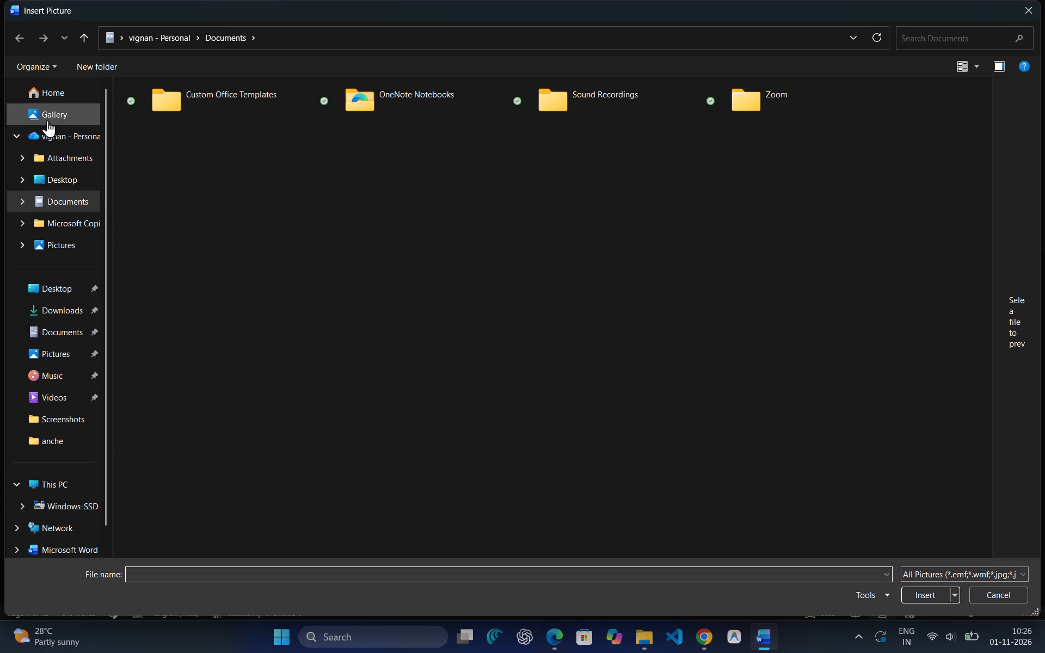
pyautogui.doubleClick(235, 145)
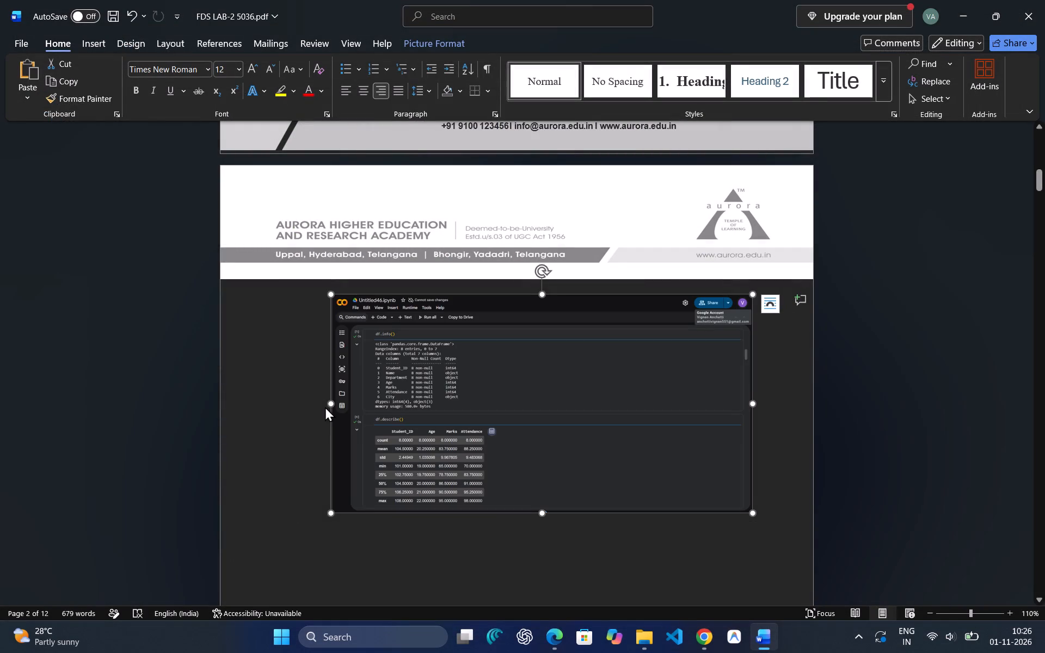
pyautogui.moveTo(328, 403); pyautogui.dragTo(308, 403)
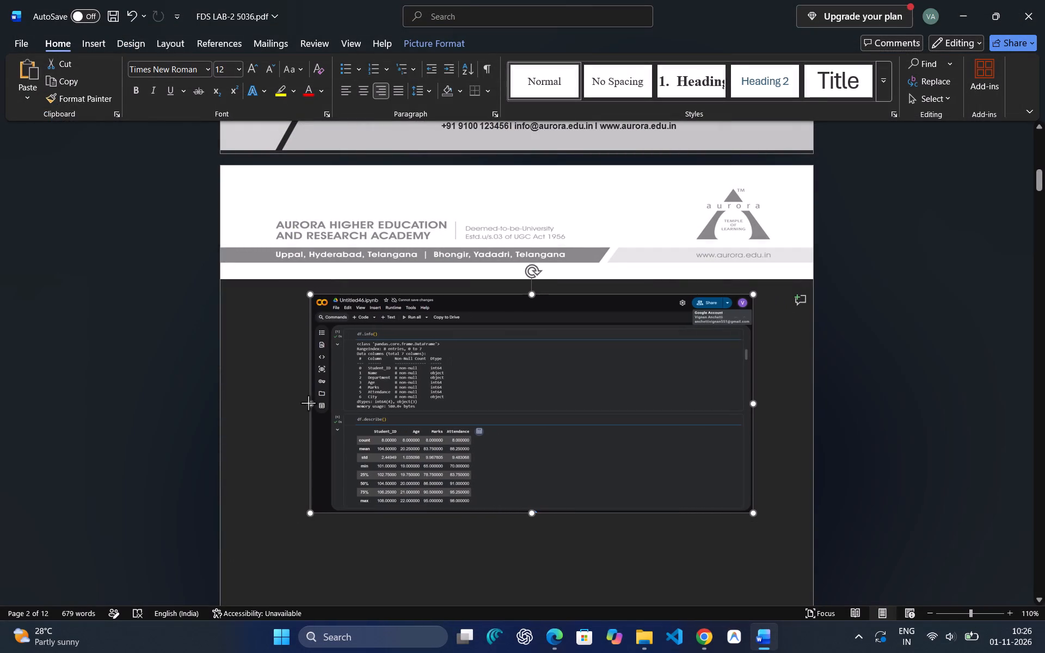
pyautogui.moveTo(308, 403); pyautogui.dragTo(308, 403)
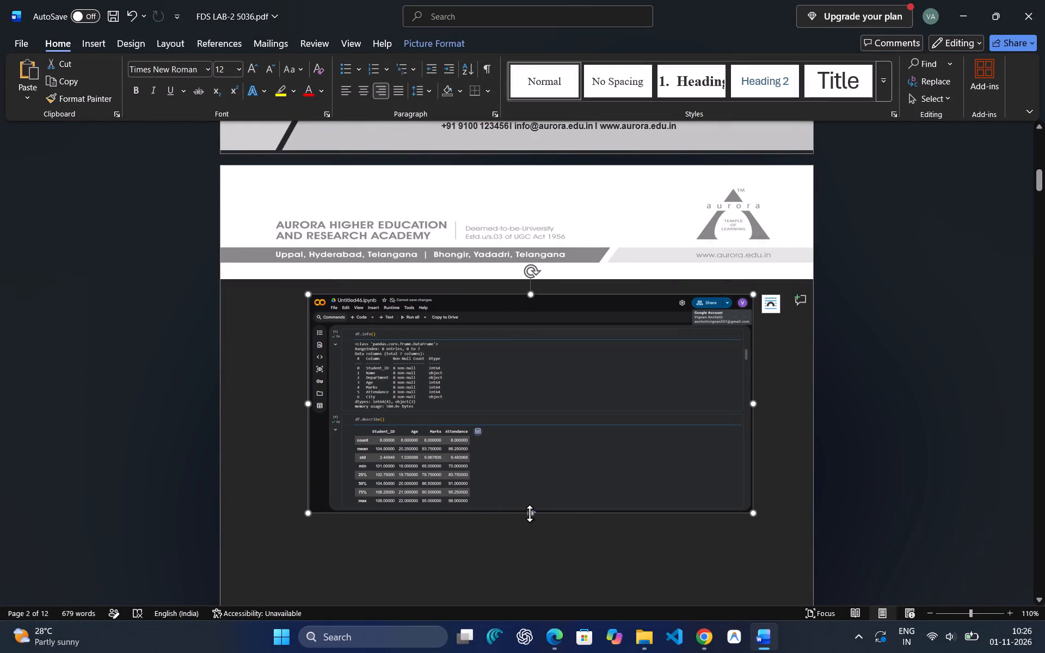
pyautogui.moveTo(530, 513); pyautogui.dragTo(532, 539)
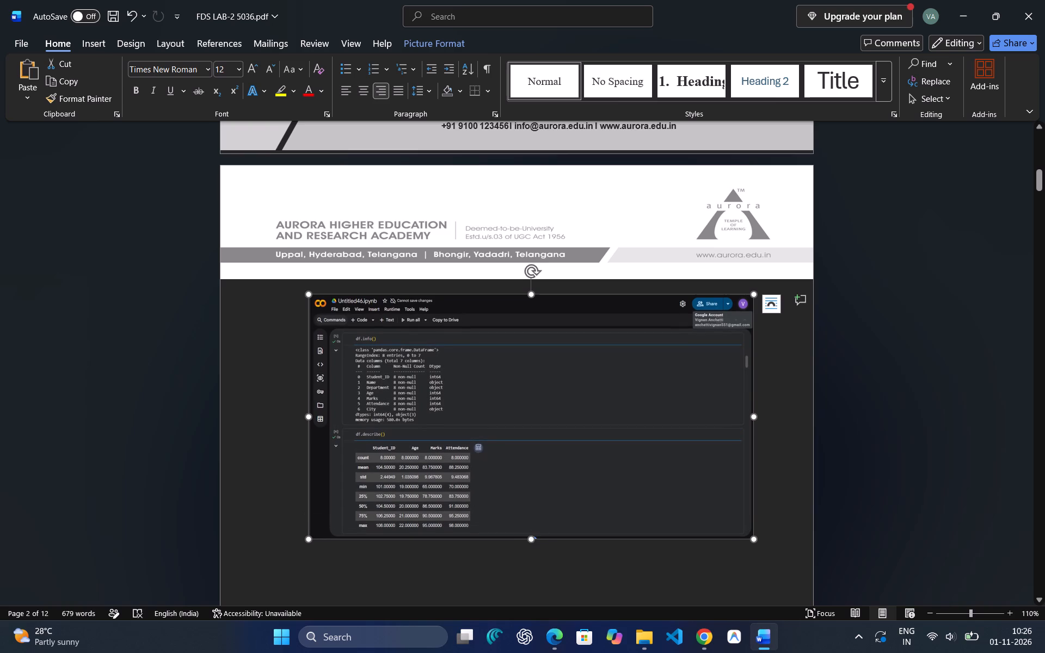
# Delete the old df.head() and df.tail() screenshot at the top of the stacked pictures on page 3.
pyautogui.scroll(-6, 457, 428)
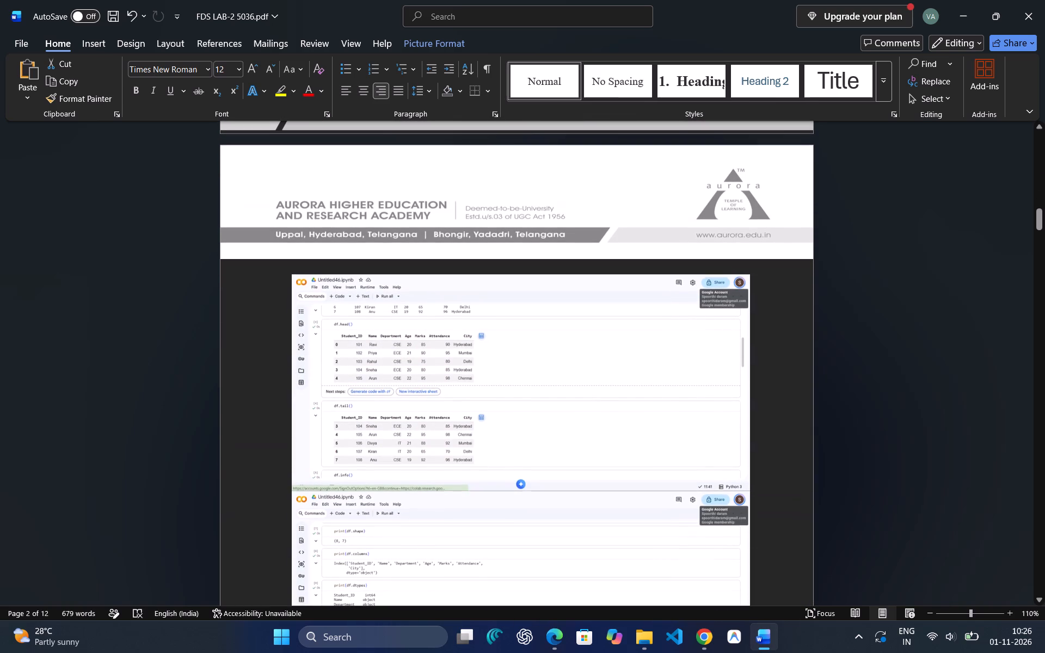
pyautogui.click(407, 366)
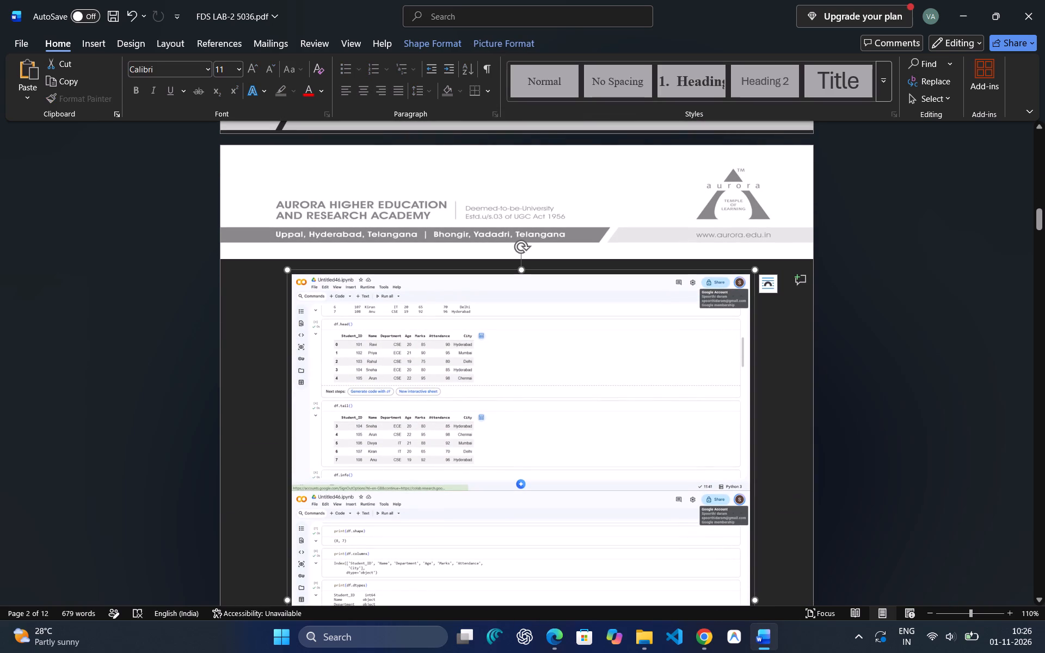
pyautogui.click(407, 366)
pyautogui.rightClick(407, 366)
pyautogui.scroll(-4, 333, 364)
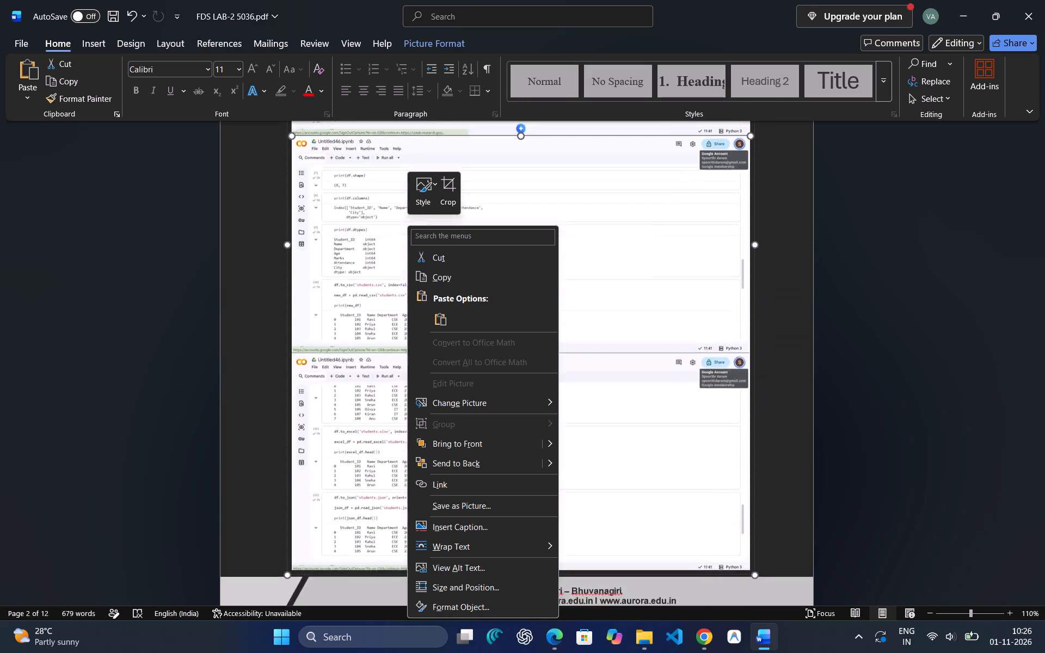
pyautogui.scroll(2, 333, 364)
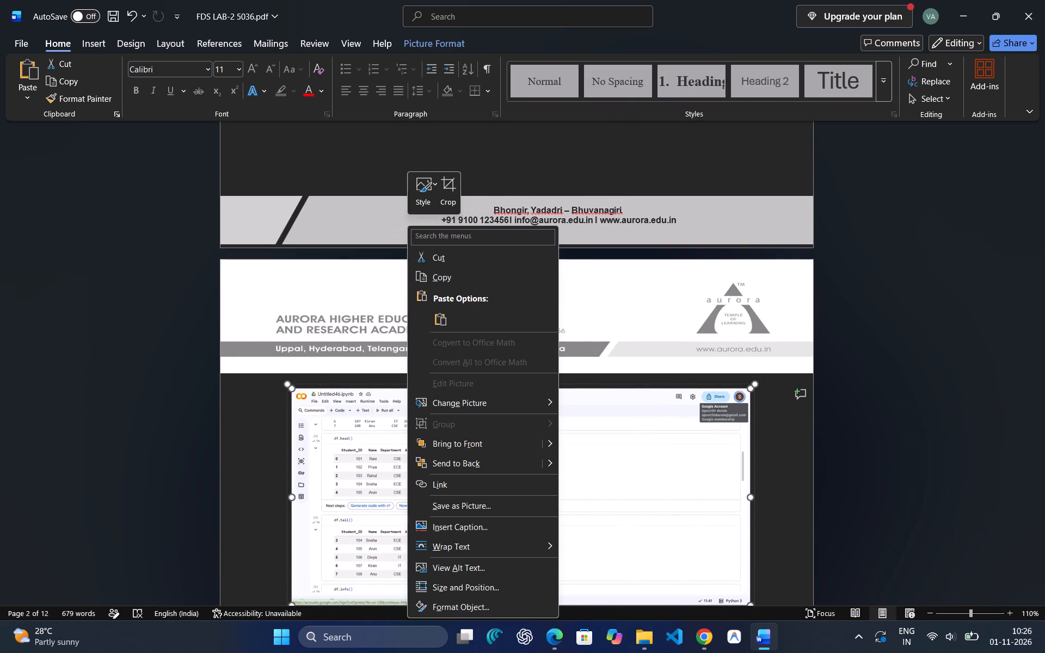
pyautogui.press('Delete')
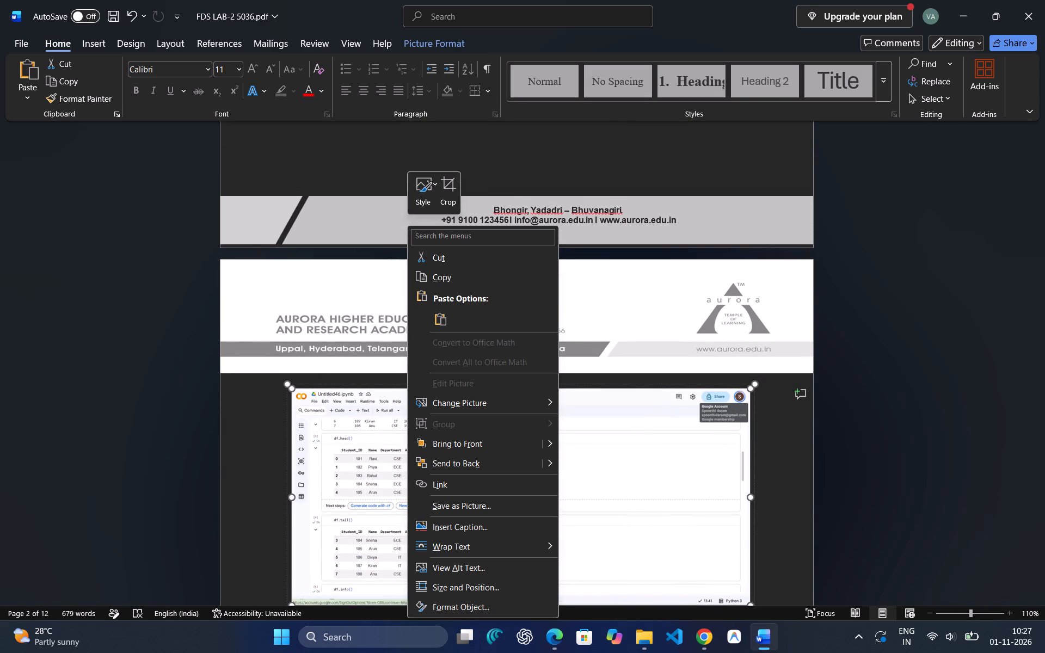
pyautogui.click(393, 458)
pyautogui.press('Delete')
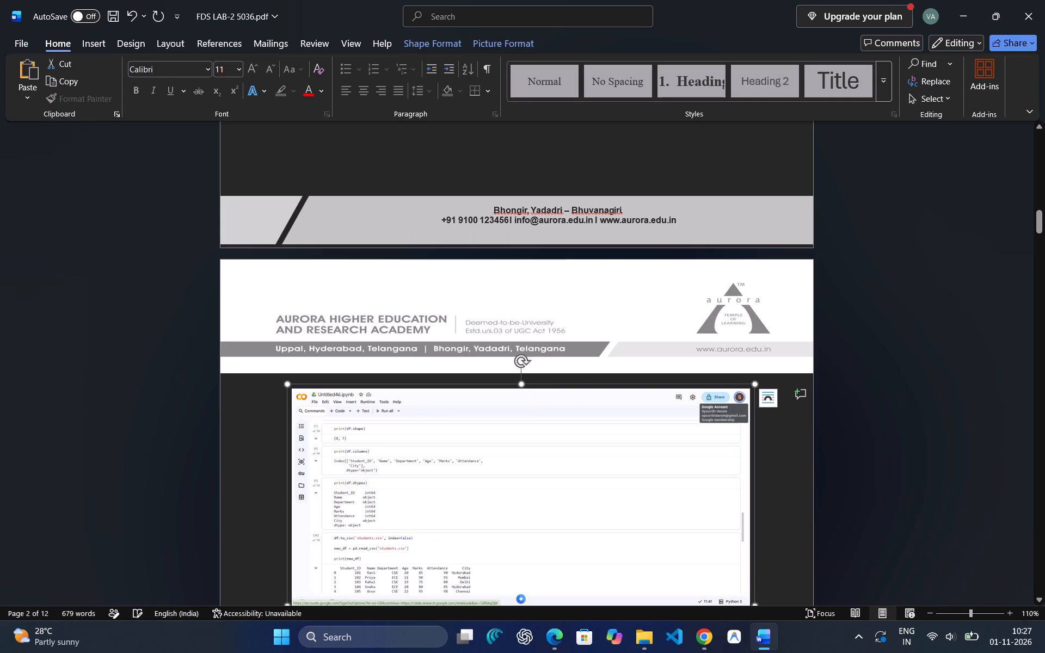
# Delete the old screenshot showing df.shape, df.columns, df.dtypes and the students.csv export.
pyautogui.scroll(-1, 393, 458)
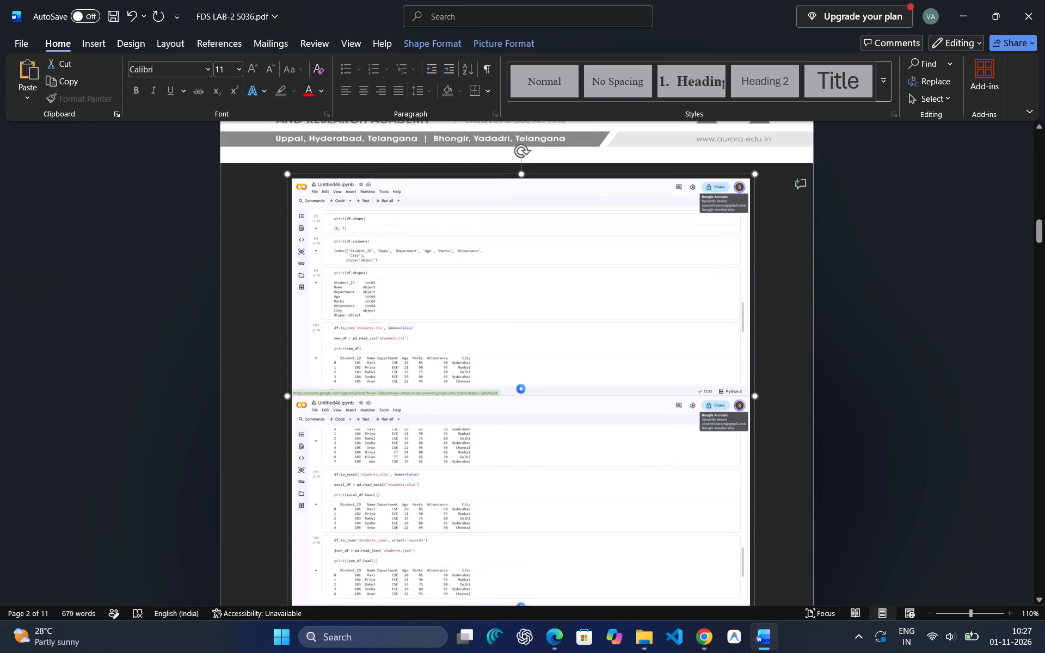
pyautogui.scroll(-1, 393, 458)
pyautogui.click(442, 324)
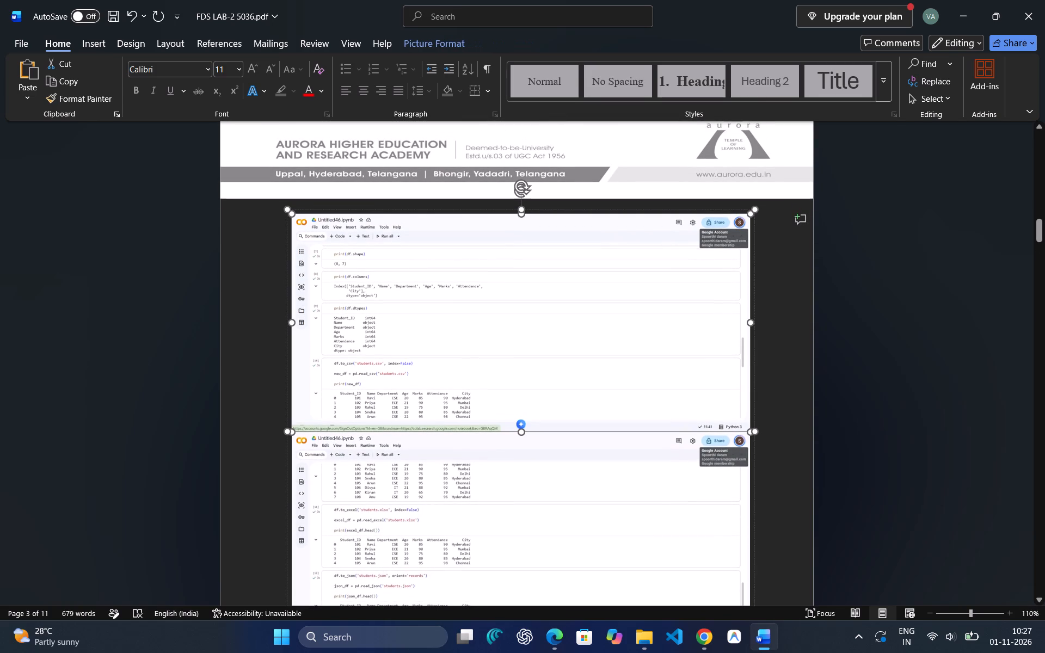
pyautogui.press('Delete')
# Replace the Excel and JSON reading picture above EXPLANATION with Screenshot 2026-11-01 102149.png from the Gallery and widen it to the text margin.
pyautogui.click(442, 324)
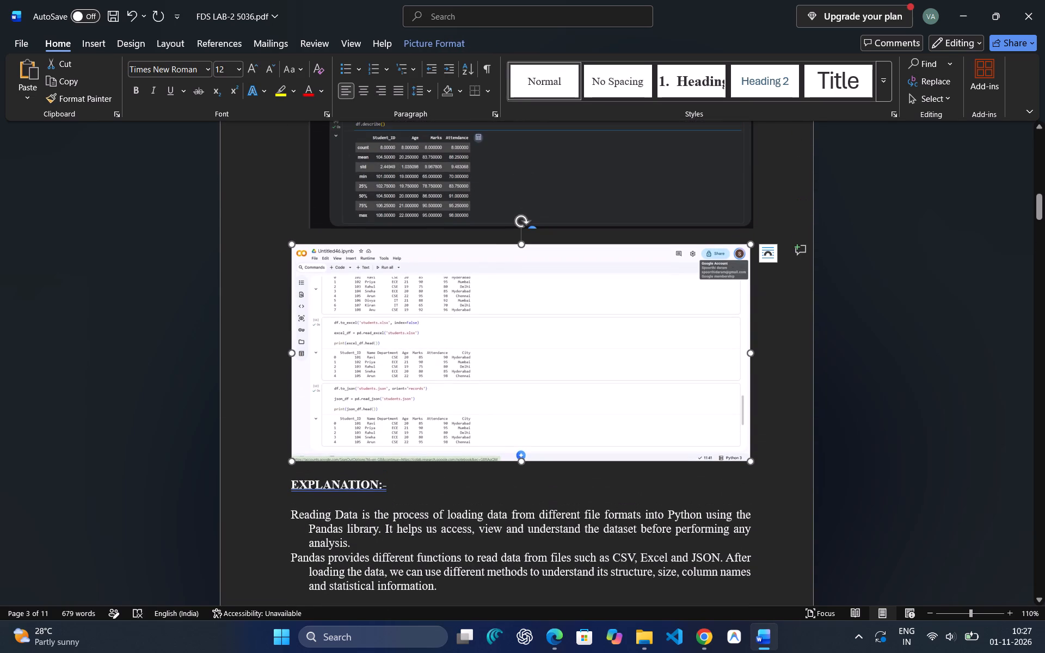
pyautogui.rightClick(382, 326)
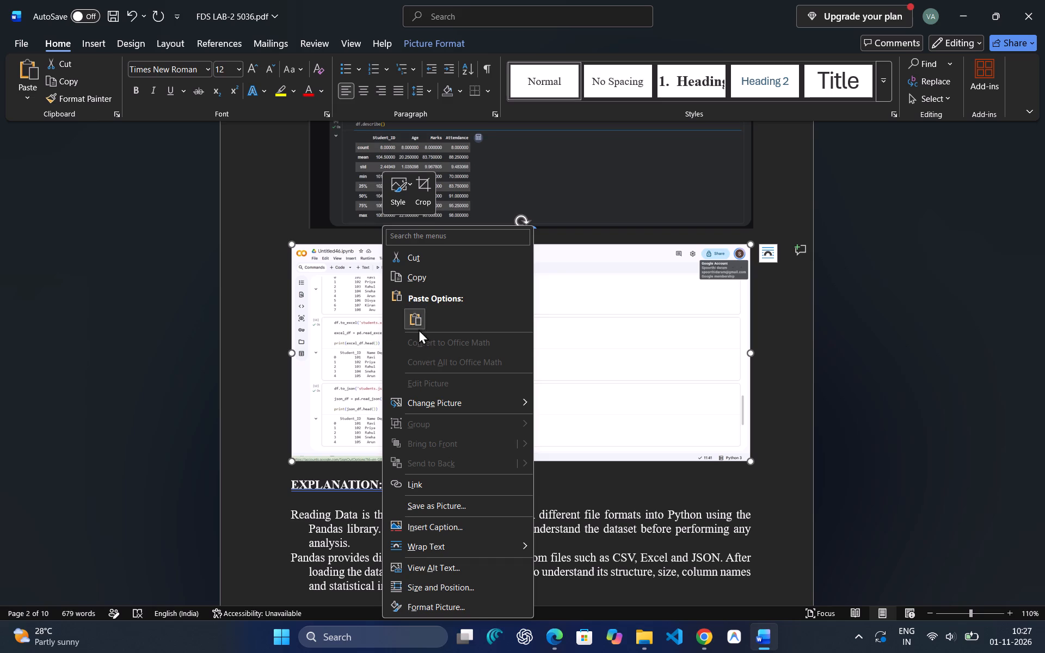
pyautogui.click(441, 401)
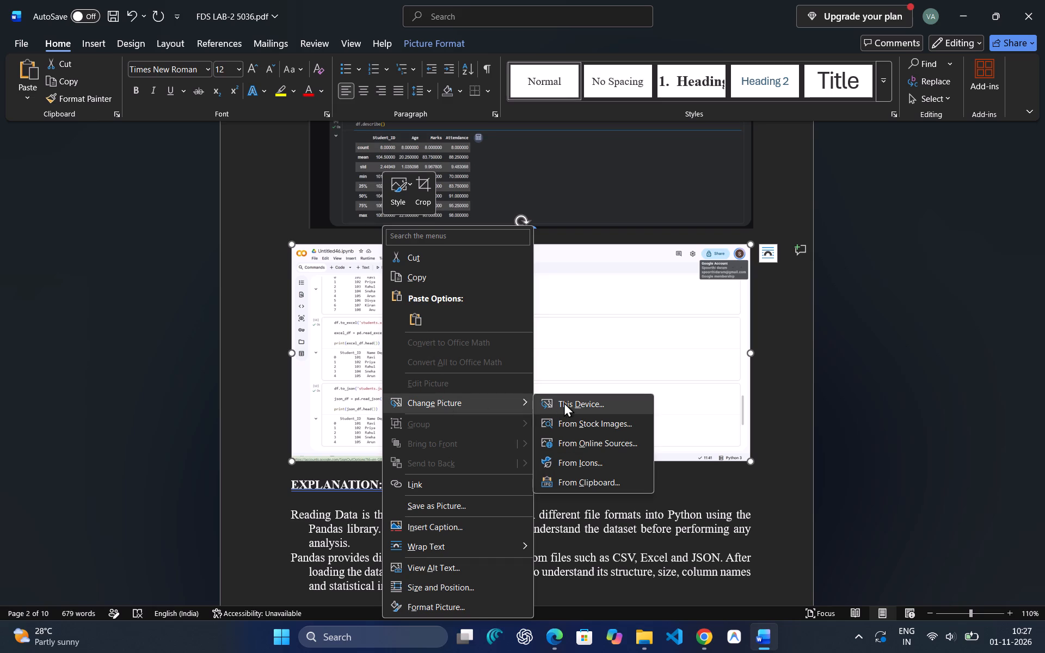
pyautogui.click(564, 402)
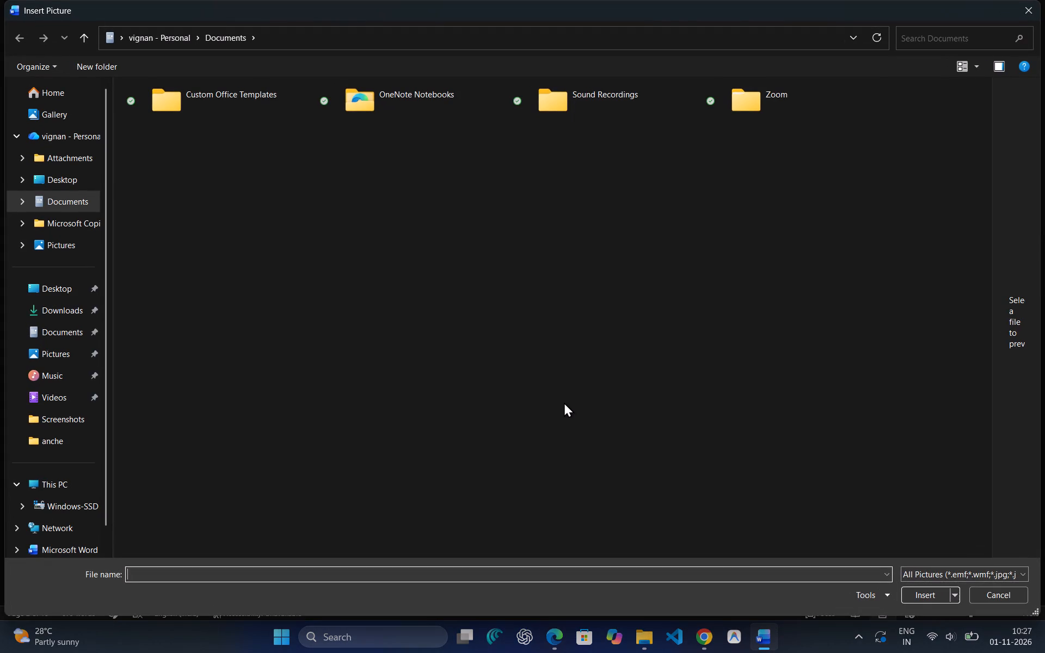
pyautogui.doubleClick(47, 114)
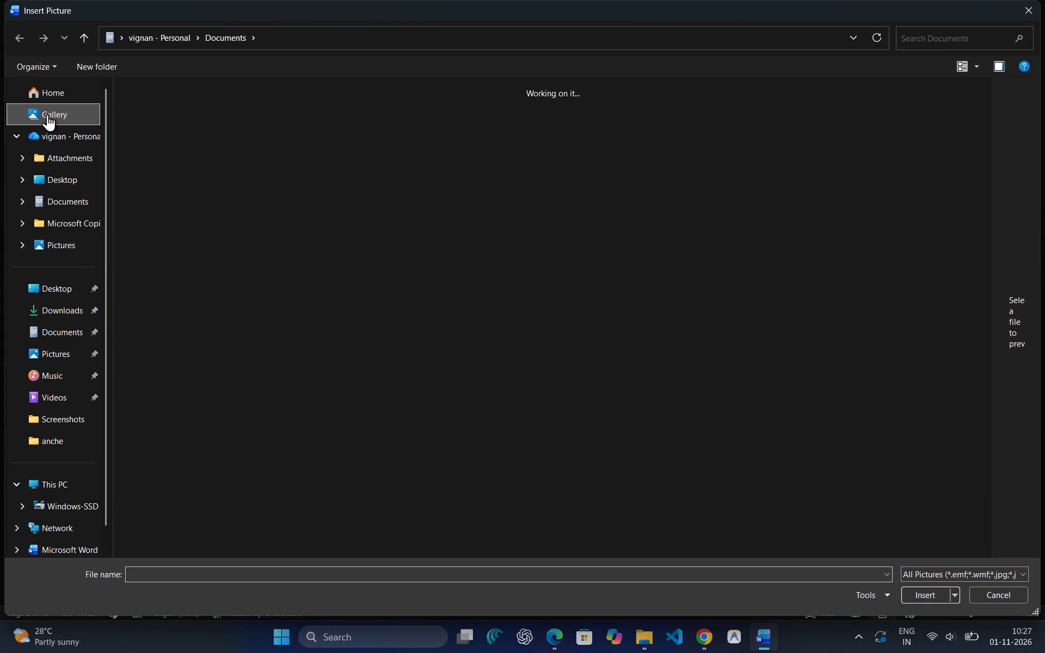
pyautogui.doubleClick(172, 116)
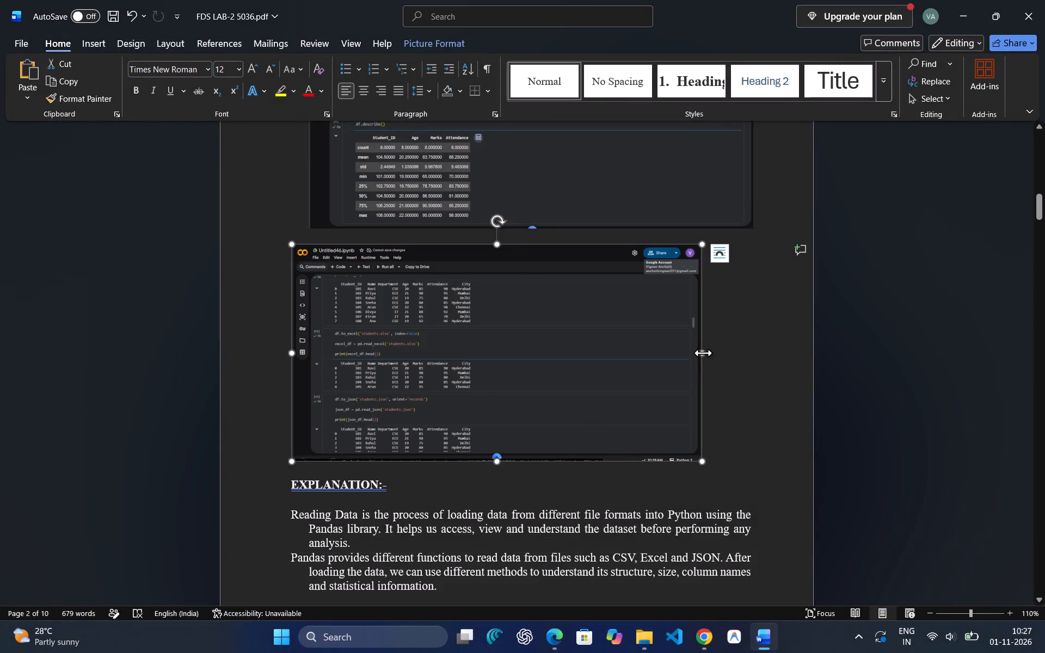
pyautogui.moveTo(703, 353); pyautogui.dragTo(753, 360)
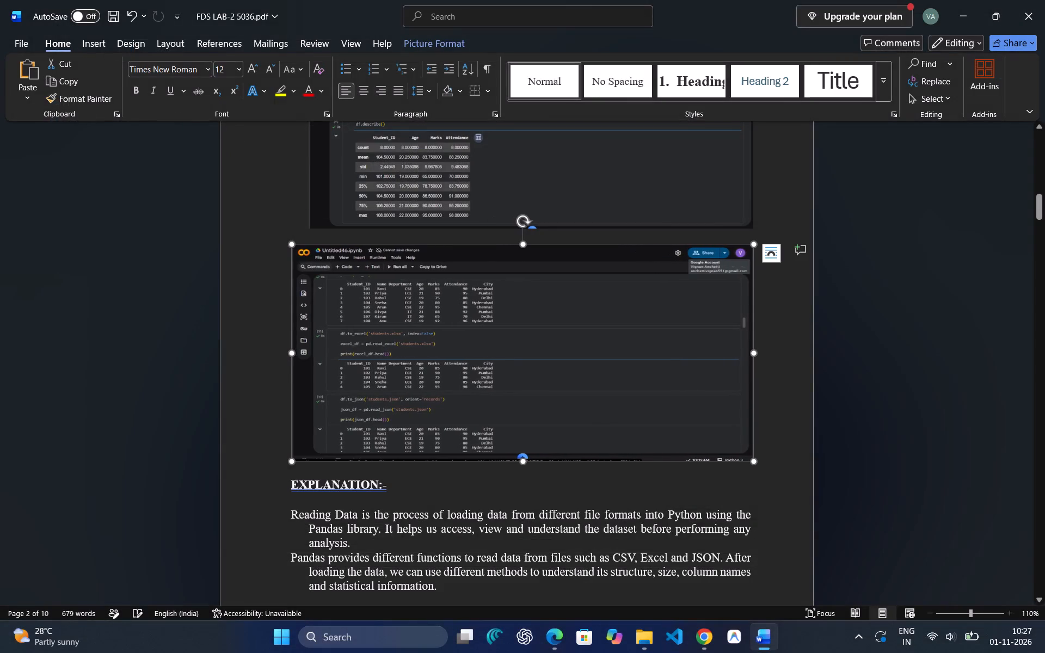
# Review the replaced Reading Data pictures and the old screenshots in the Selecting and Filtering Data and Manipulating Data sections.
pyautogui.scroll(3, 592, 301)
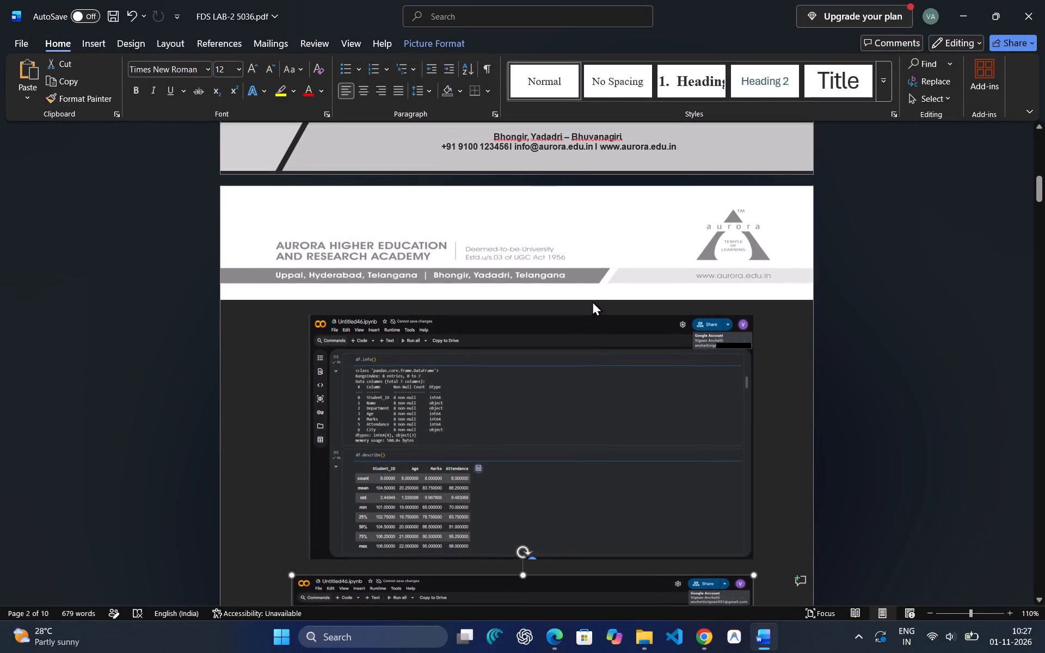
pyautogui.scroll(-4, 561, 392)
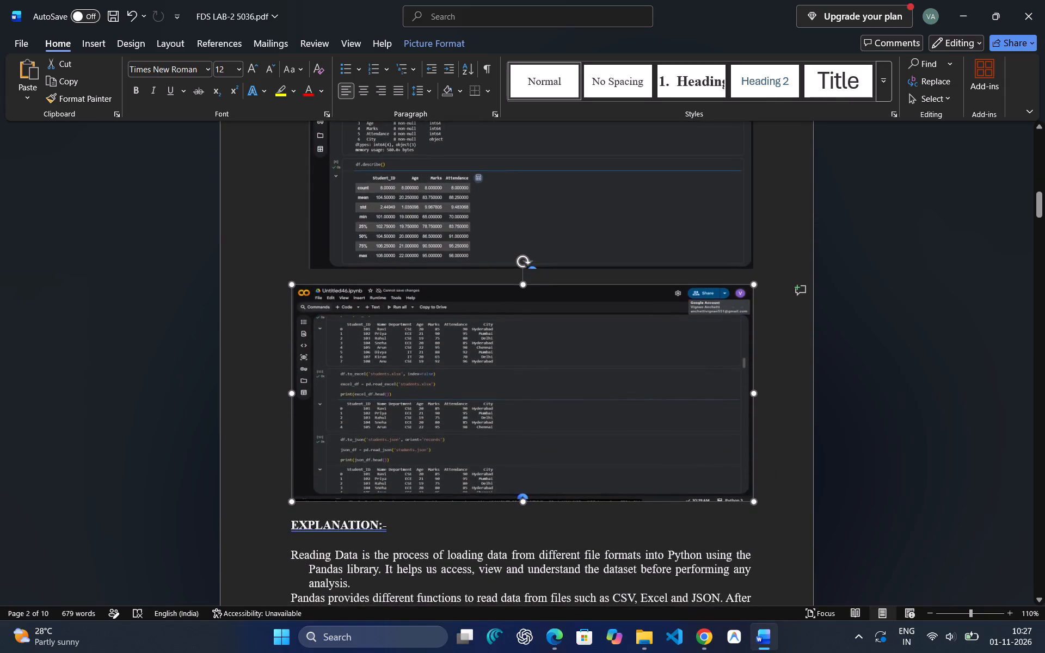
pyautogui.scroll(-4, 561, 392)
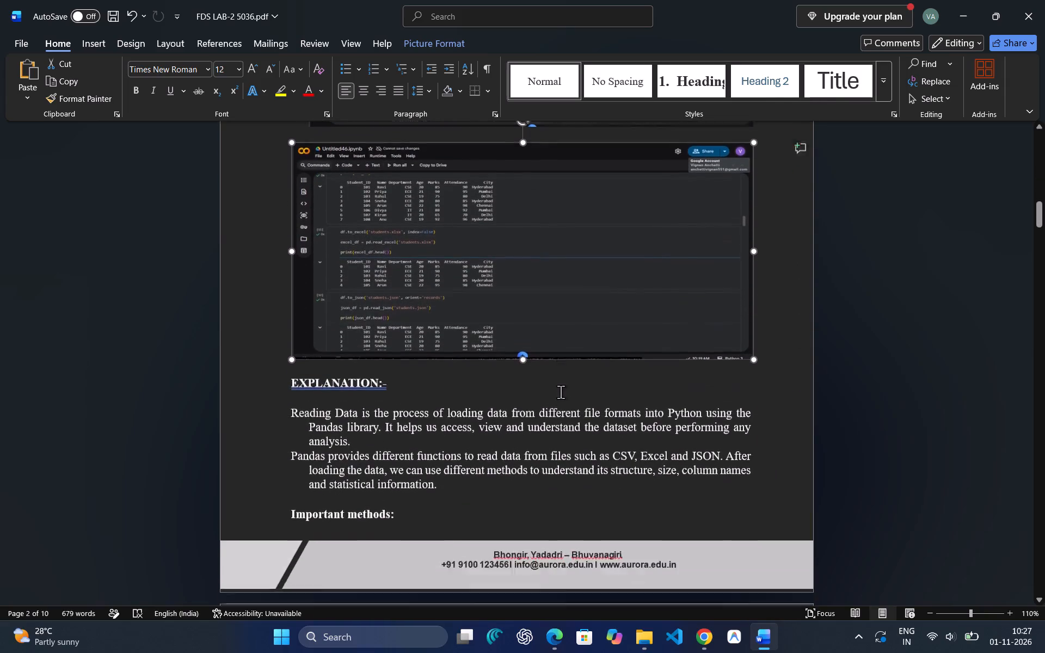
pyautogui.scroll(-5, 561, 392)
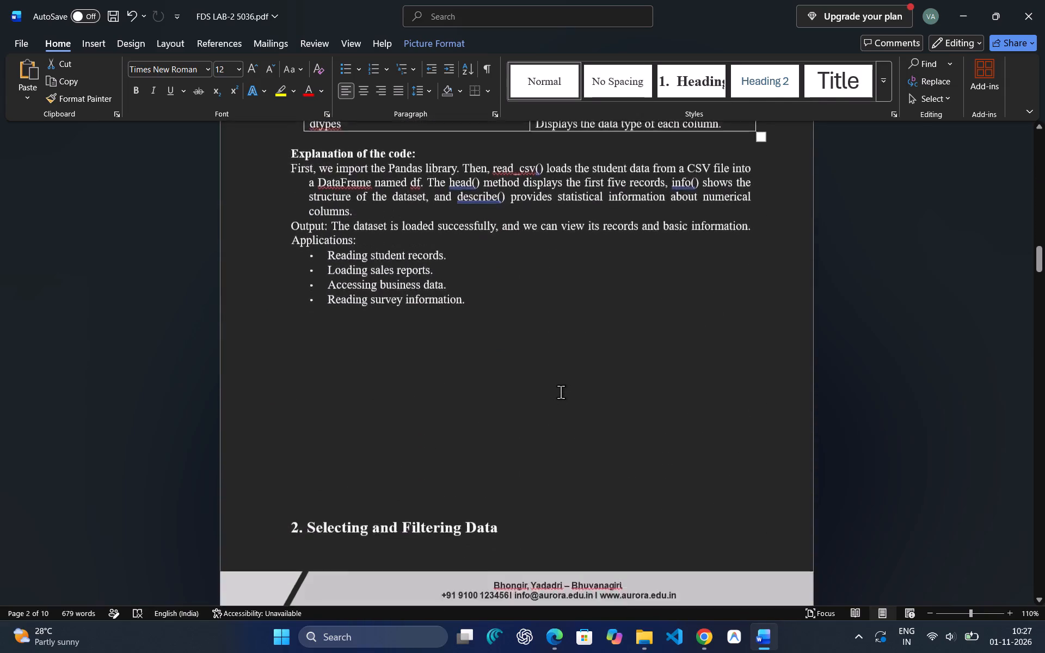
pyautogui.scroll(-4, 561, 392)
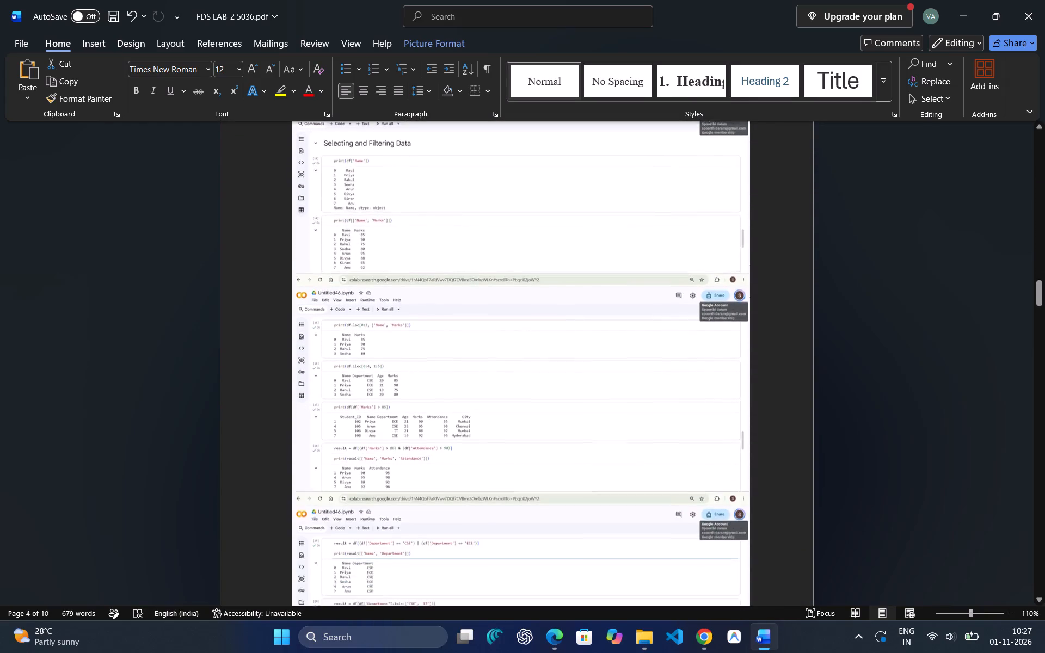
pyautogui.scroll(-5, 561, 392)
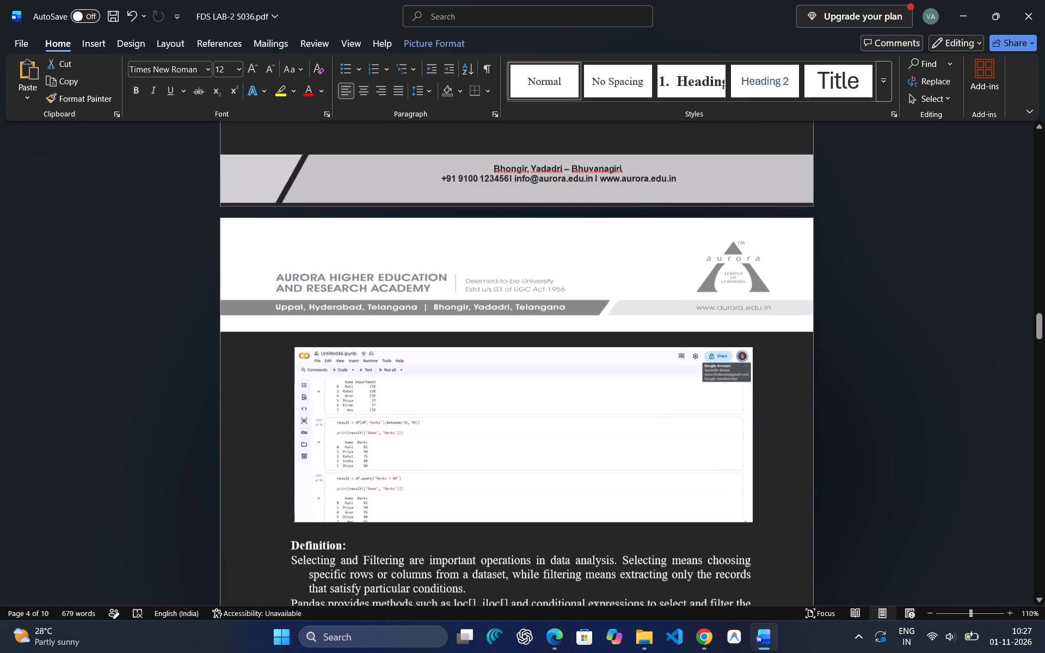
pyautogui.scroll(-2, 561, 392)
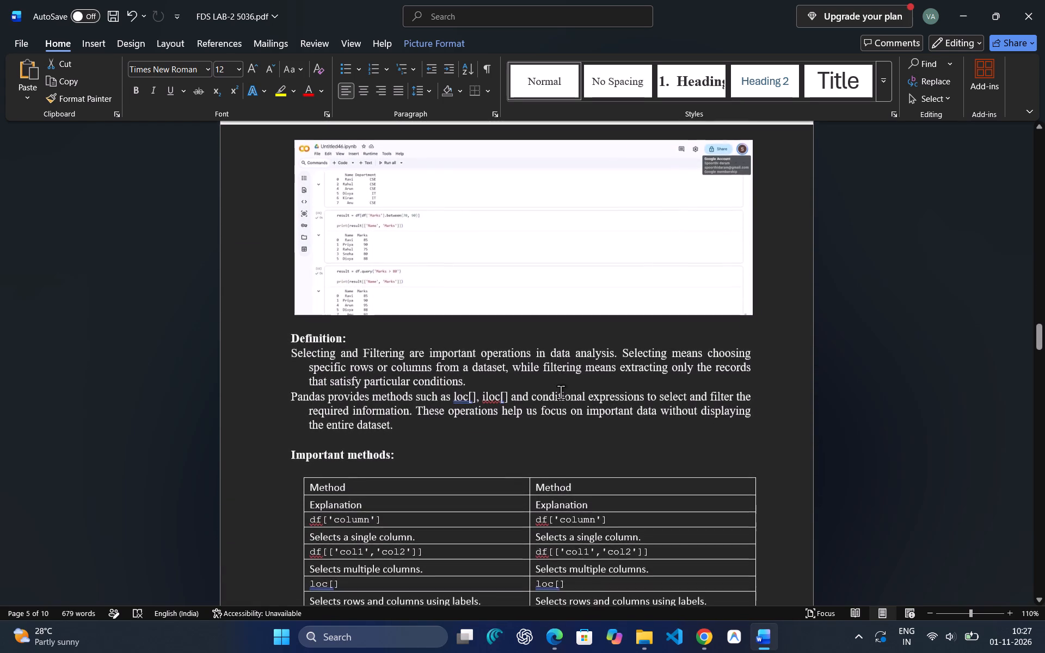
pyautogui.scroll(-8, 561, 392)
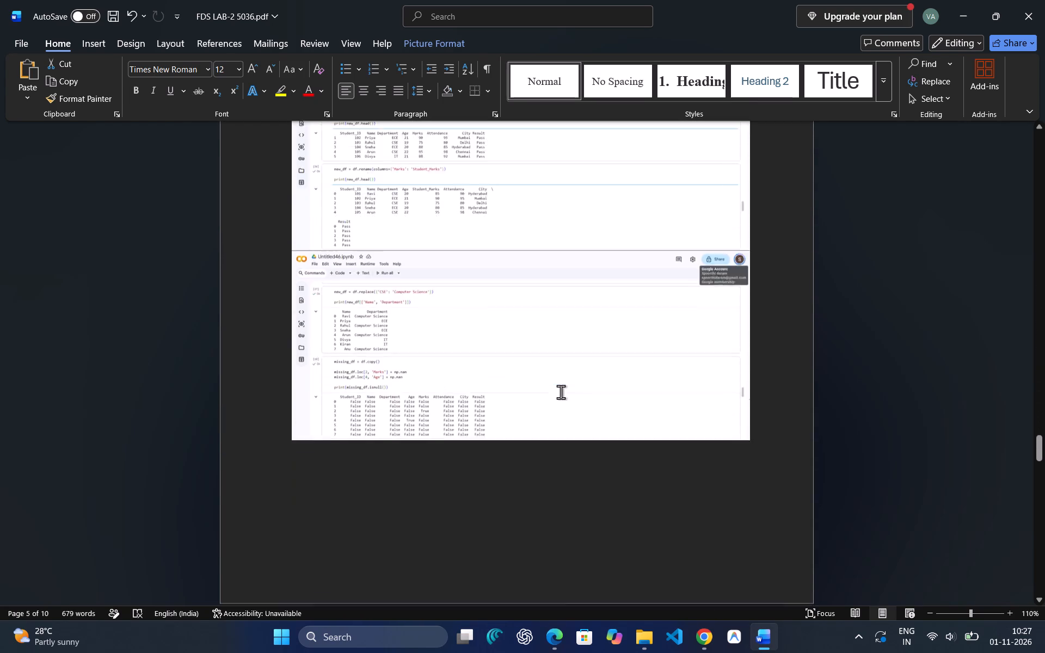
pyautogui.scroll(9, 561, 392)
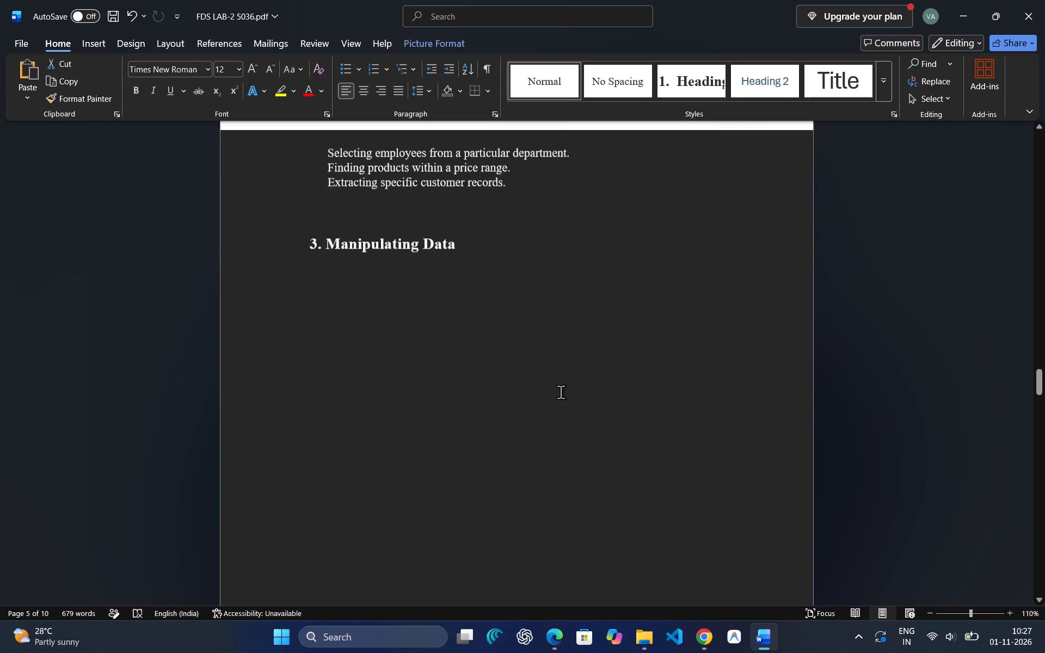
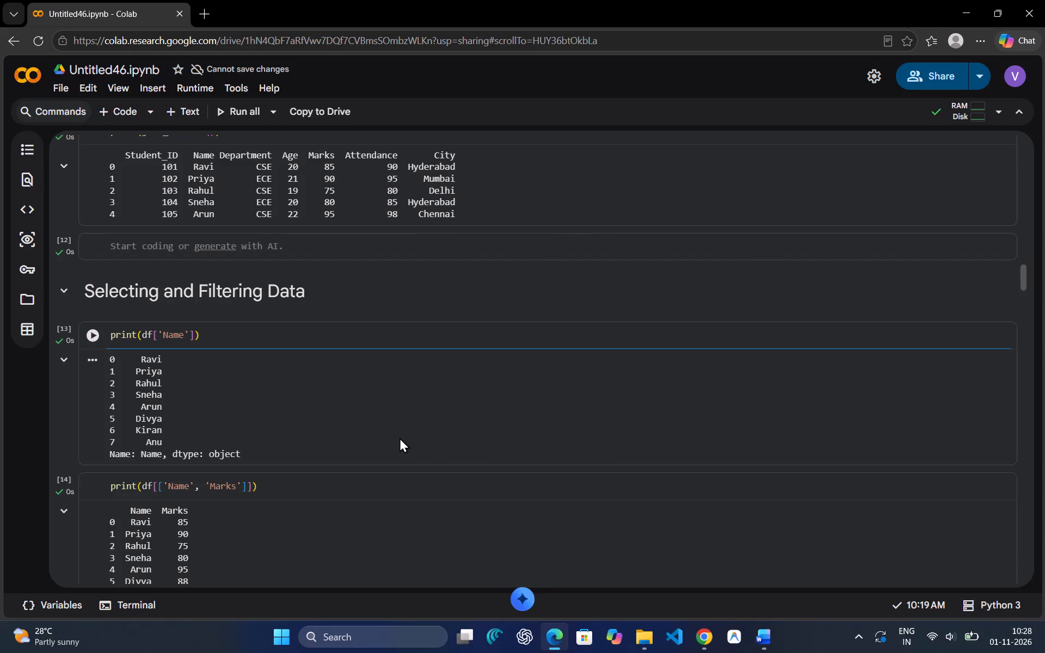
# Capture the notebook area with the Selecting and Filtering Data heading and cells 13 to 15, keeping the Google Account tooltip in the screenshot.
pyautogui.scroll(-2, 399, 438)
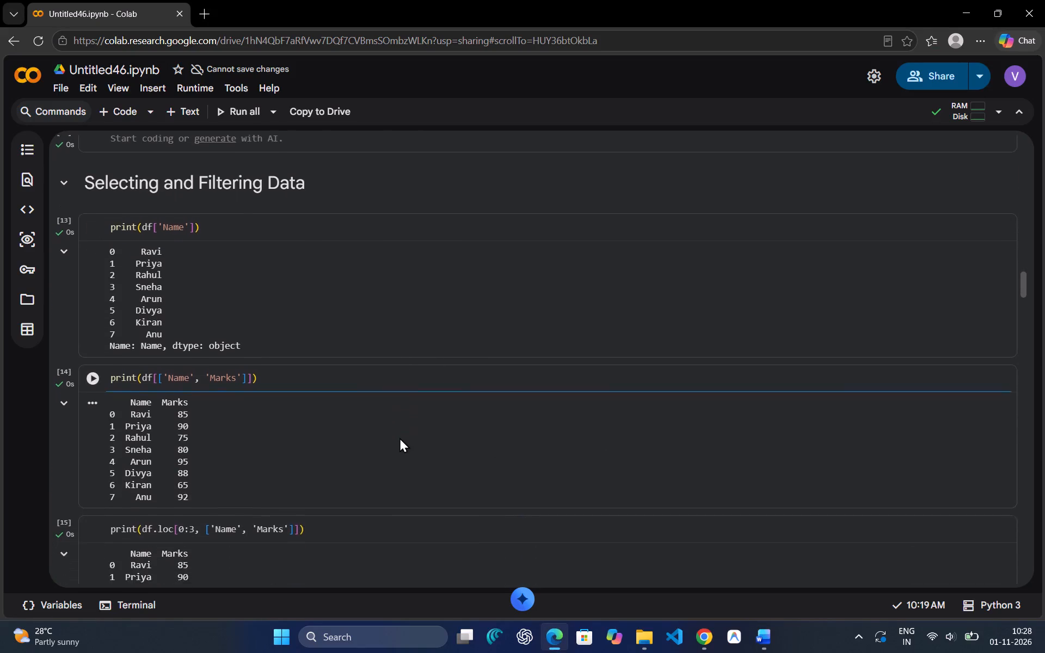
pyautogui.scroll(-1, 399, 438)
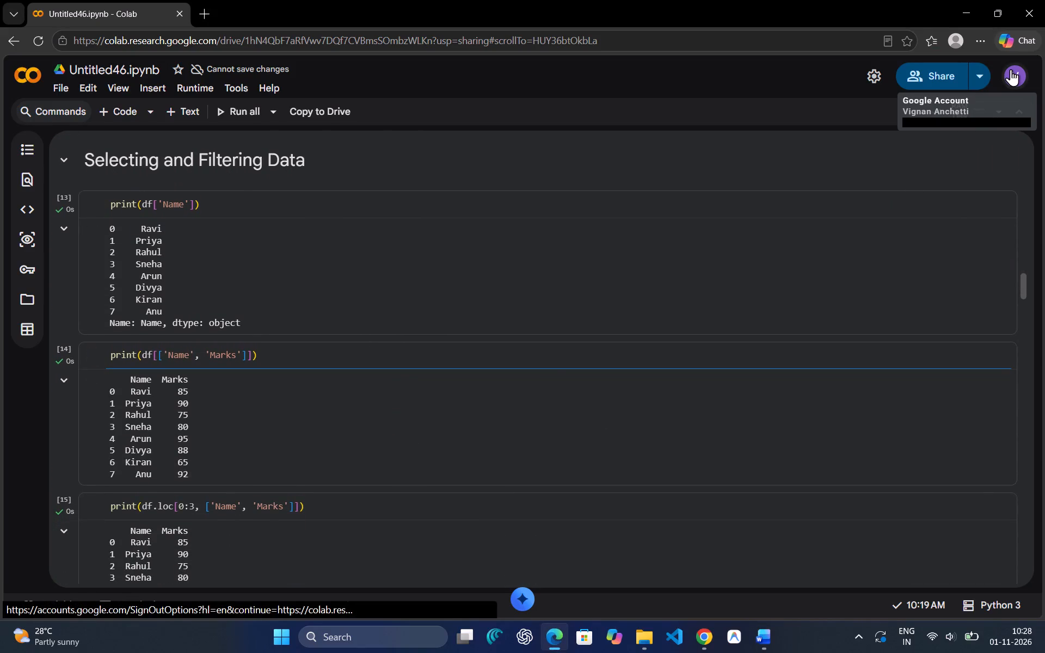
pyautogui.press('shift+super+s')
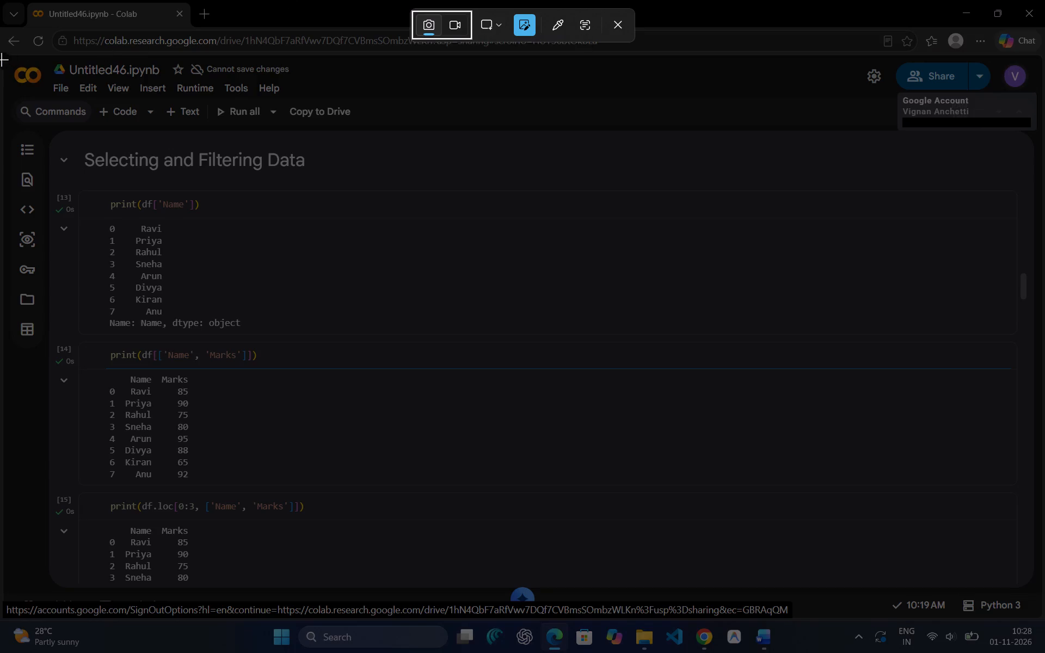
pyautogui.moveTo(0, 58); pyautogui.dragTo(1038, 652)
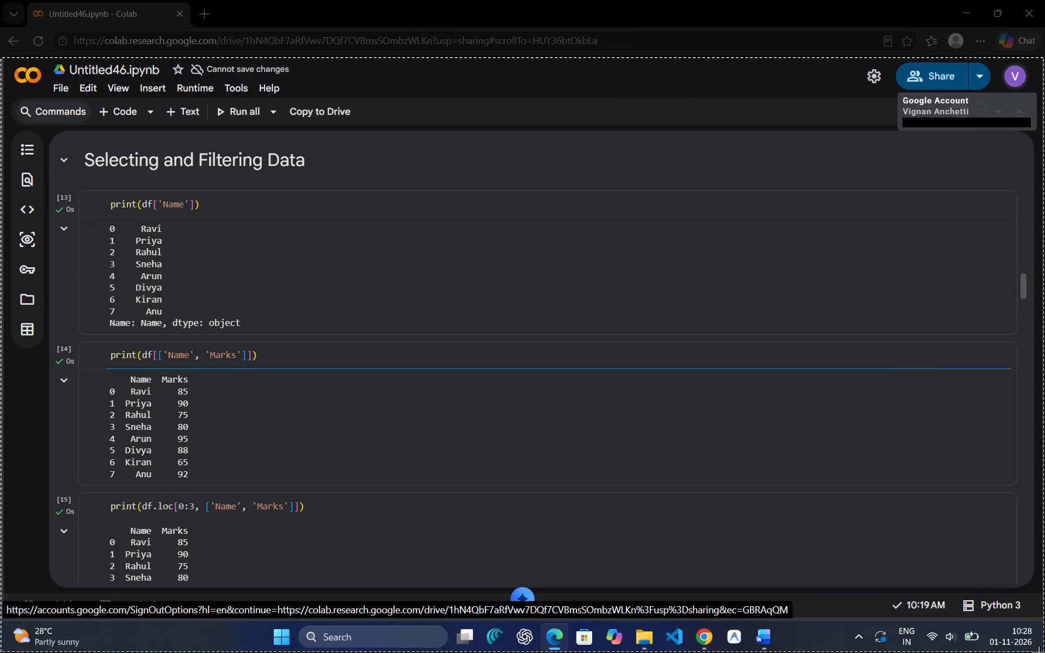
pyautogui.moveTo(1038, 652); pyautogui.dragTo(1044, 612)
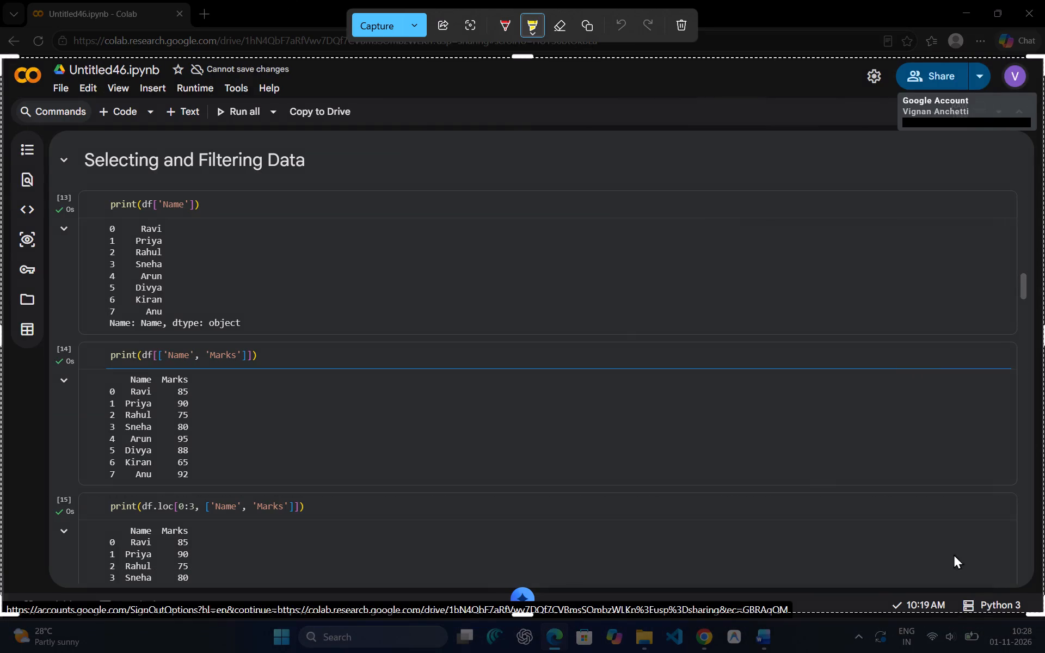
pyautogui.click(376, 17)
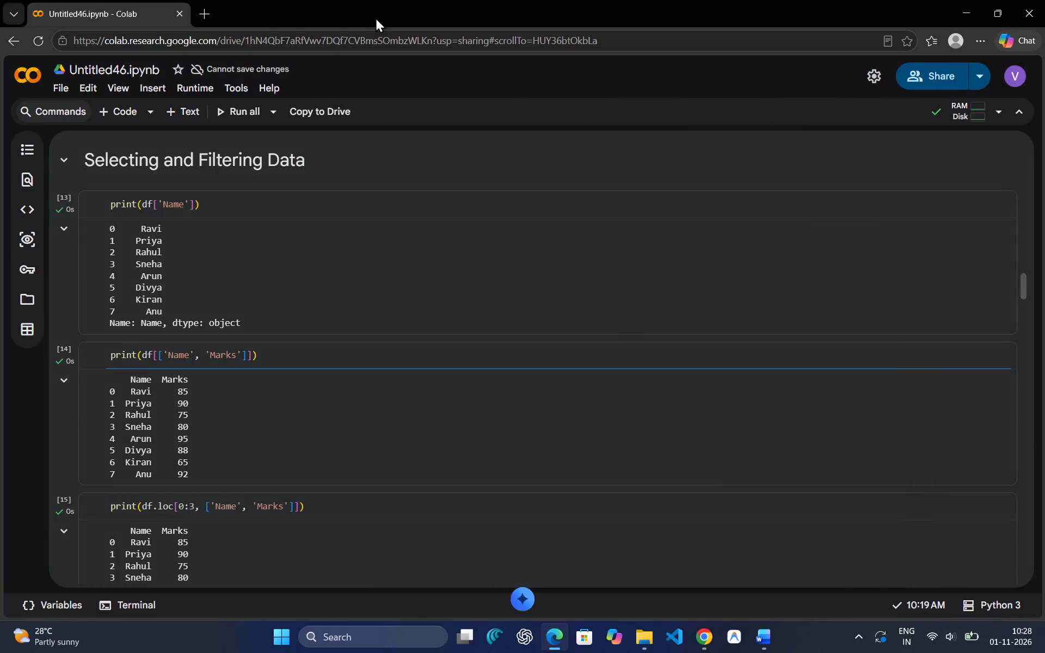
# Capture the notebook area from the df.iloc cell 16 to the CSE-or-ECE department filter in cell 19, including the Google Account tooltip.
pyautogui.scroll(-3, 509, 307)
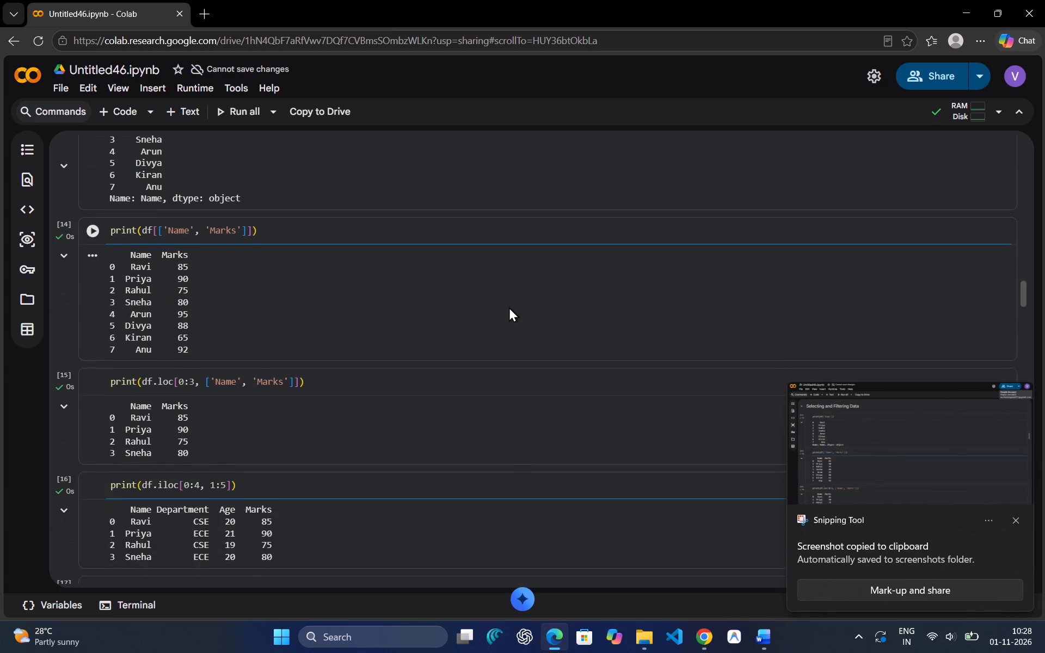
pyautogui.scroll(-2, 509, 307)
pyautogui.scroll(3, 509, 307)
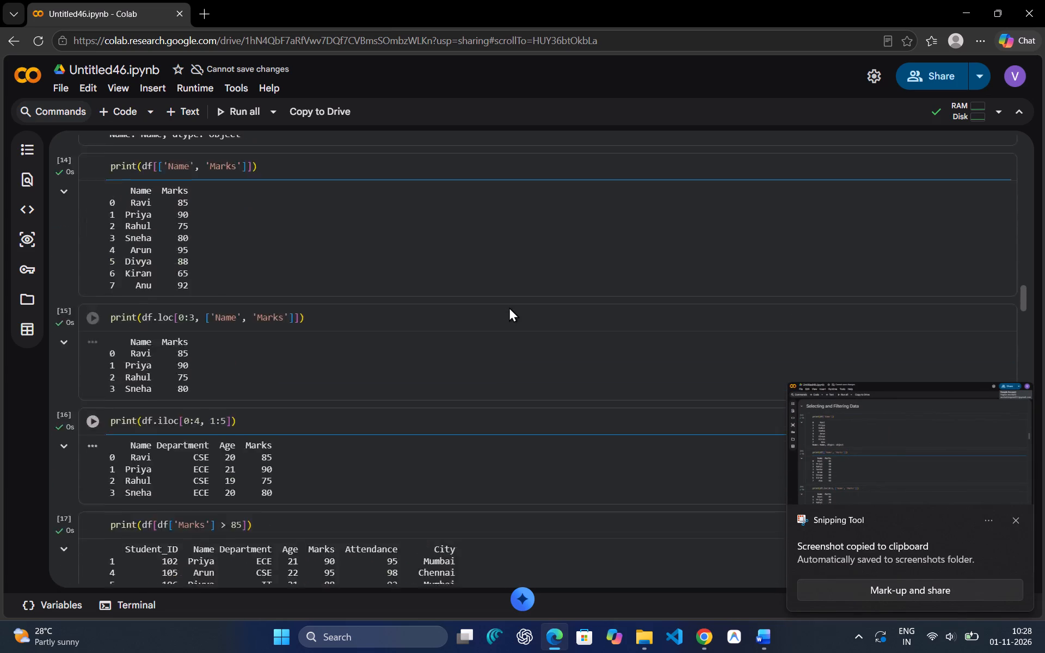
pyautogui.scroll(2, 509, 307)
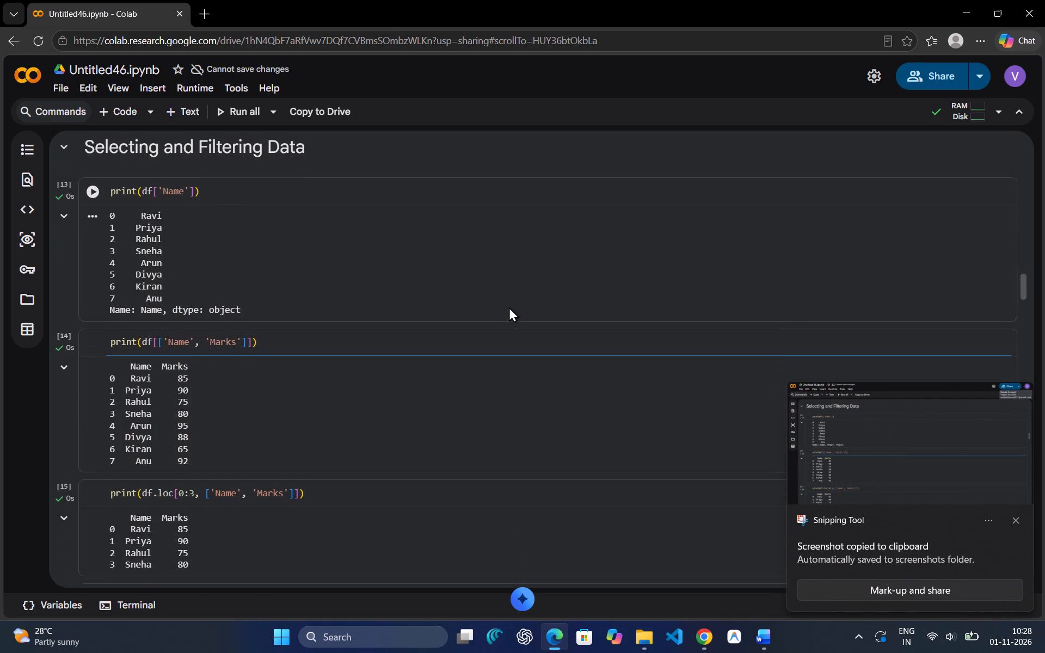
pyautogui.scroll(-7, 509, 307)
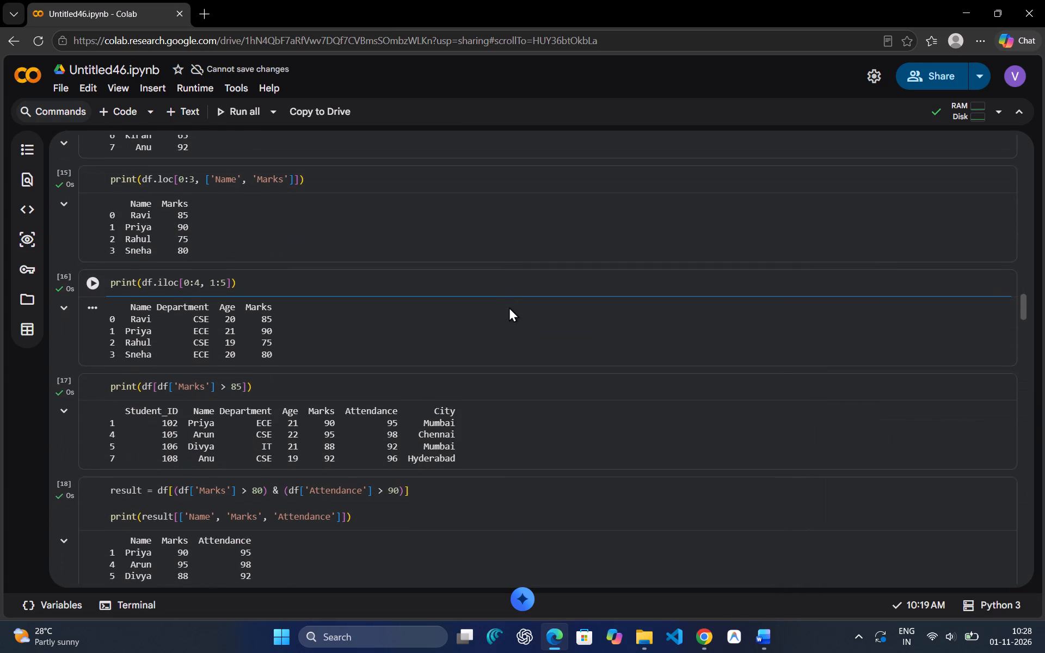
pyautogui.scroll(-3, 509, 307)
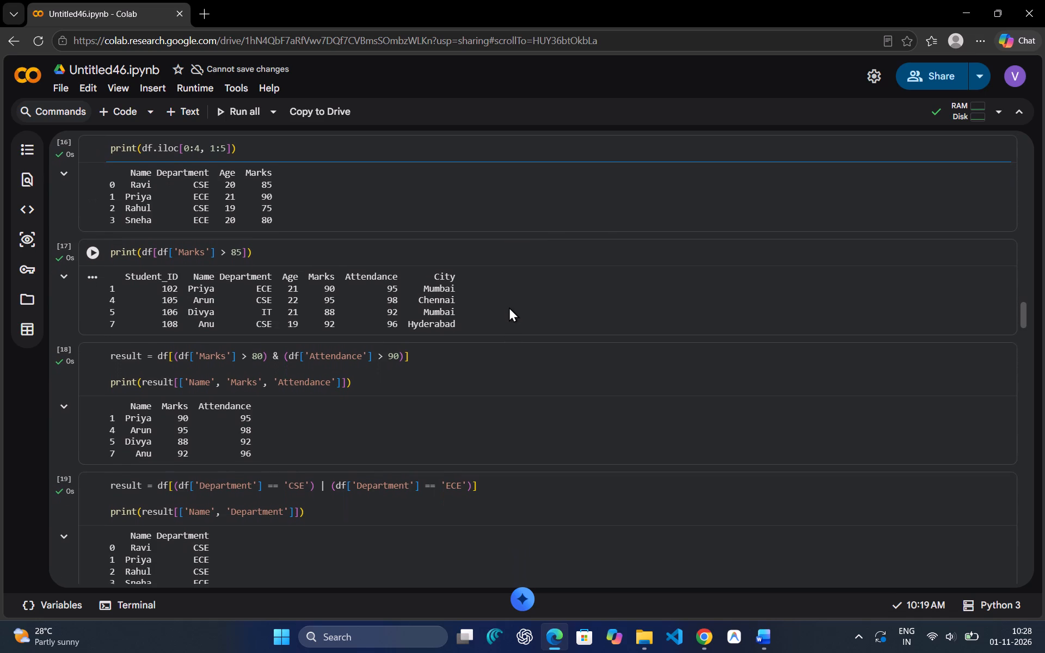
pyautogui.press('shift+super+s')
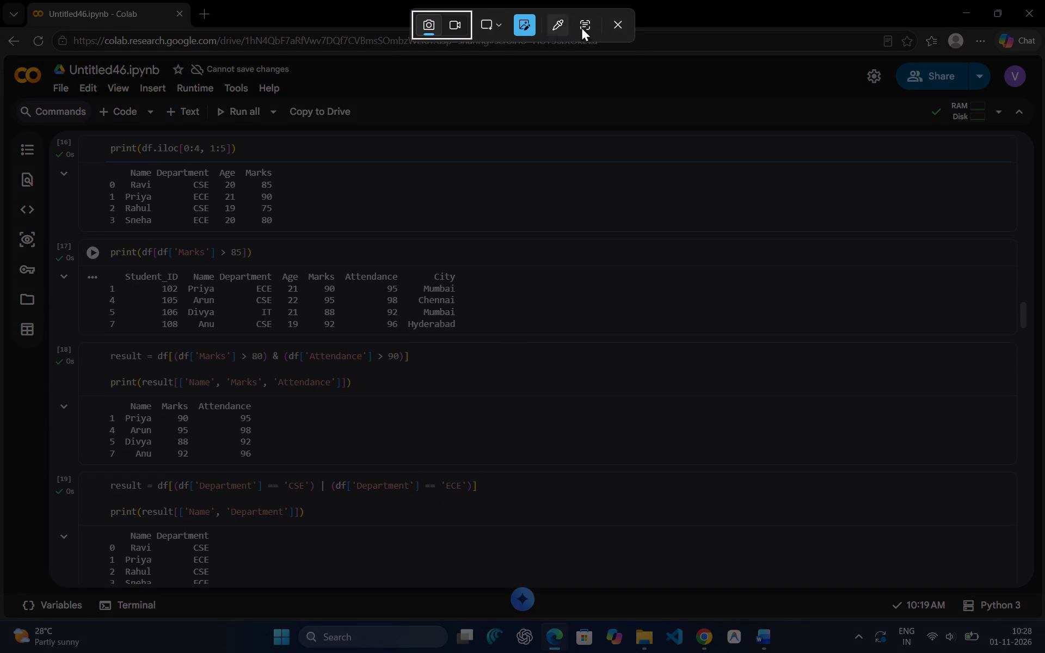
pyautogui.click(609, 22)
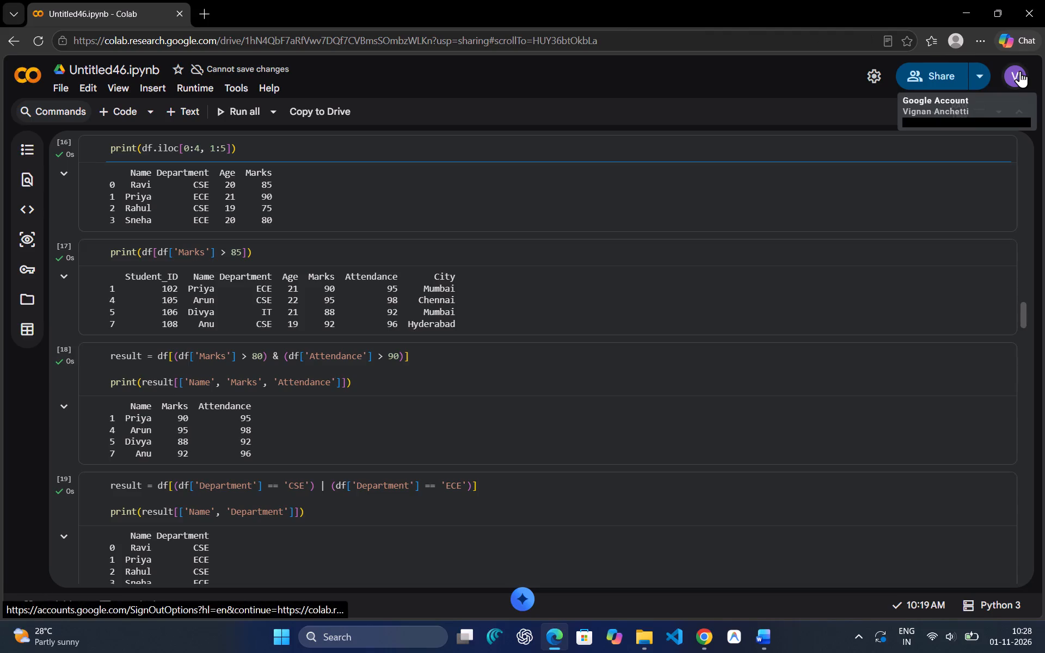
pyautogui.press('shift+super+s')
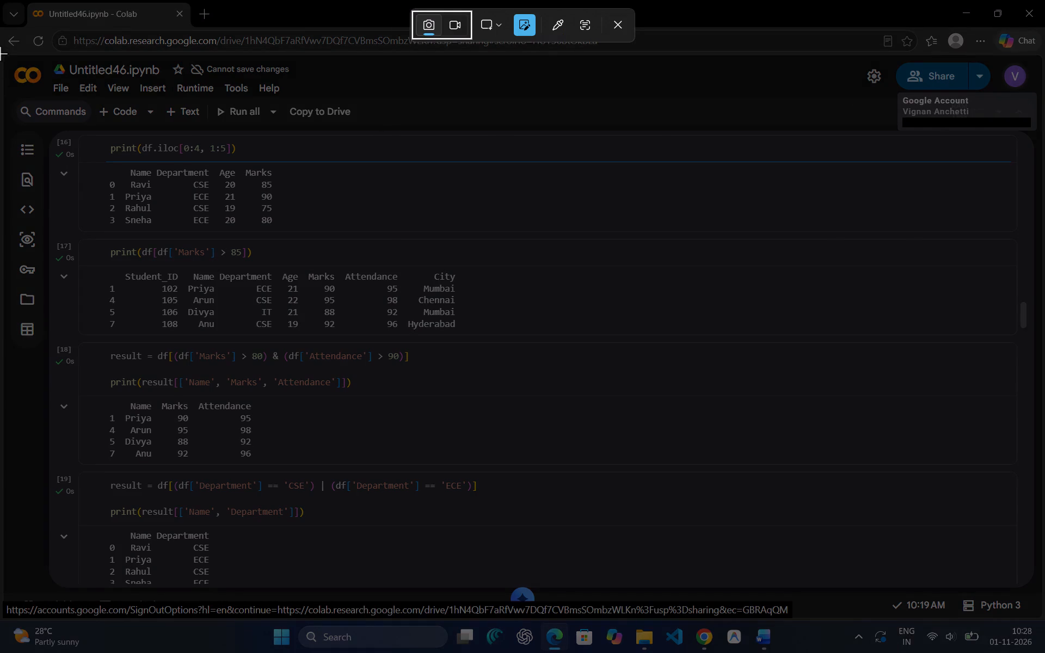
pyautogui.moveTo(0, 54); pyautogui.dragTo(1044, 652)
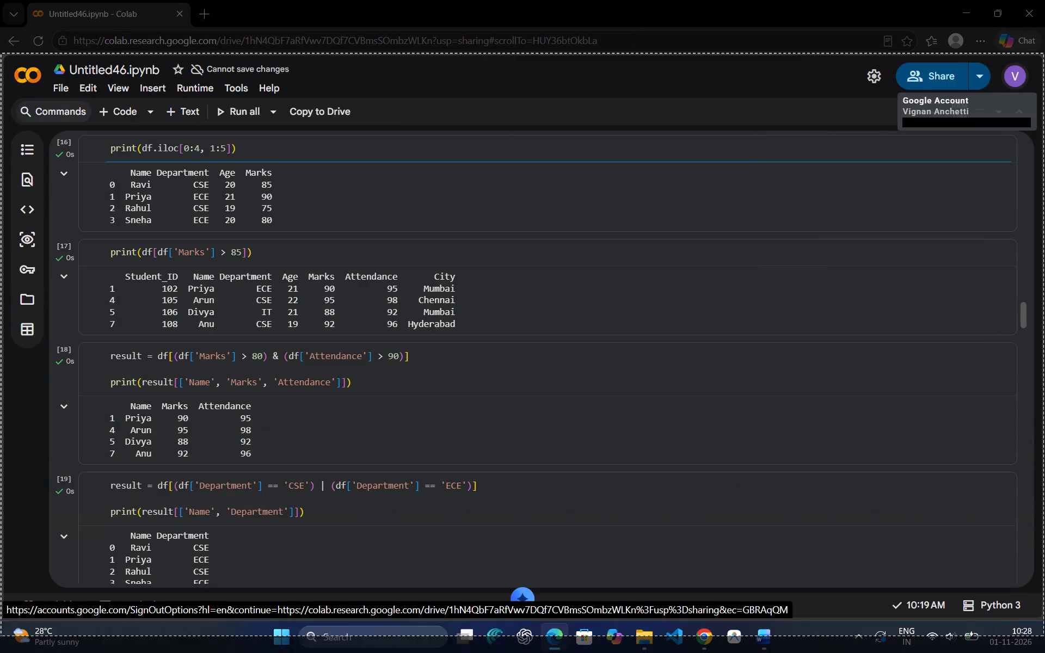
pyautogui.moveTo(1044, 652); pyautogui.dragTo(1044, 616)
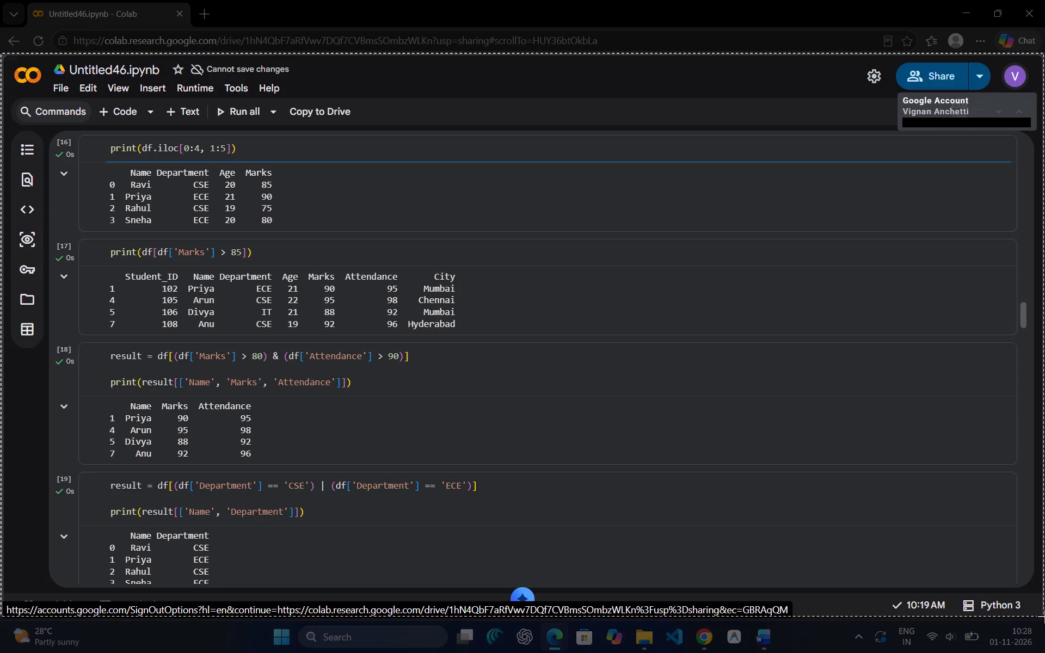
pyautogui.click(368, 21)
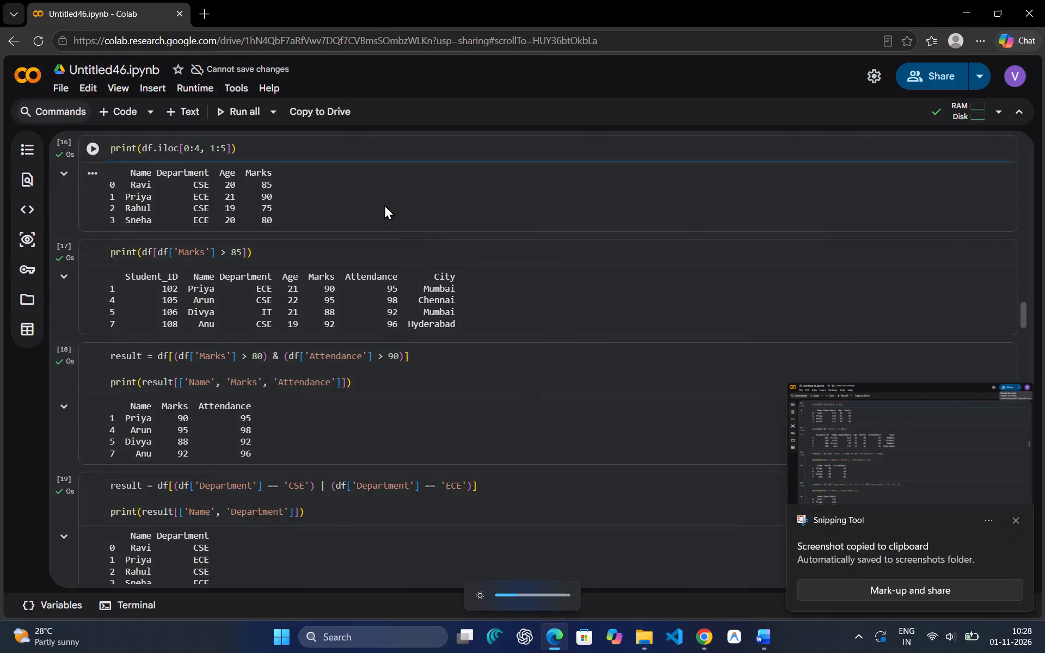
# Capture the notebook area with the isin, between and query filtering cells 20 to 22, including the Google Account tooltip.
pyautogui.scroll(-5, 384, 205)
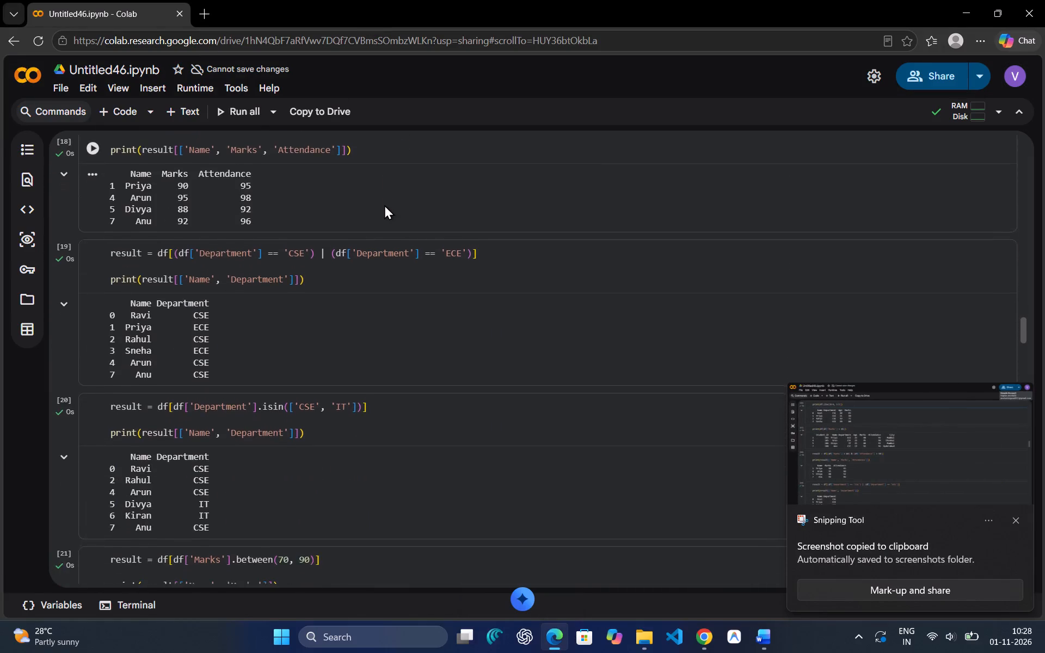
pyautogui.scroll(-2, 384, 205)
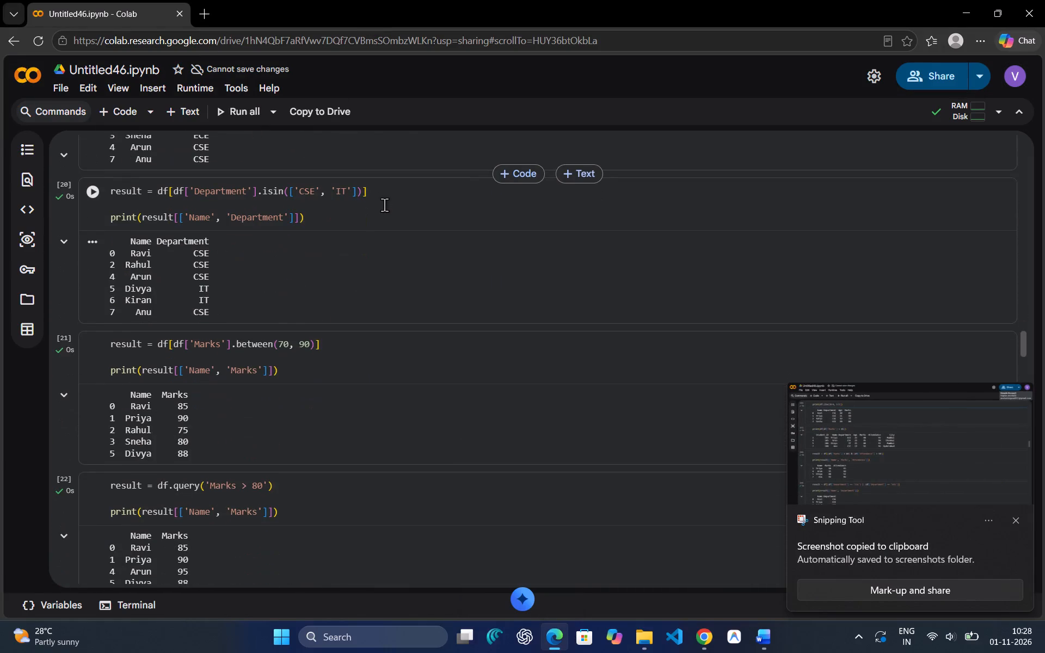
pyautogui.scroll(-1, 384, 205)
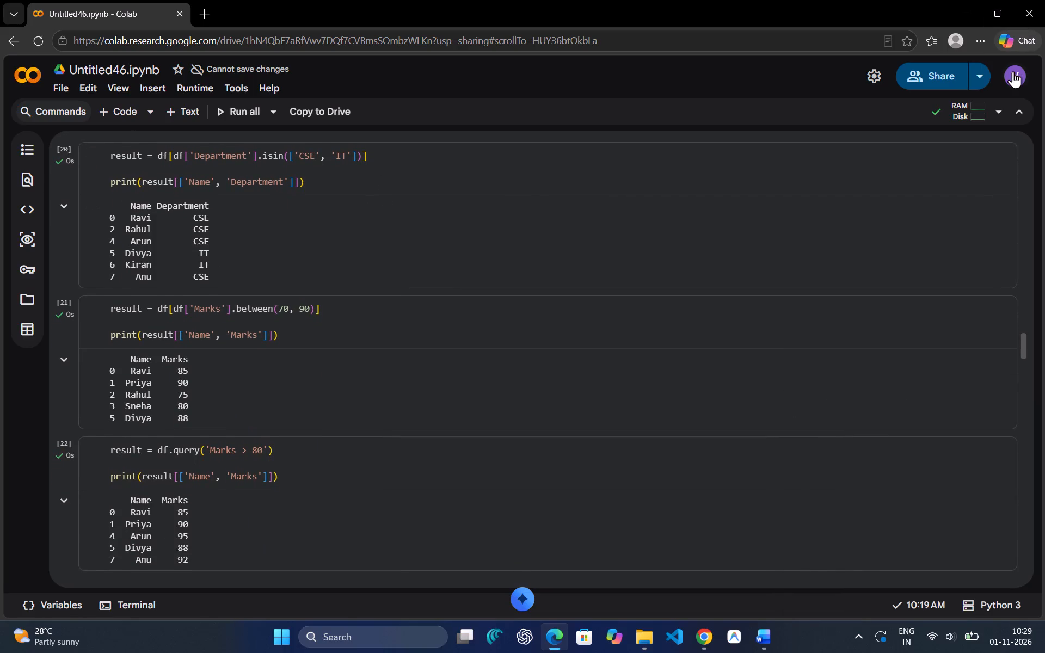
pyautogui.press('shift+super+s')
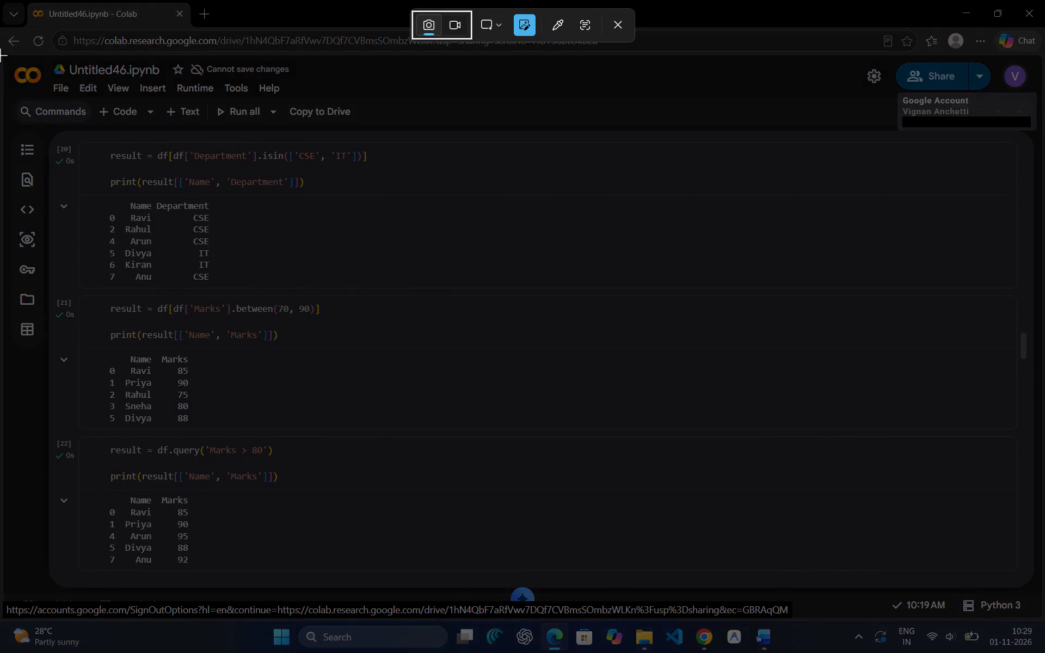
pyautogui.moveTo(0, 55); pyautogui.dragTo(1032, 609)
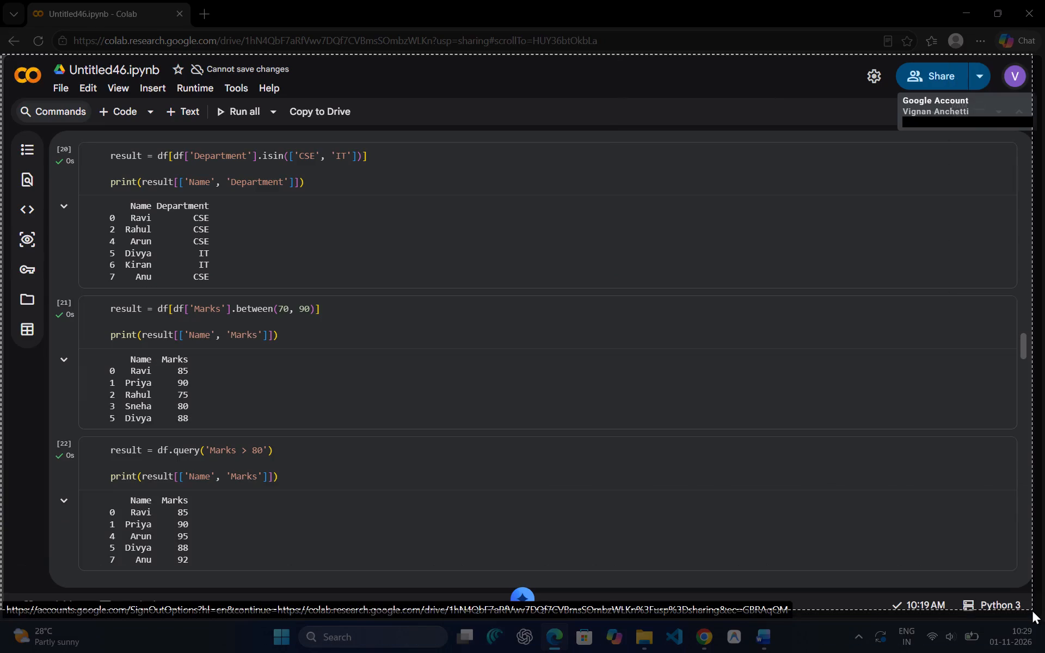
pyautogui.moveTo(1032, 609); pyautogui.dragTo(1044, 614)
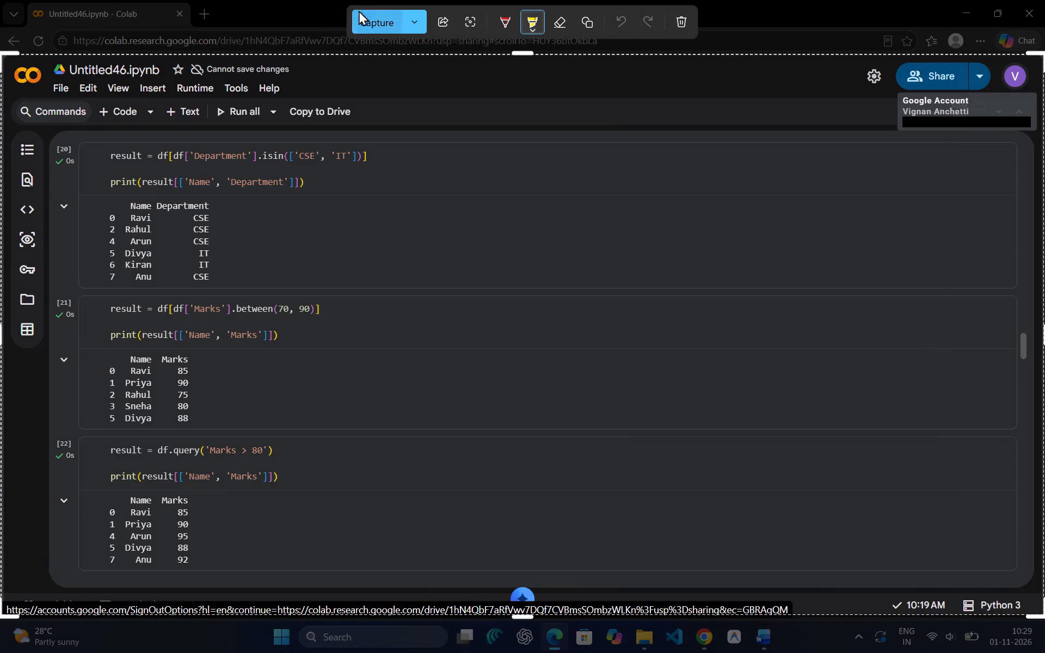
pyautogui.click(371, 24)
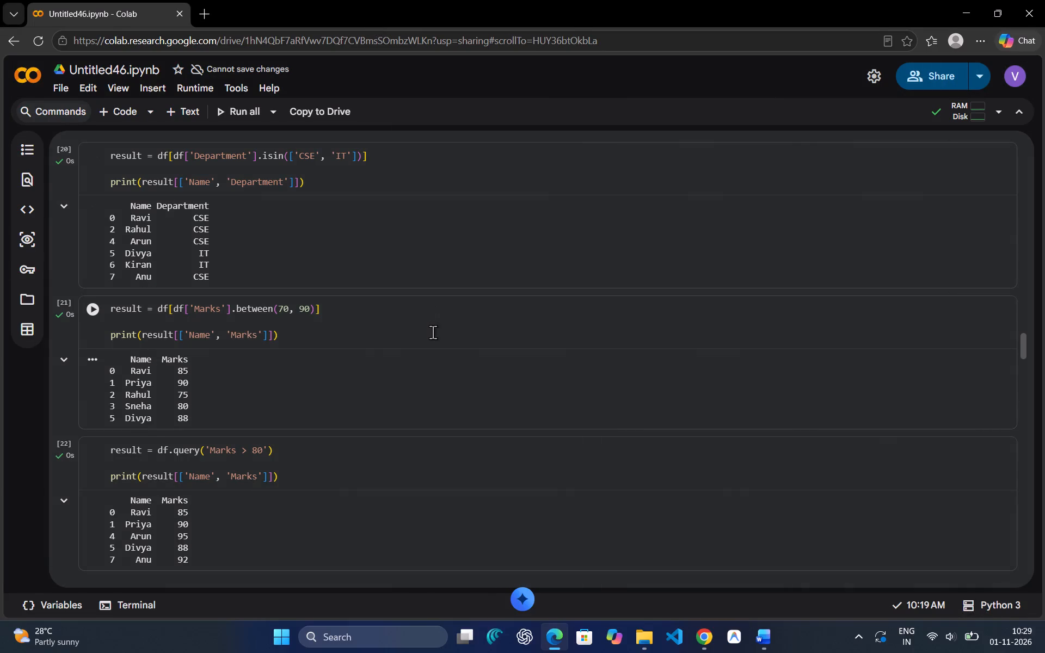
# Capture the notebook area with the Manipulating Data heading and cells 23 to 25, including the Google Account tooltip.
pyautogui.scroll(-7, 433, 332)
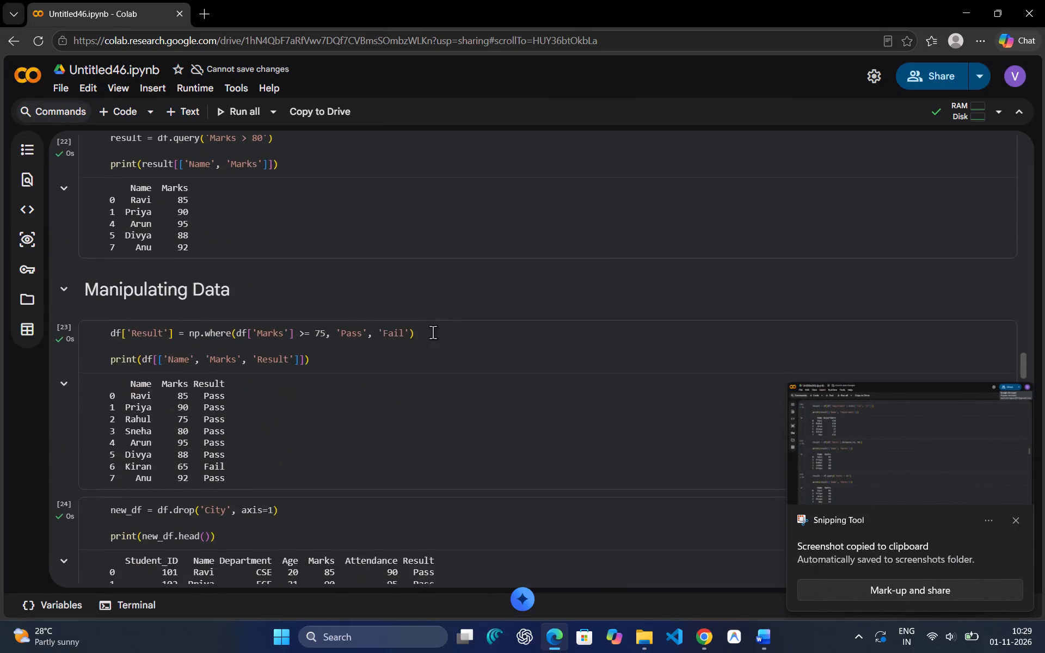
pyautogui.scroll(-1, 433, 332)
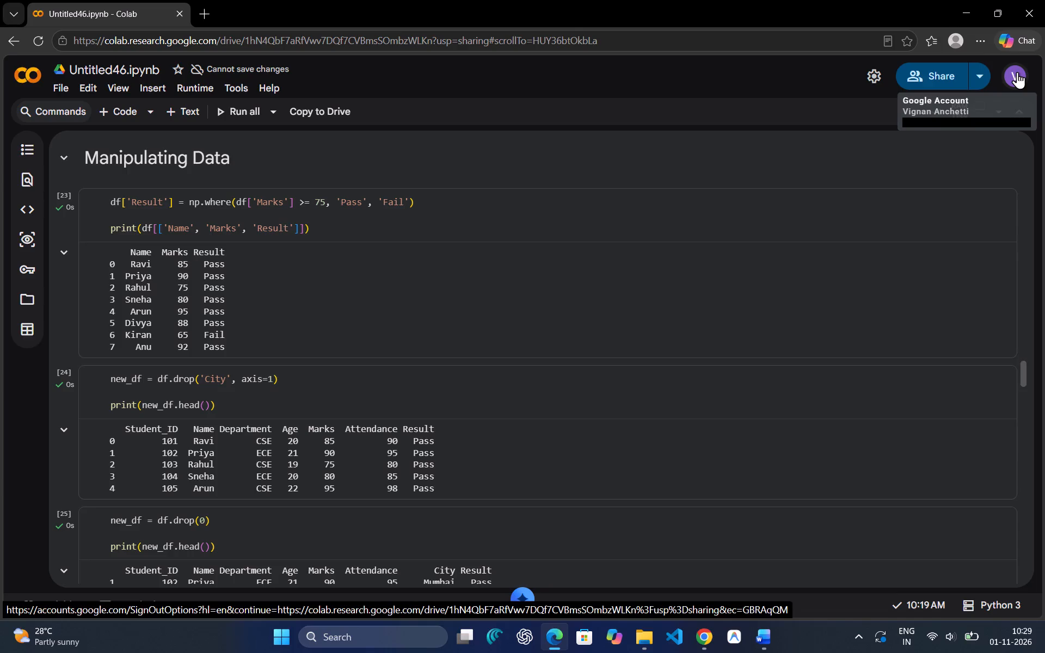
pyautogui.press('shift+super+s')
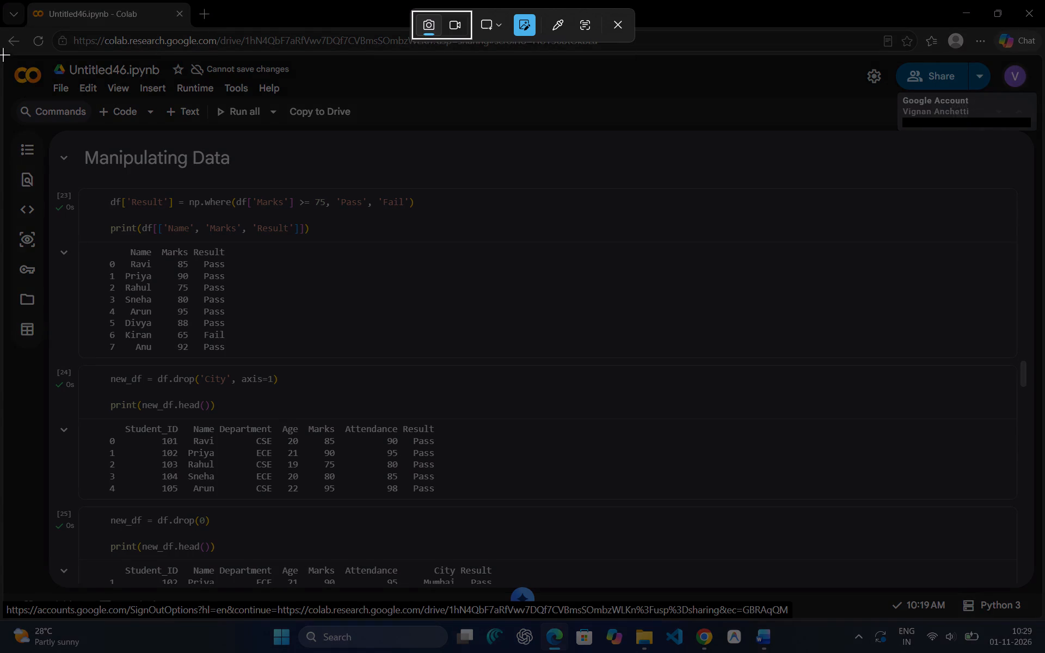
pyautogui.moveTo(3, 60); pyautogui.dragTo(1044, 570)
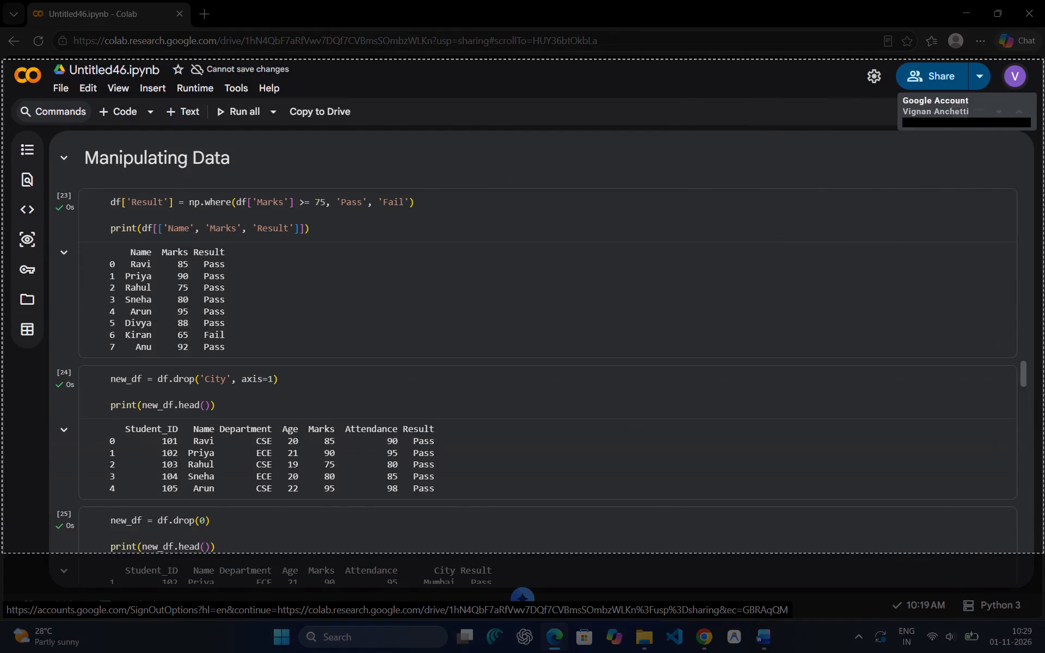
pyautogui.moveTo(1044, 570); pyautogui.dragTo(1038, 613)
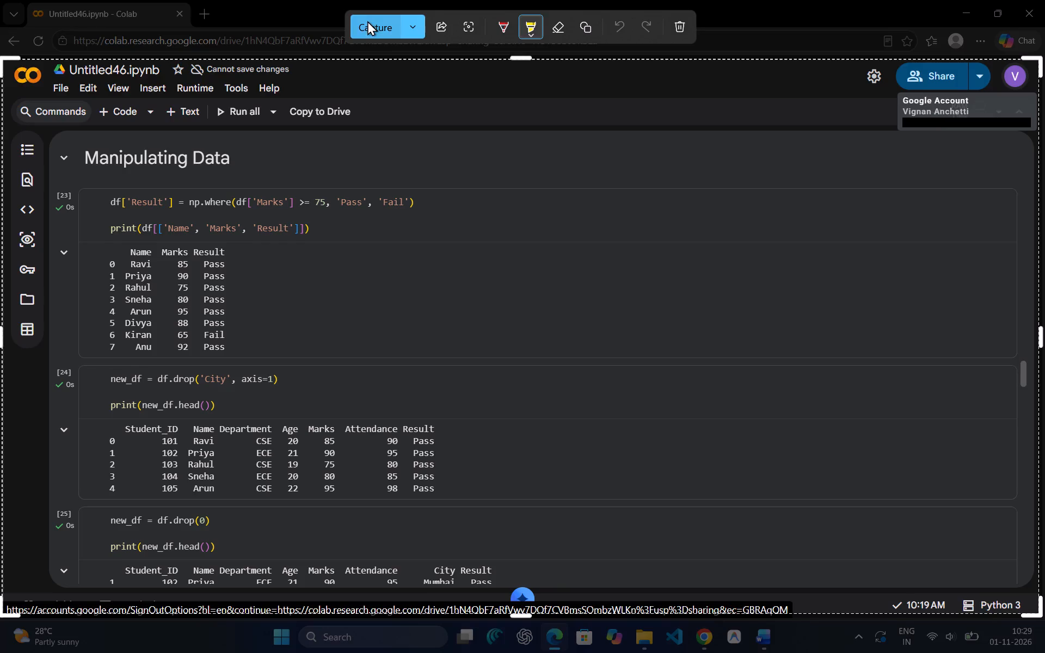
pyautogui.click(367, 21)
# Capture the notebook area with the rename cell 26 and the replace cell 27, including the Google Account tooltip.
pyautogui.scroll(-4, 487, 329)
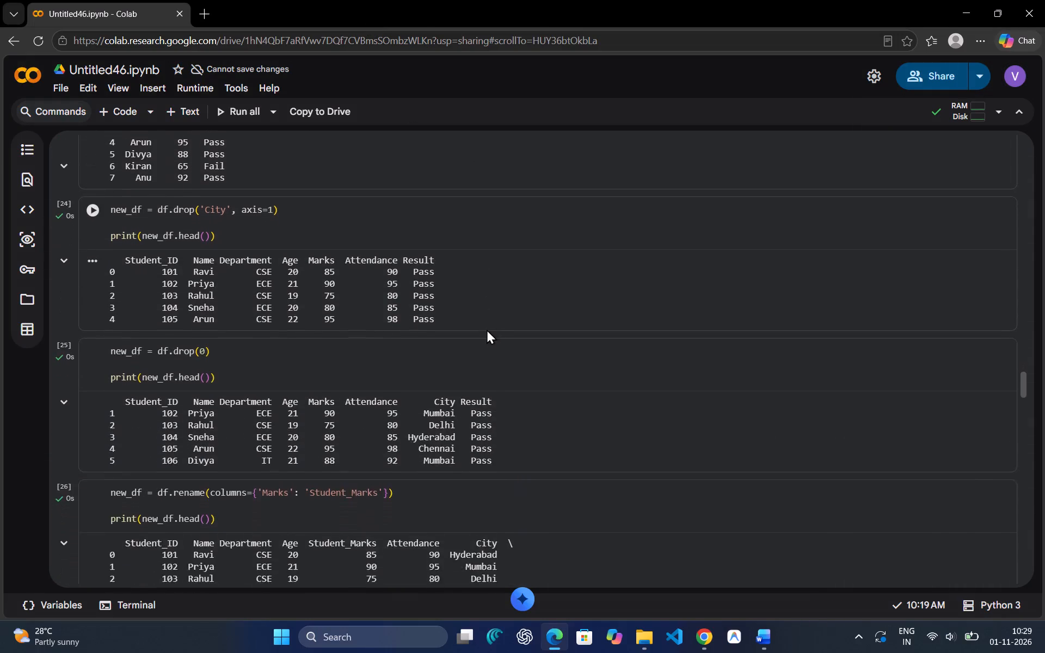
pyautogui.scroll(-1, 487, 329)
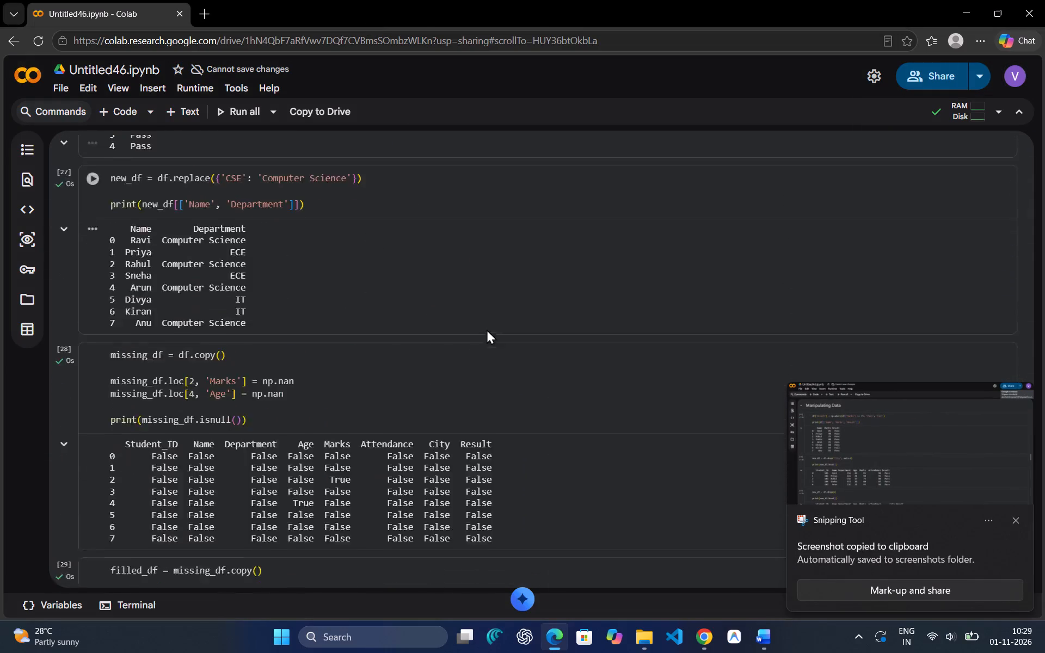
pyautogui.scroll(-1, 487, 329)
pyautogui.scroll(6, 487, 329)
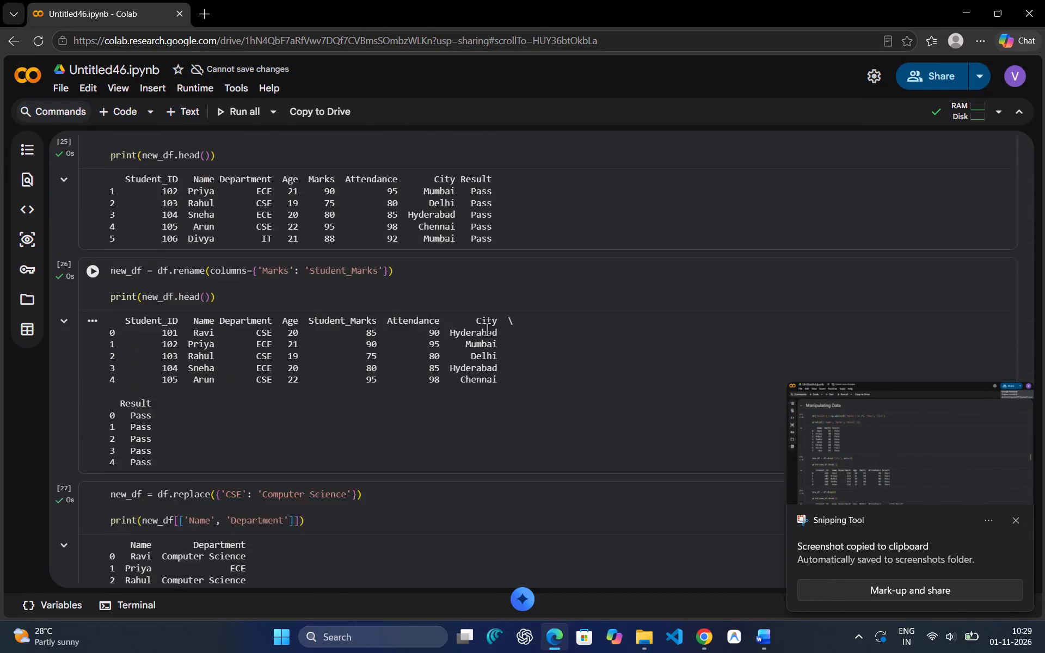
pyautogui.scroll(3, 487, 329)
pyautogui.scroll(-1, 487, 329)
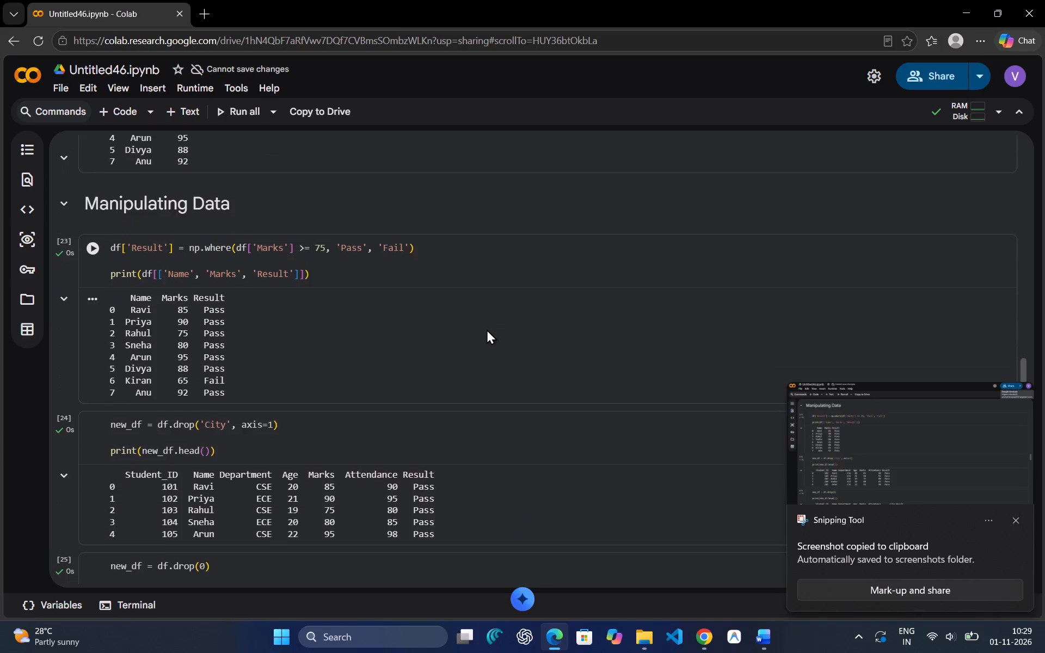
pyautogui.scroll(-6, 487, 329)
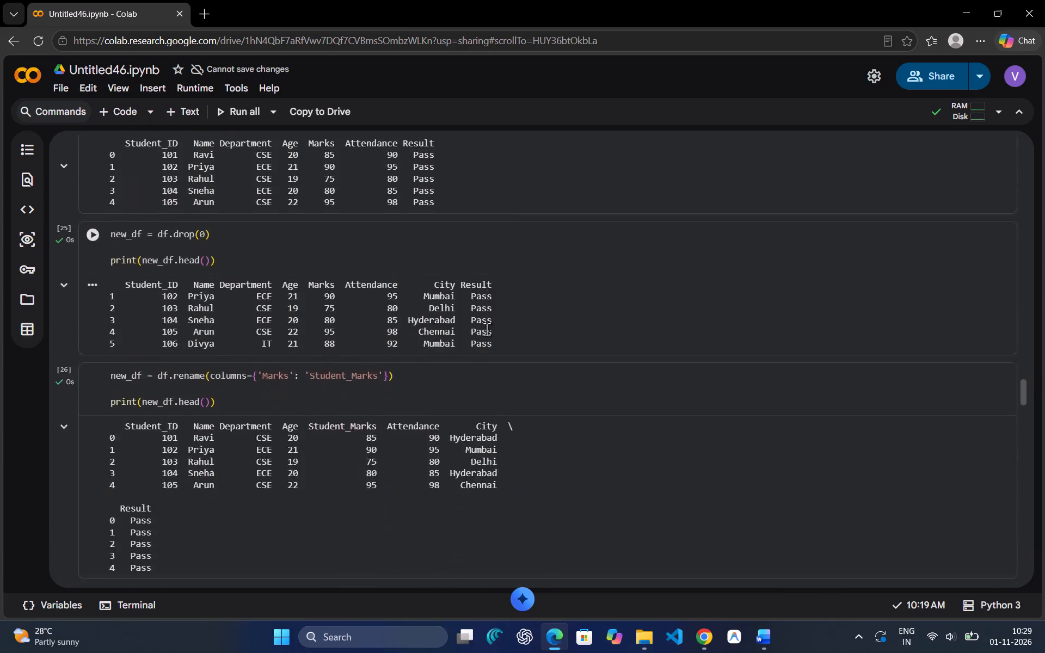
pyautogui.scroll(-3, 487, 329)
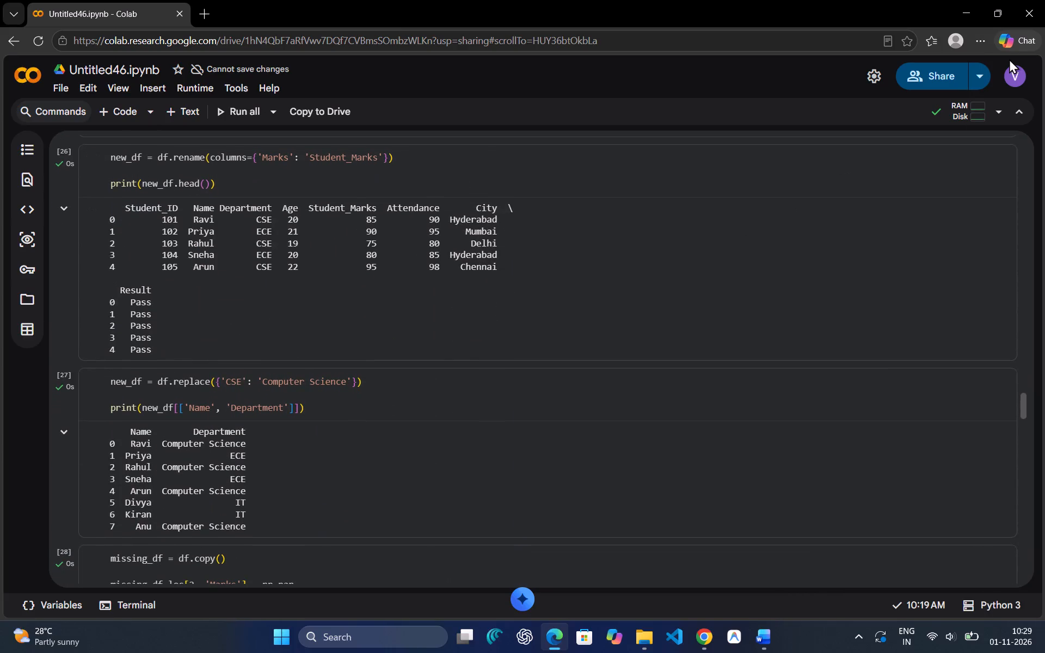
pyautogui.press('shift+super+s')
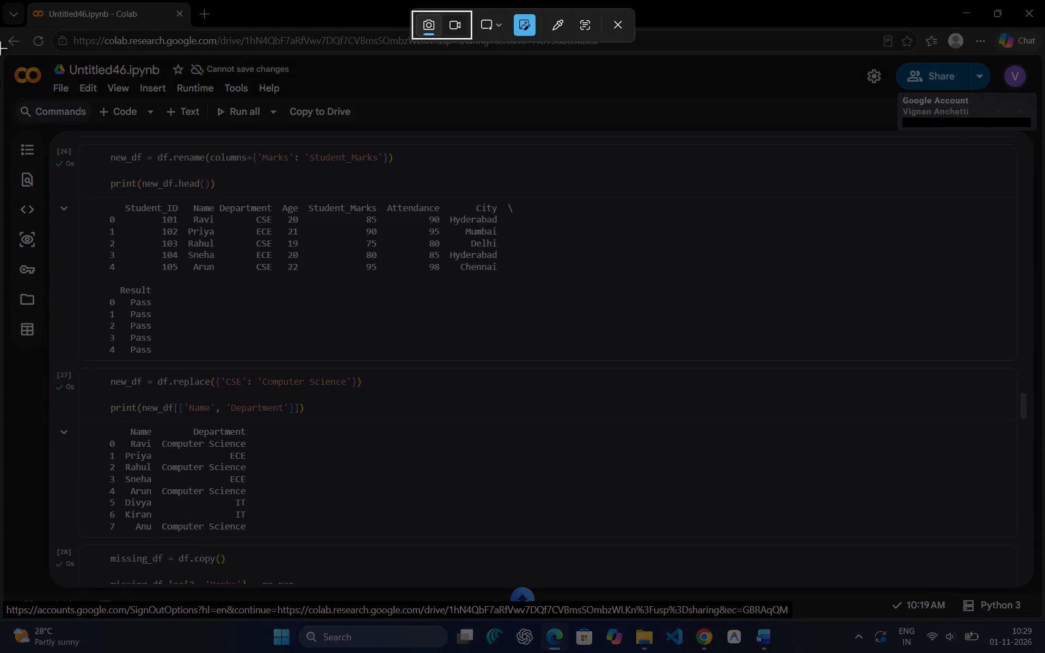
pyautogui.moveTo(0, 58); pyautogui.dragTo(648, 226)
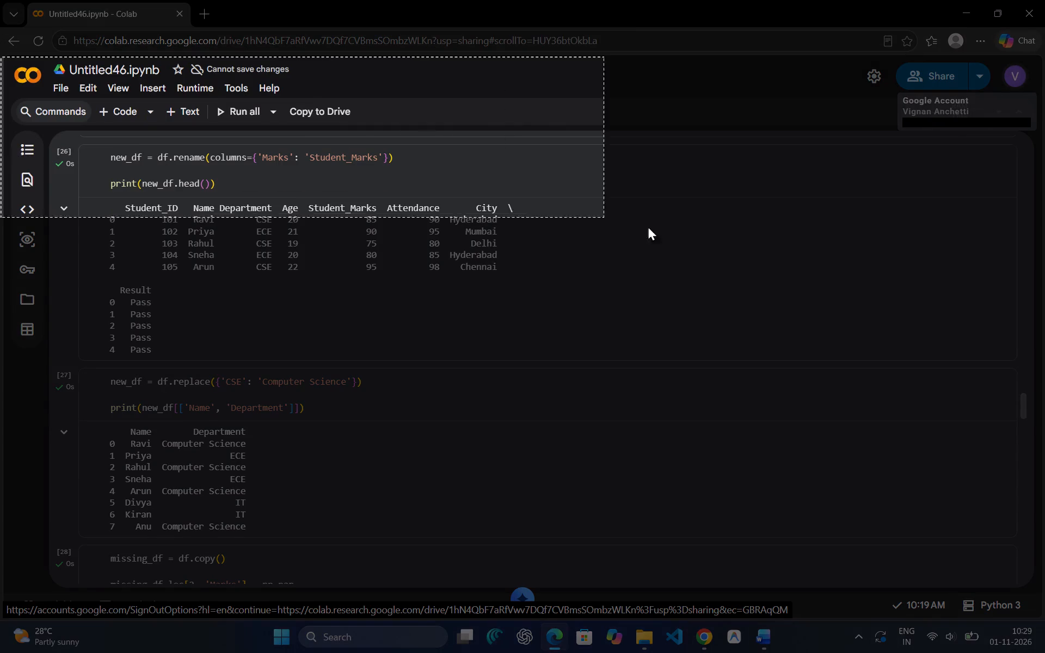
pyautogui.moveTo(648, 226); pyautogui.dragTo(1044, 624)
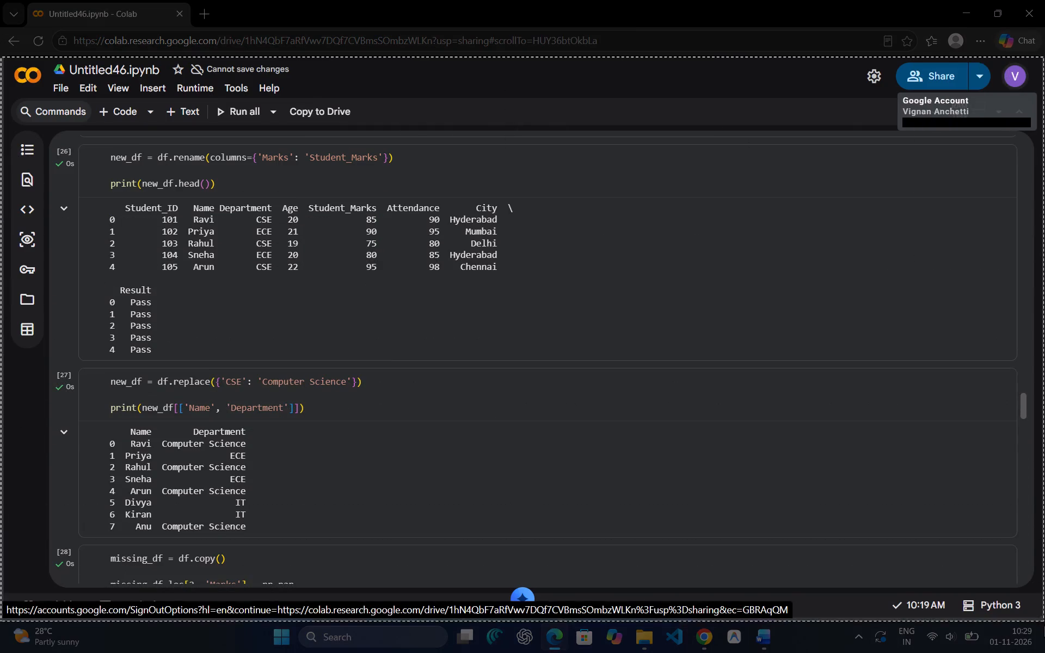
pyautogui.moveTo(1044, 624); pyautogui.dragTo(1040, 615)
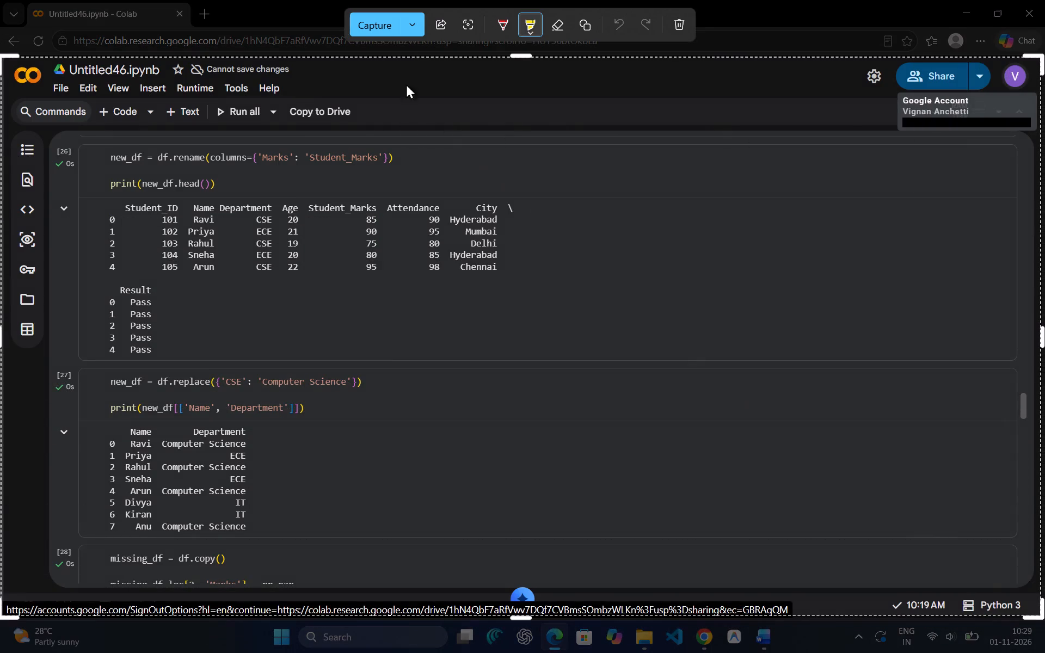
pyautogui.click(367, 26)
# Capture the notebook area with the missing-value check output of cell 28 and the fillna cell 29, including the Google Account tooltip.
pyautogui.scroll(-6, 382, 454)
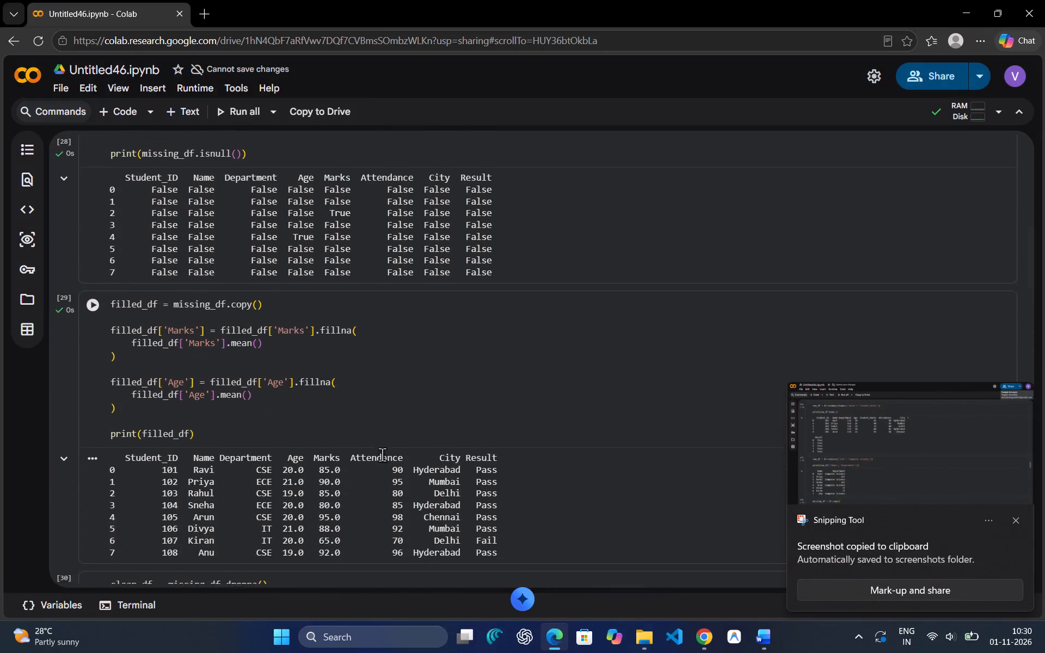
pyautogui.scroll(-1, 382, 454)
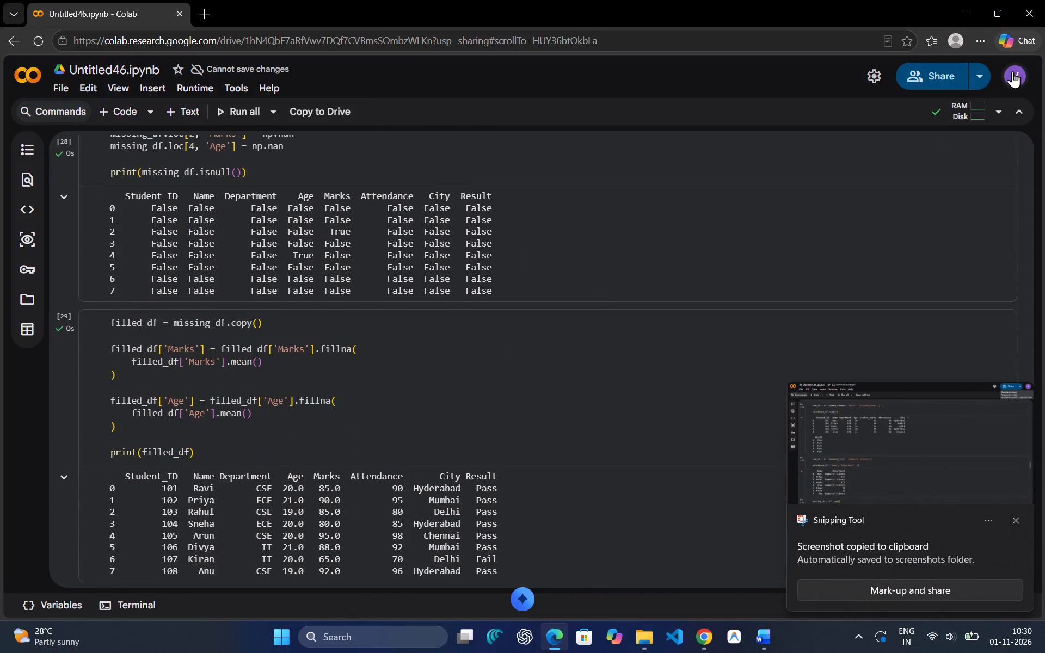
pyautogui.press('shift+super+s')
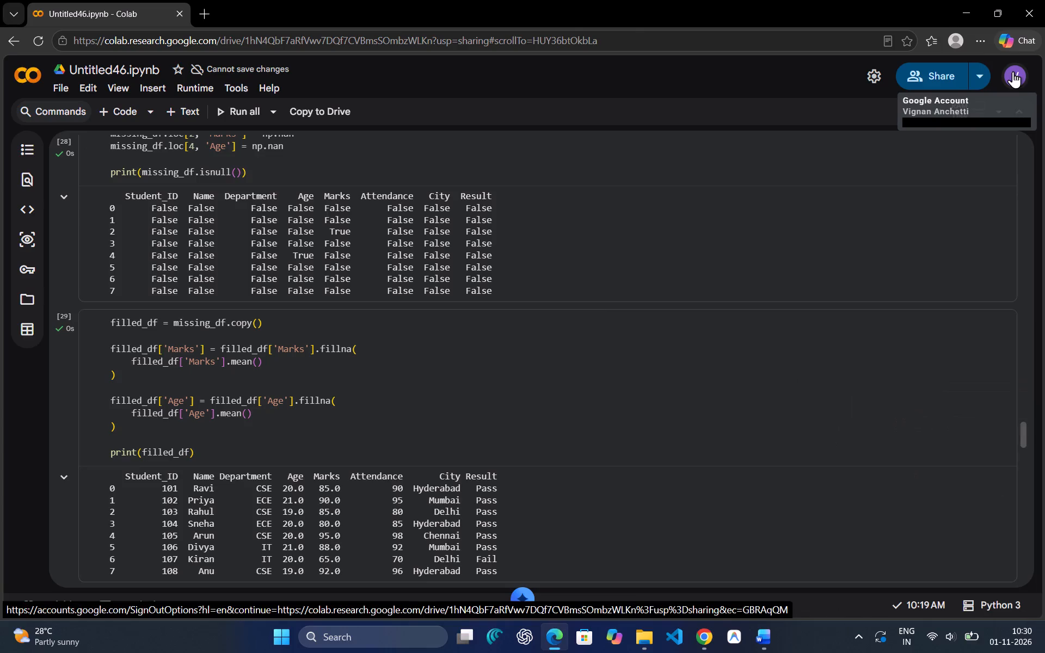
pyautogui.moveTo(0, 54); pyautogui.dragTo(1036, 651)
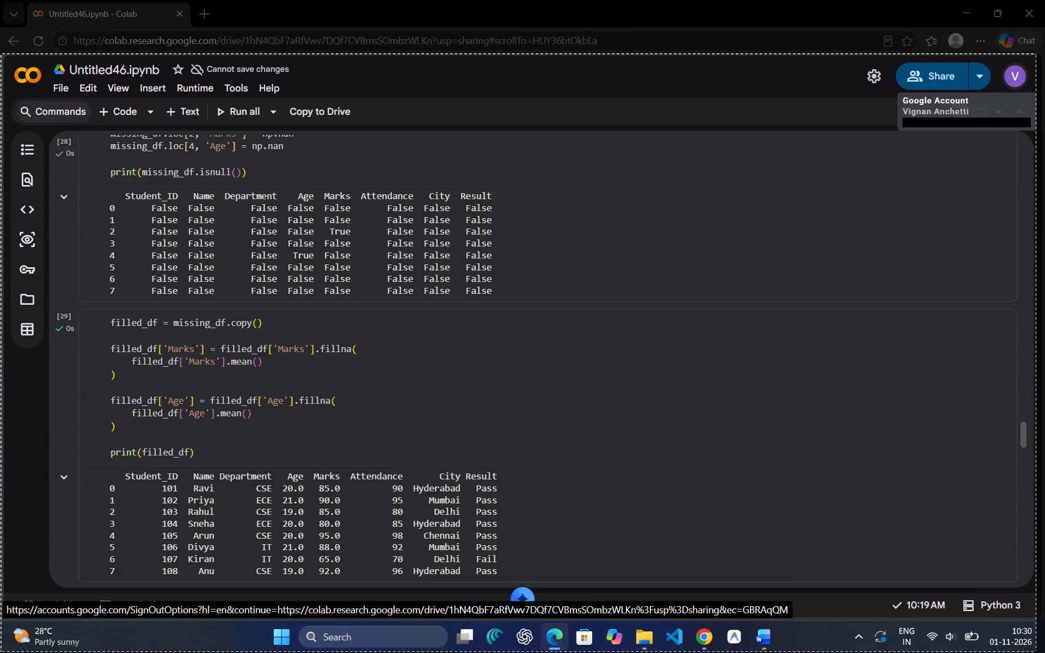
pyautogui.moveTo(1036, 651); pyautogui.dragTo(1044, 618)
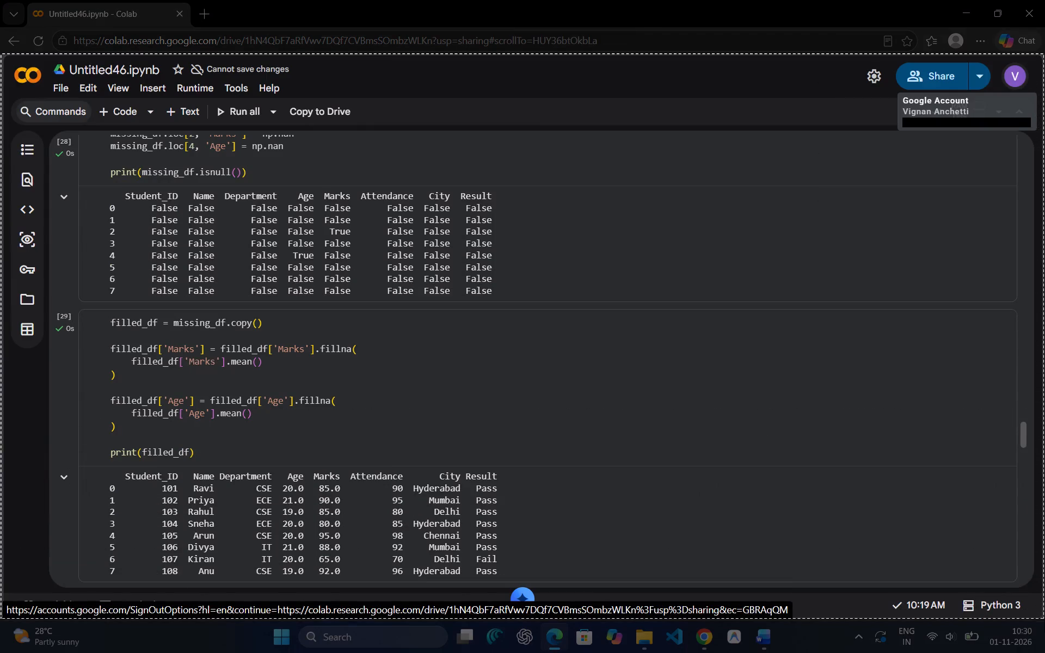
pyautogui.moveTo(1044, 618); pyautogui.dragTo(1044, 620)
pyautogui.click(366, 21)
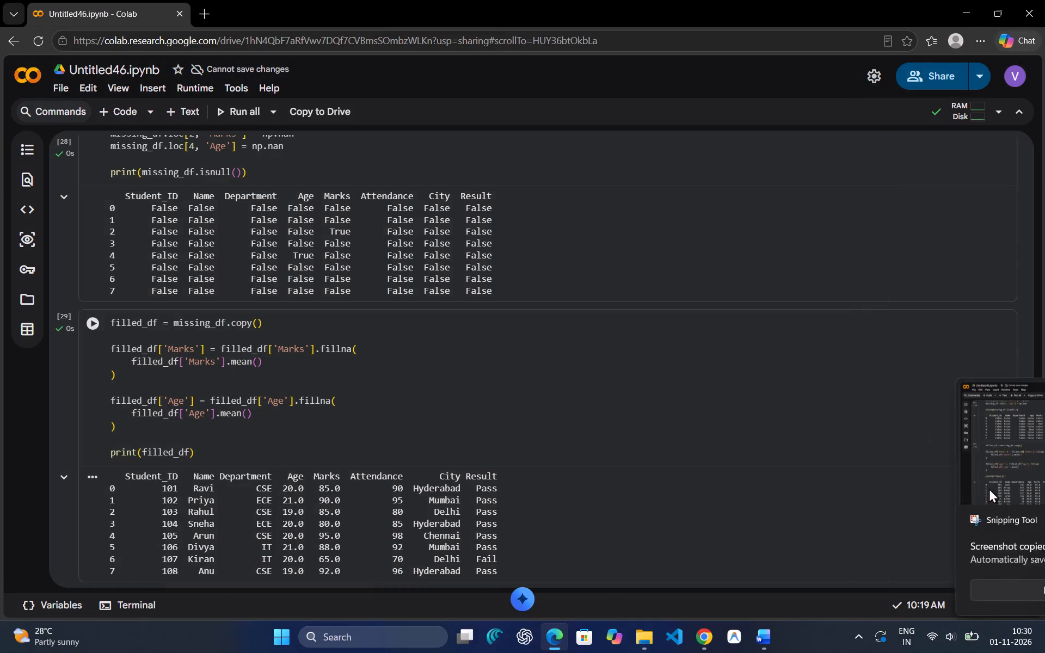
pyautogui.click(1016, 519)
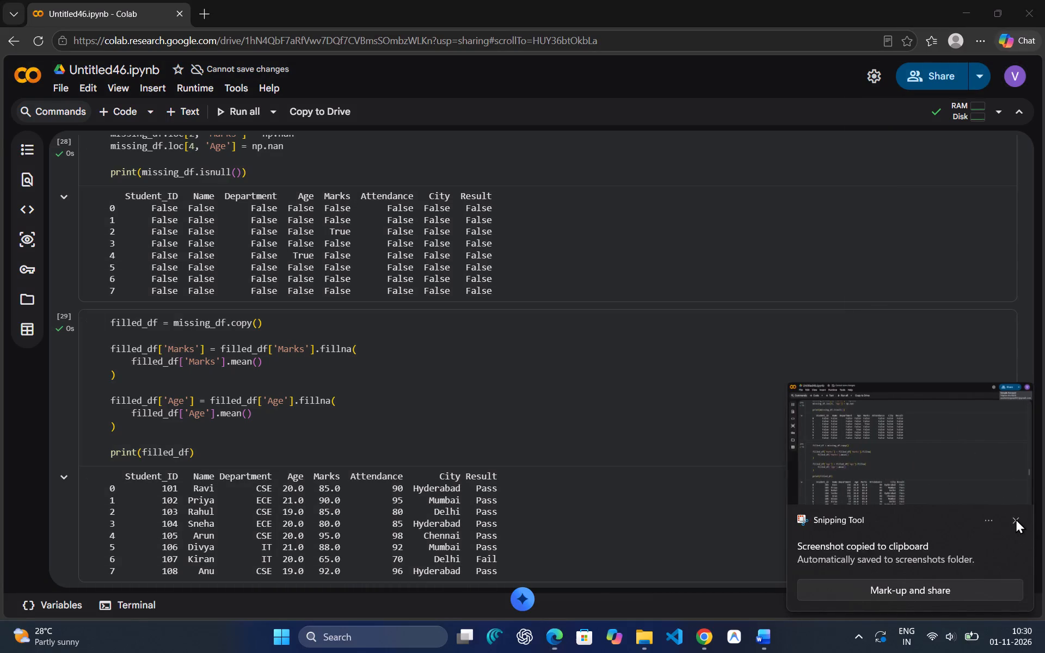
# Capture the notebook area with the dropna, sort_values and groupby cells 30 to 32, including the Google Account tooltip.
pyautogui.scroll(-6, 644, 399)
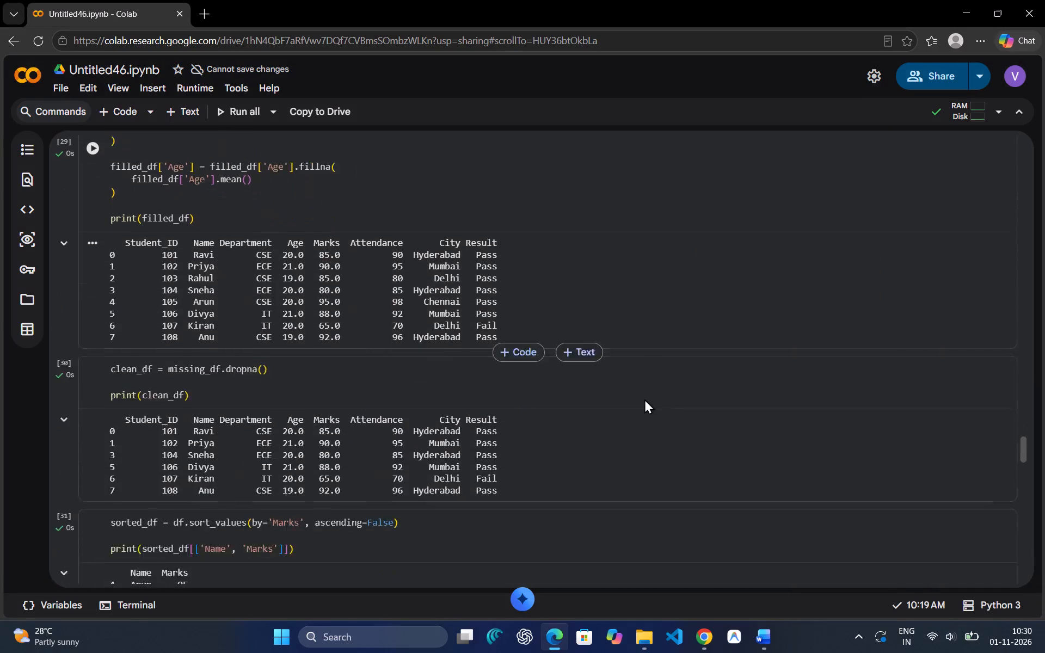
pyautogui.scroll(-2, 644, 399)
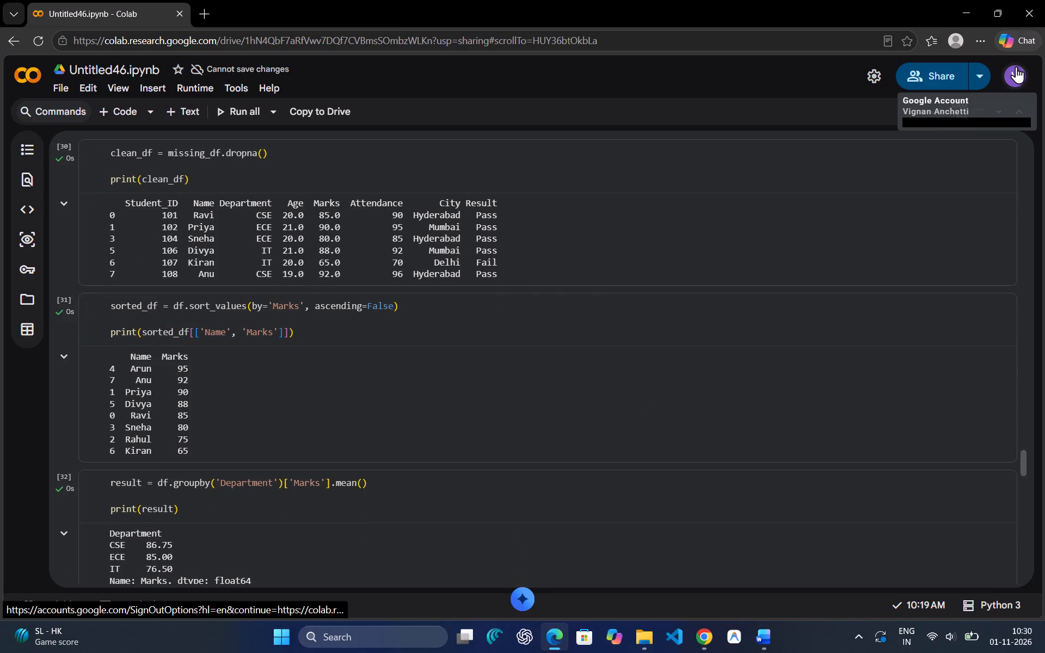
pyautogui.press('shift+super+s')
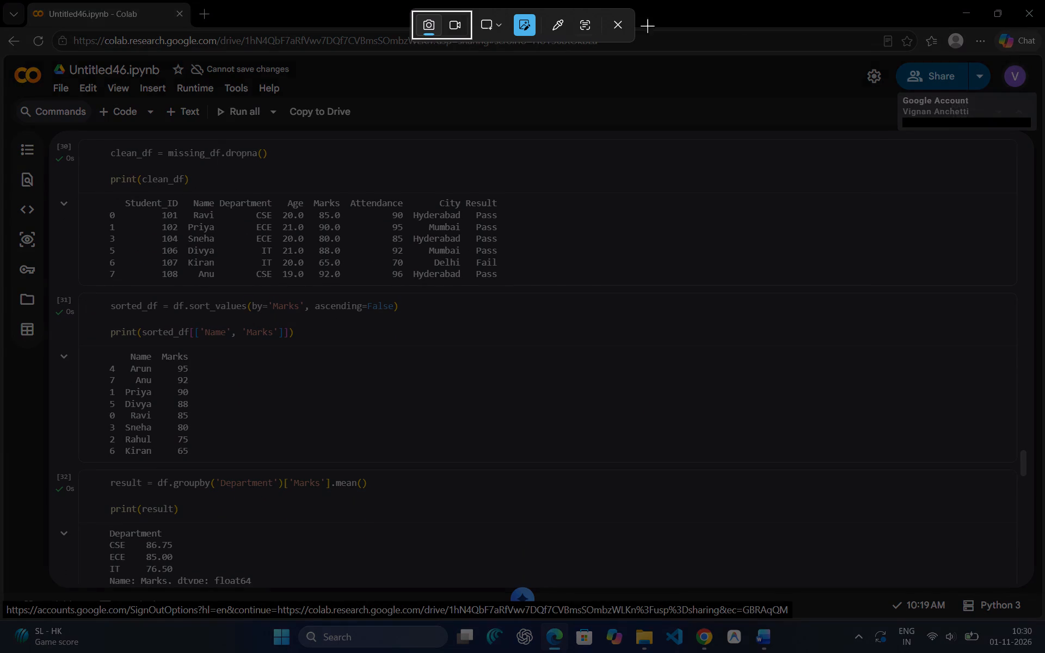
pyautogui.moveTo(0, 54); pyautogui.dragTo(451, 234)
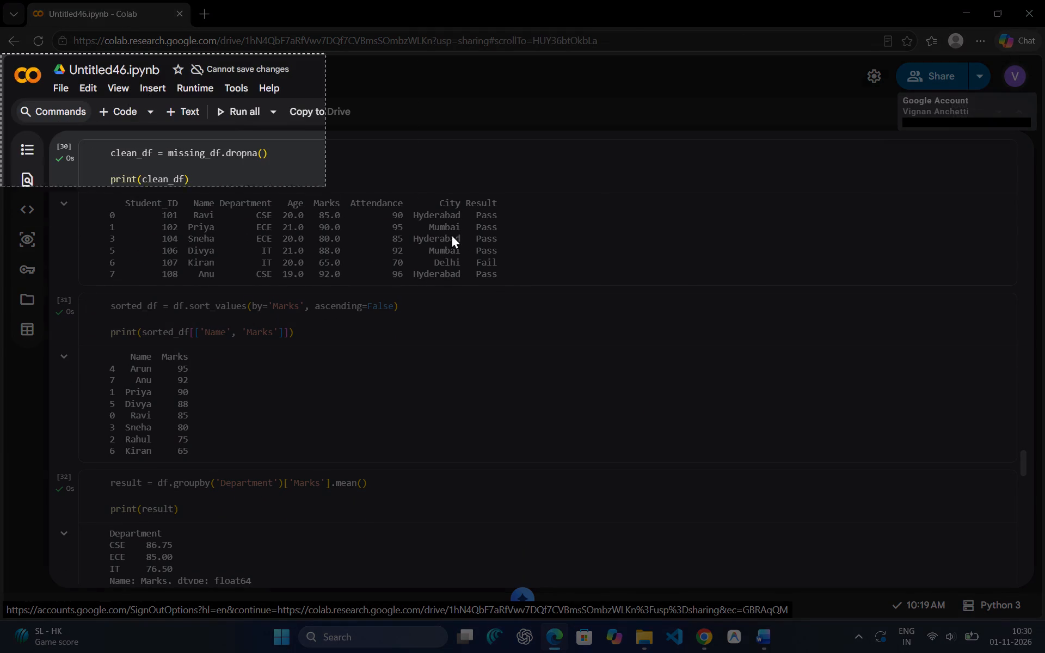
pyautogui.moveTo(451, 234); pyautogui.dragTo(1044, 620)
pyautogui.click(370, 19)
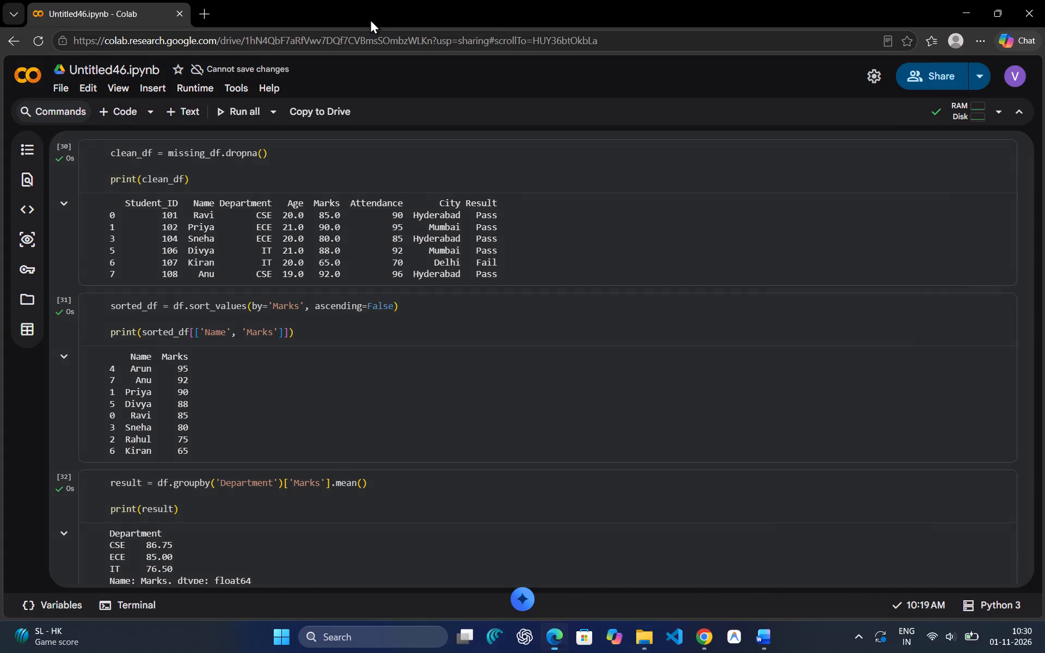
# Look through the remaining notebook cells from the Name_Upper cell 33 to the reset_index cell 41.
pyautogui.scroll(-6, 377, 285)
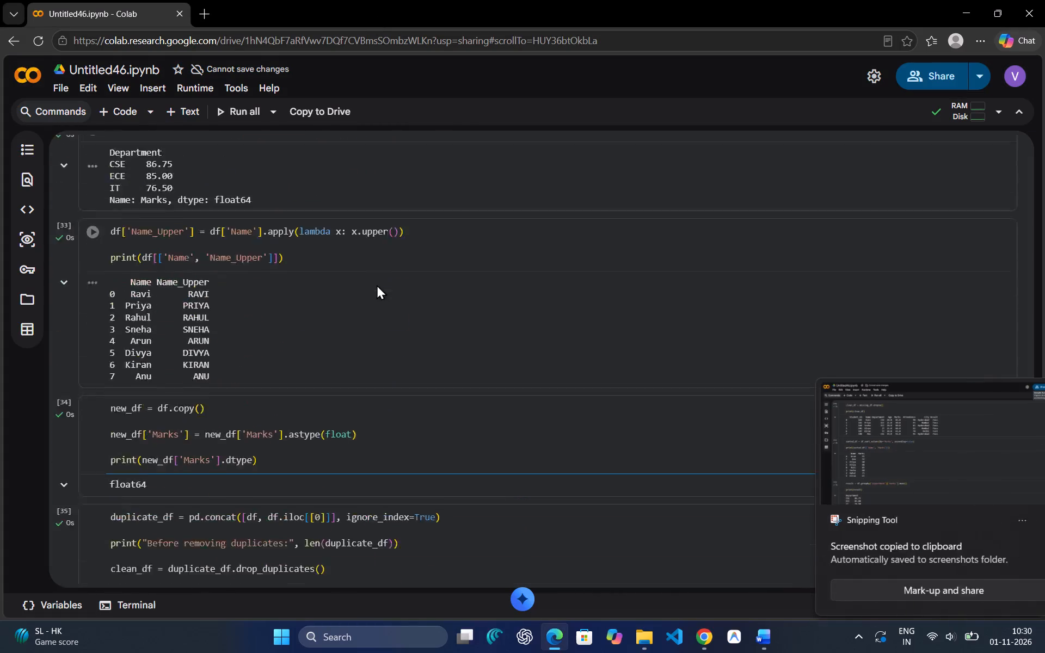
pyautogui.scroll(-4, 377, 285)
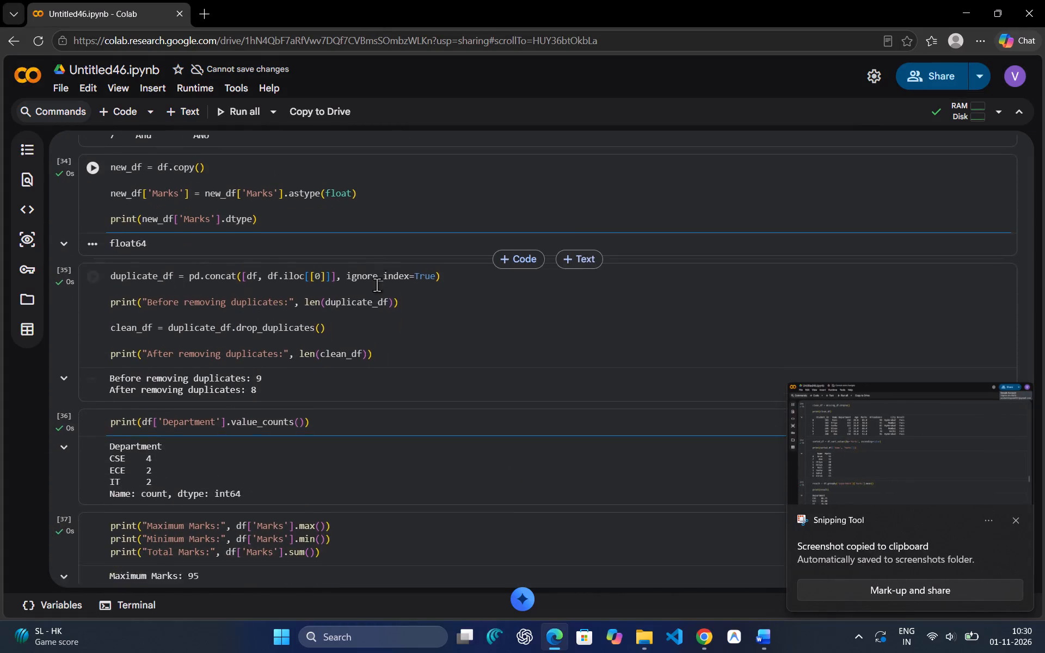
pyautogui.scroll(-4, 377, 285)
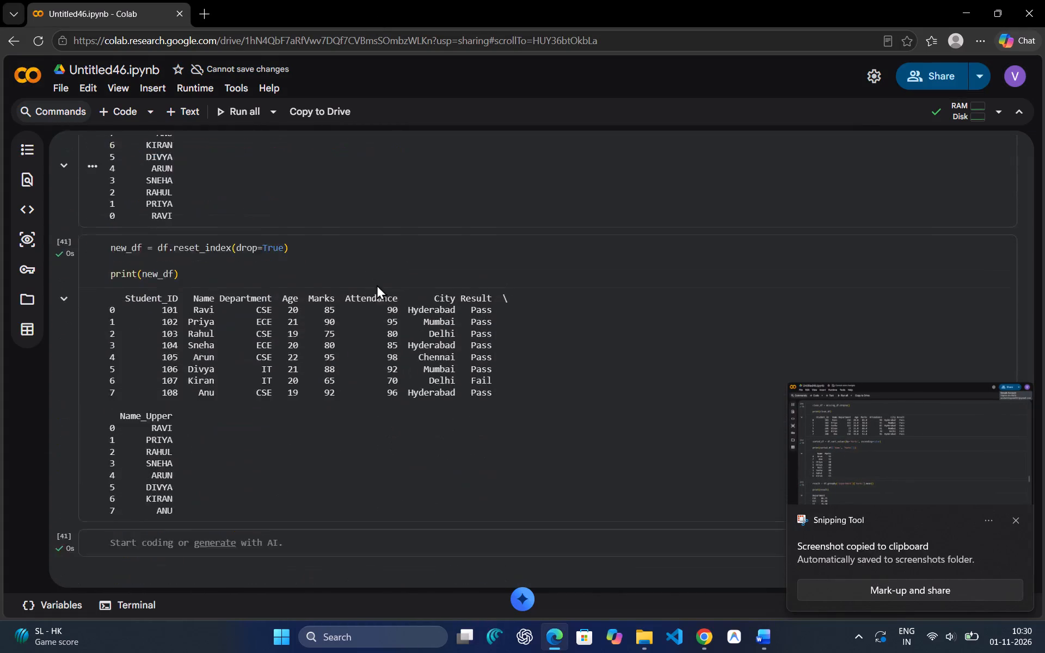
pyautogui.scroll(-1, 377, 285)
pyautogui.scroll(6, 377, 285)
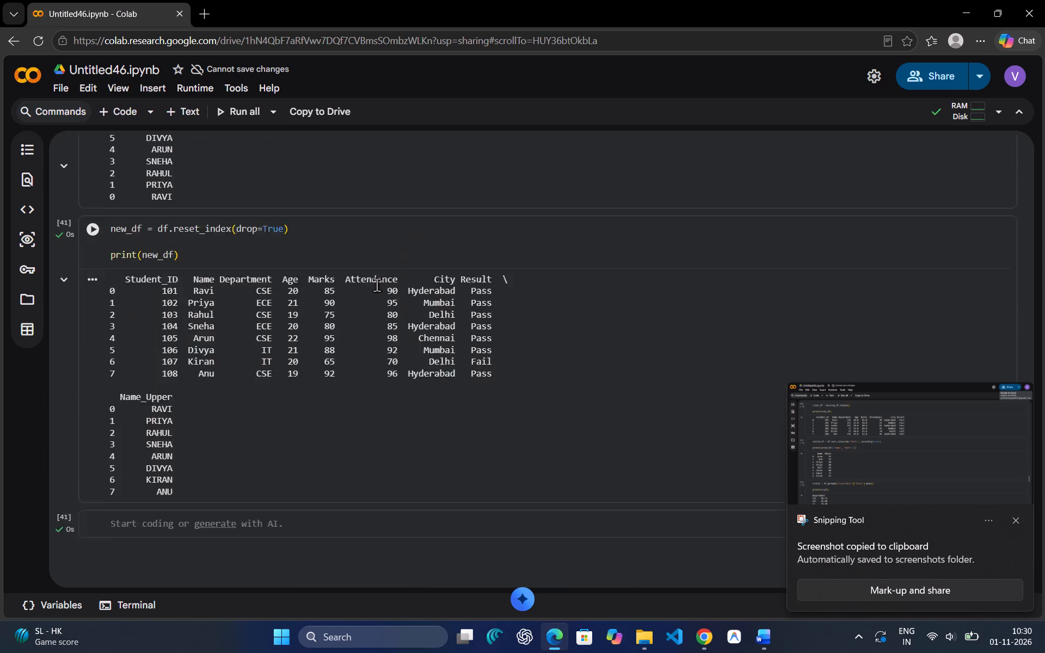
pyautogui.scroll(1, 377, 285)
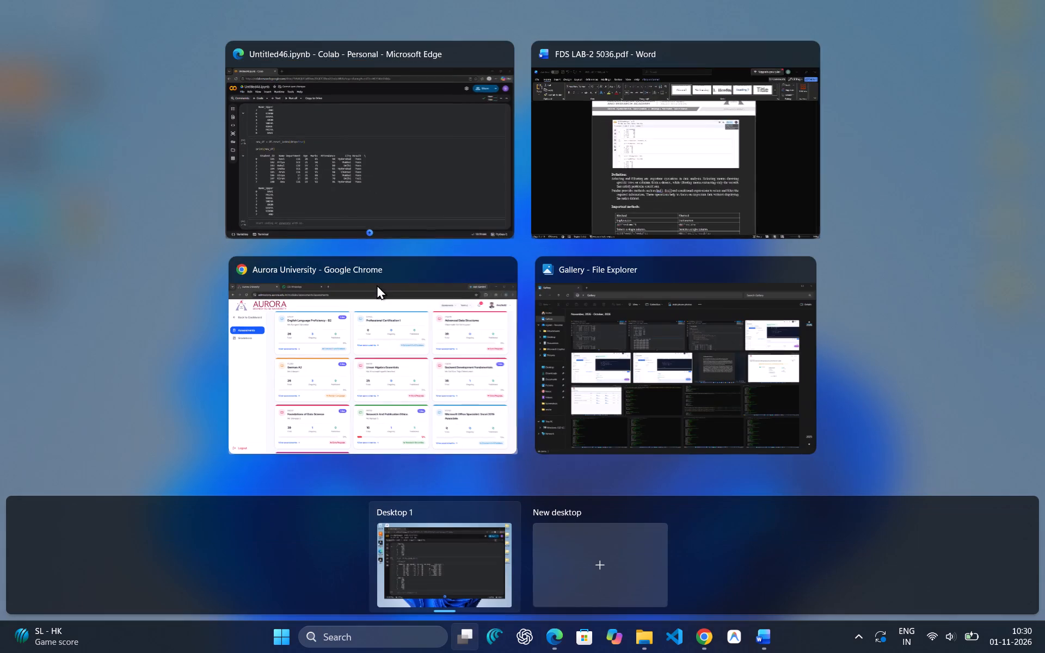
# Switch to the Word report and check which notebook cells its last Colab screenshots above the Data Manipulation definition cover.
pyautogui.click(672, 145)
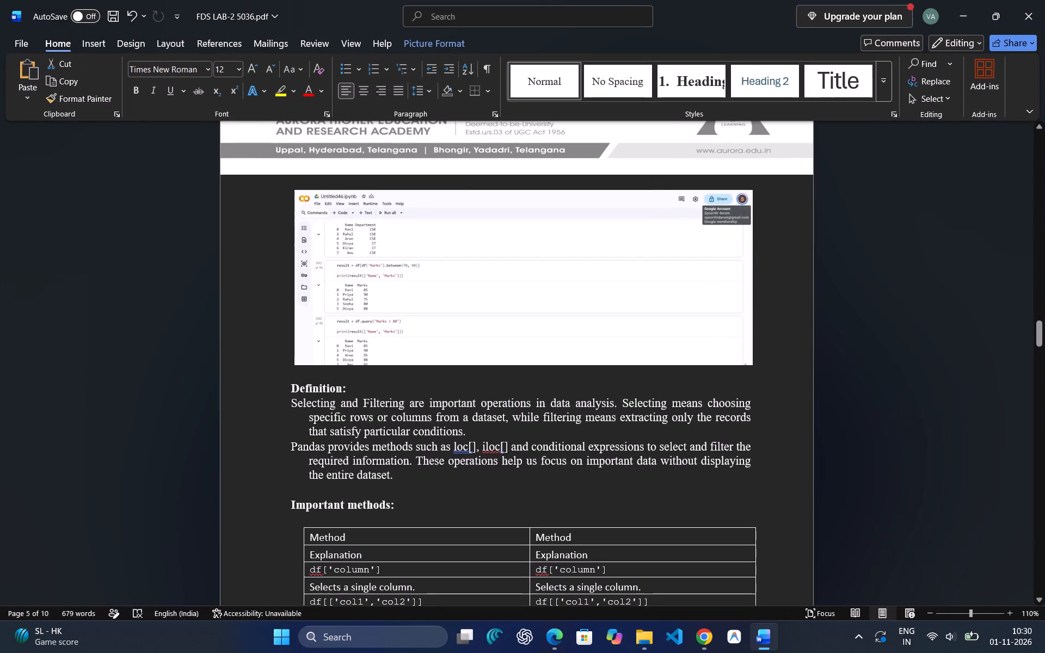
pyautogui.scroll(-19, 568, 351)
pyautogui.scroll(-10, 568, 351)
pyautogui.scroll(-12, 568, 351)
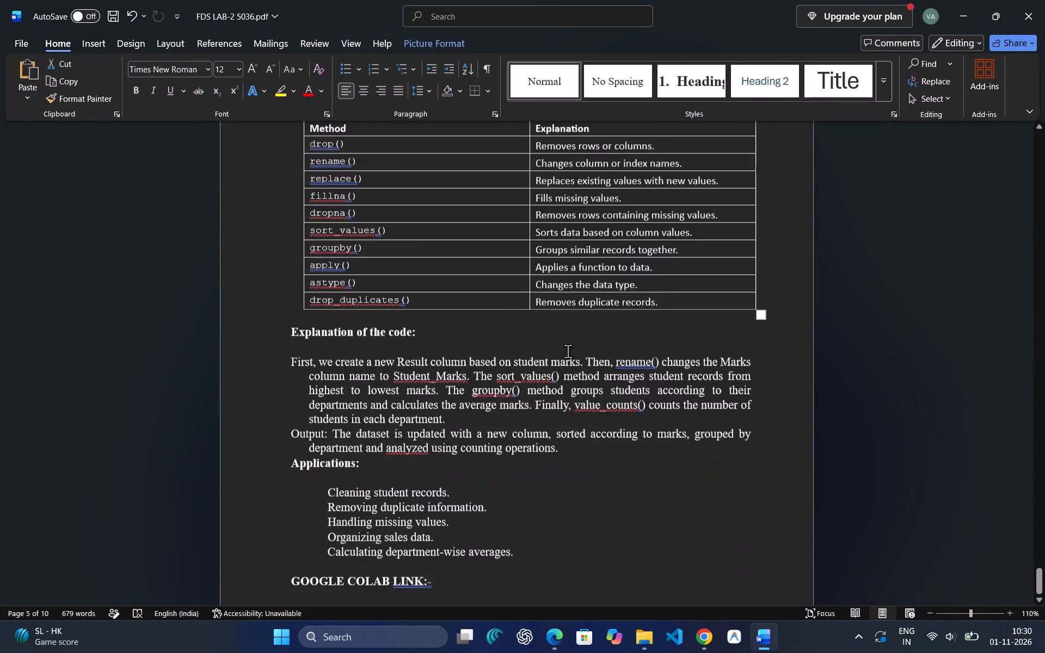
pyautogui.scroll(8, 568, 351)
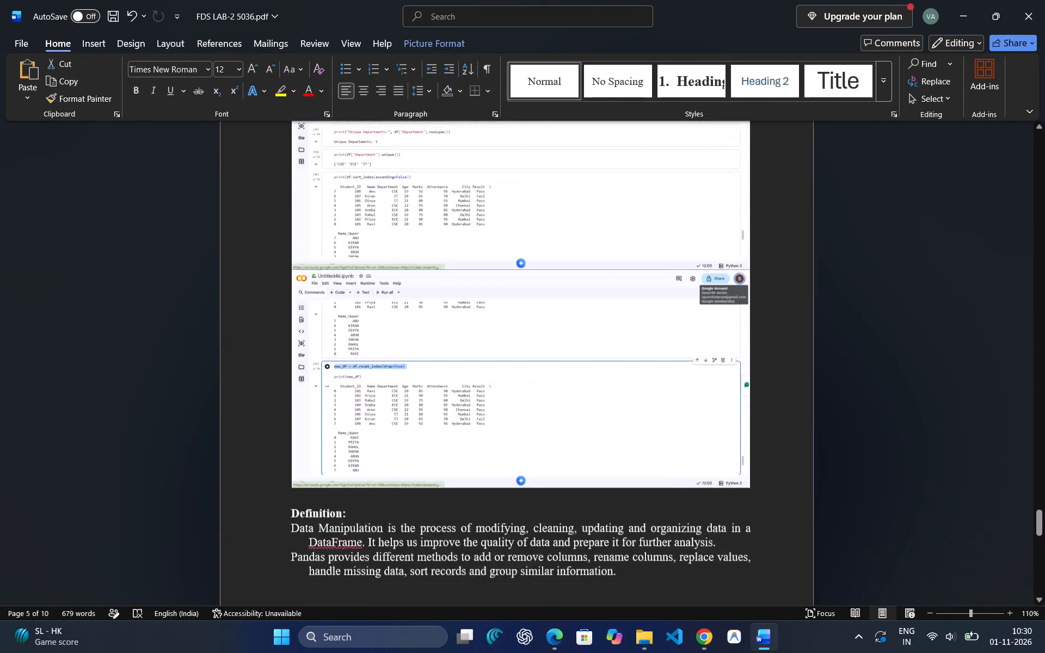
pyautogui.scroll(1, 568, 351)
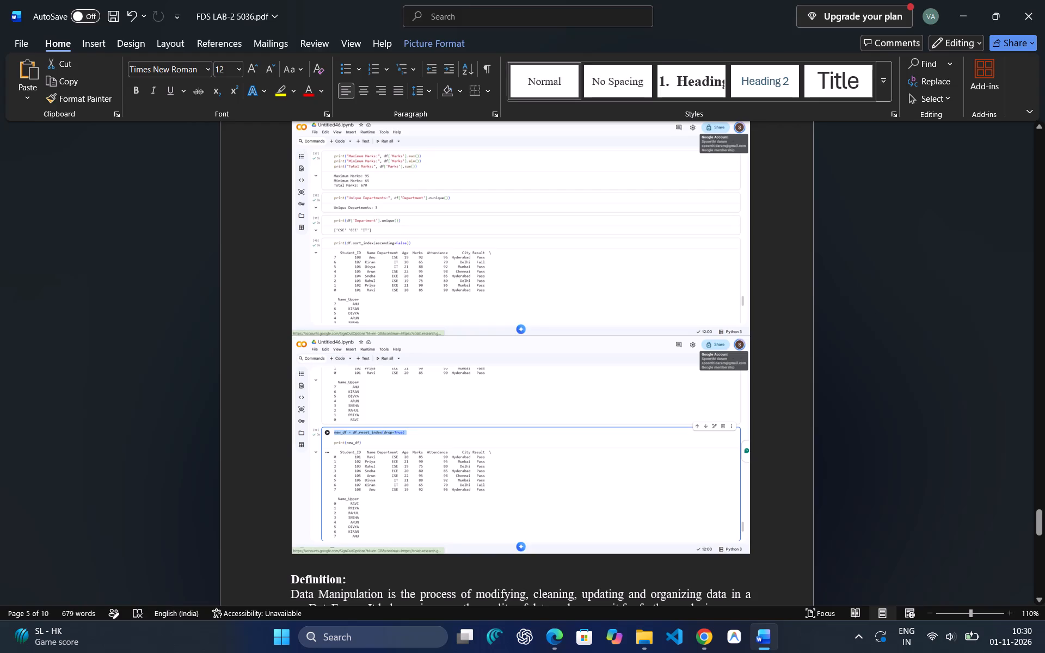
# Switch back to the Colab notebook and capture the area with the reset_index cell 41 and its output, including the Google Account tooltip.
pyautogui.click(663, 165)
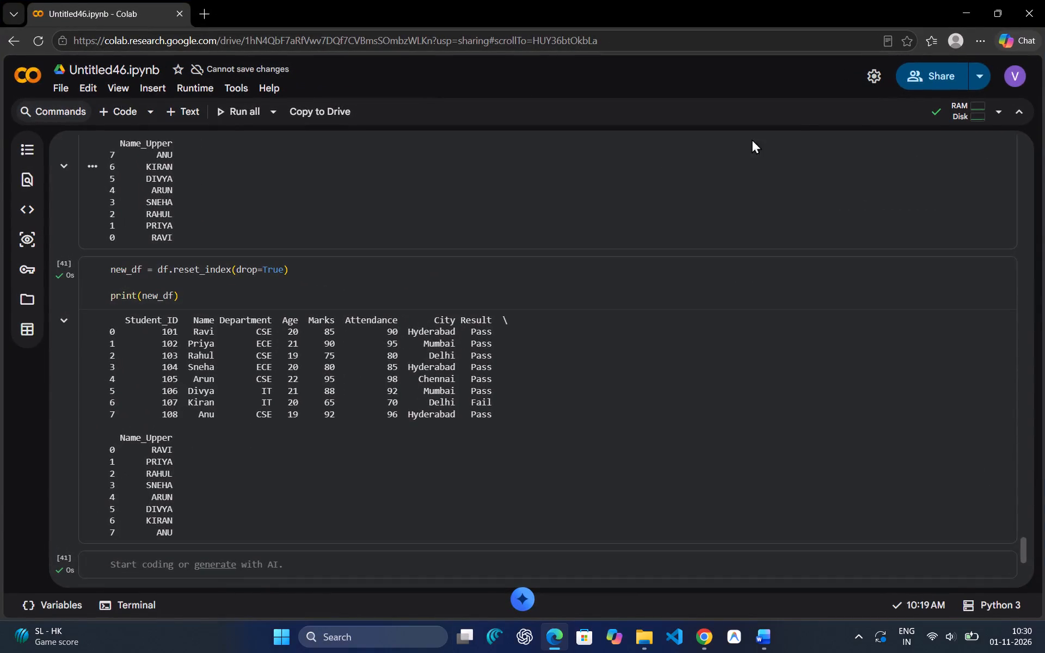
pyautogui.scroll(1, 796, 243)
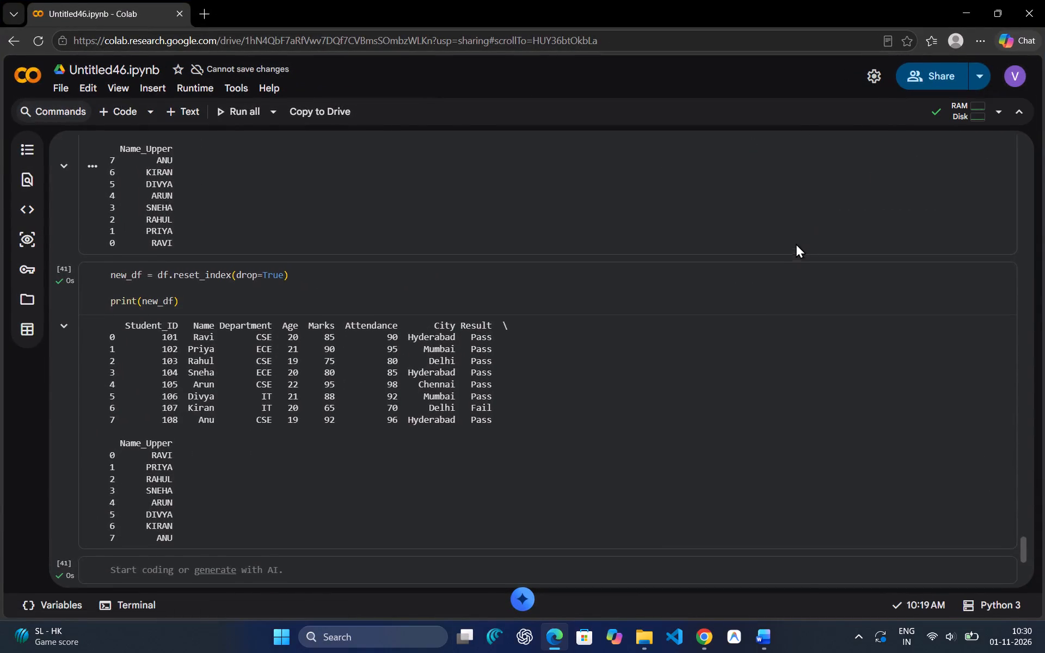
pyautogui.scroll(1, 796, 243)
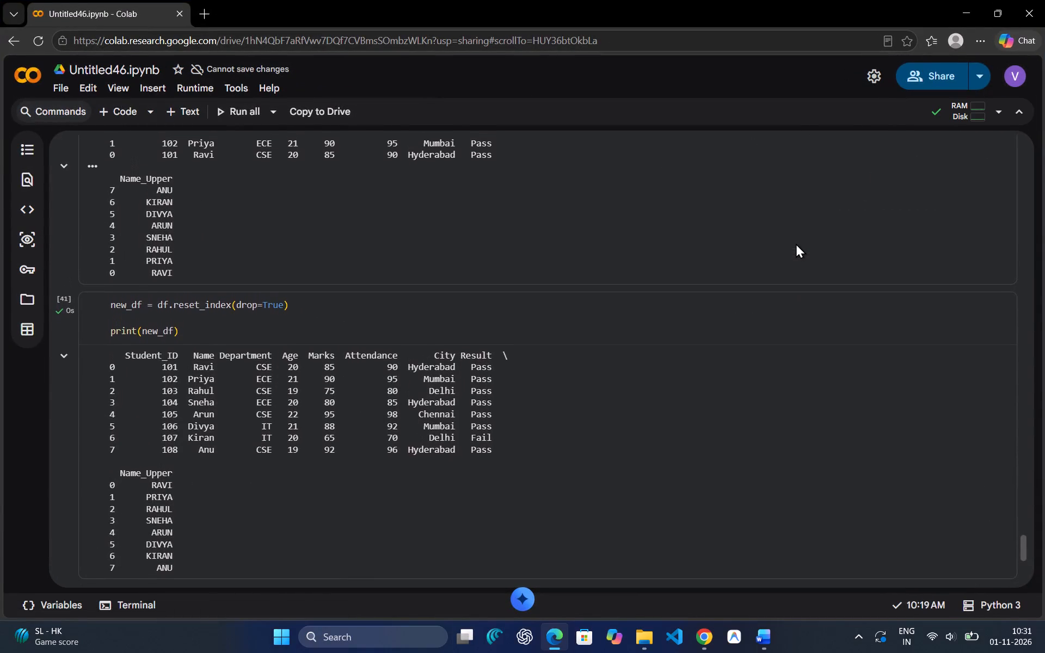
pyautogui.scroll(1, 796, 243)
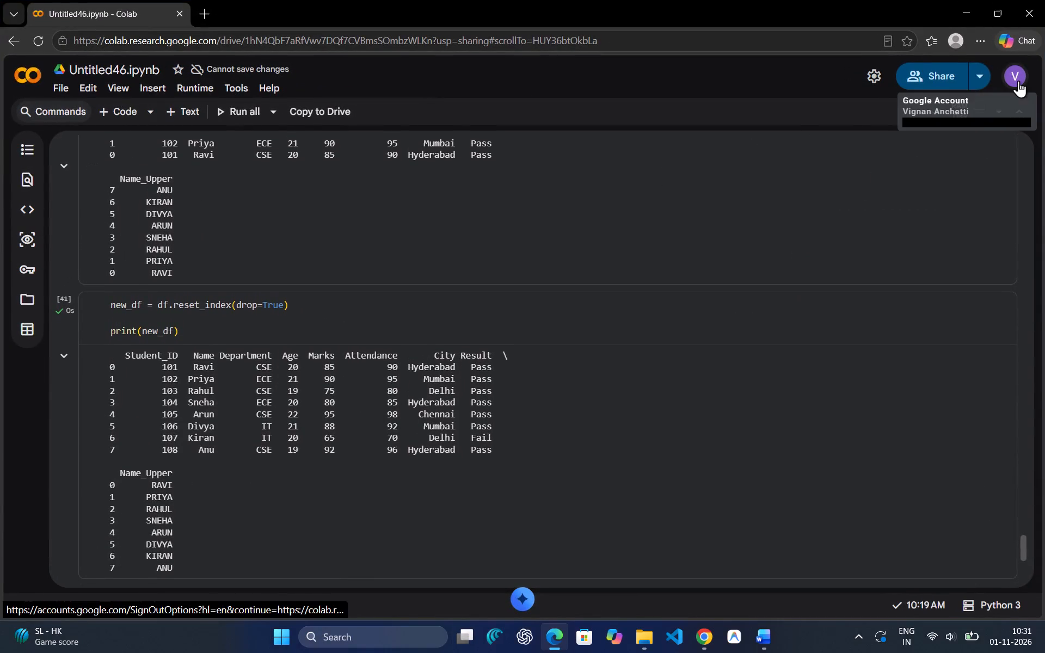
pyautogui.press('shift+super+s')
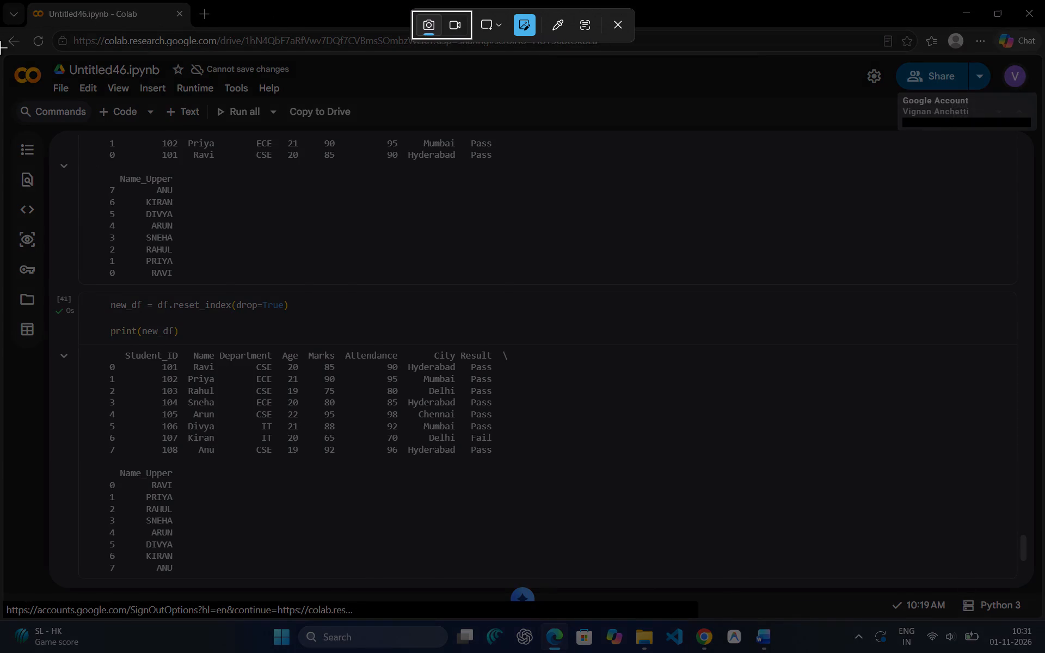
pyautogui.moveTo(0, 54); pyautogui.dragTo(1037, 258)
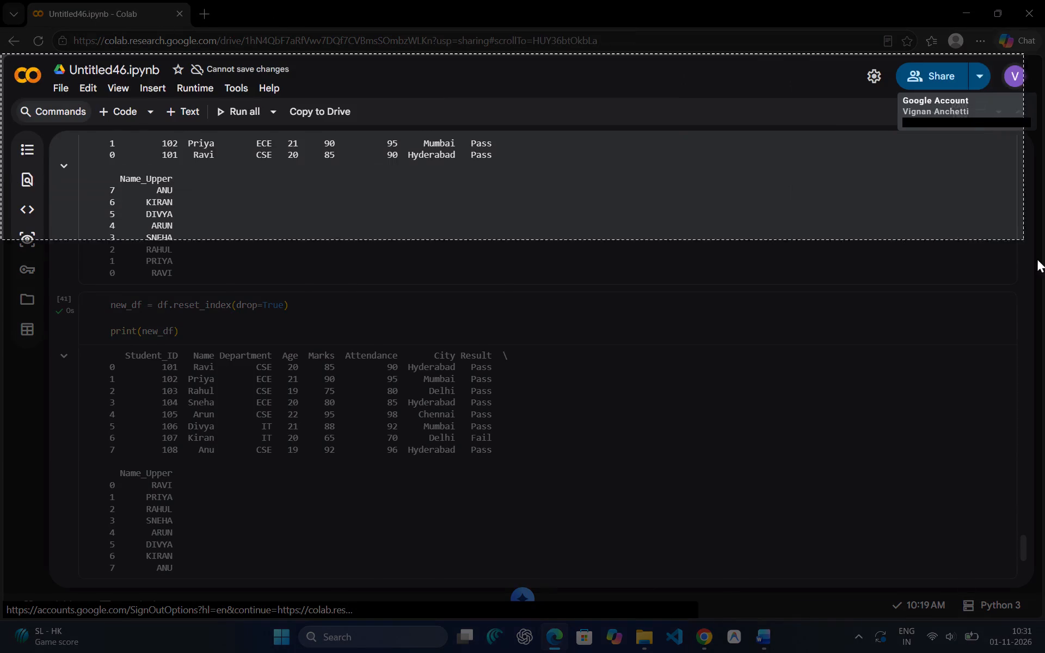
pyautogui.moveTo(1037, 258); pyautogui.dragTo(1044, 640)
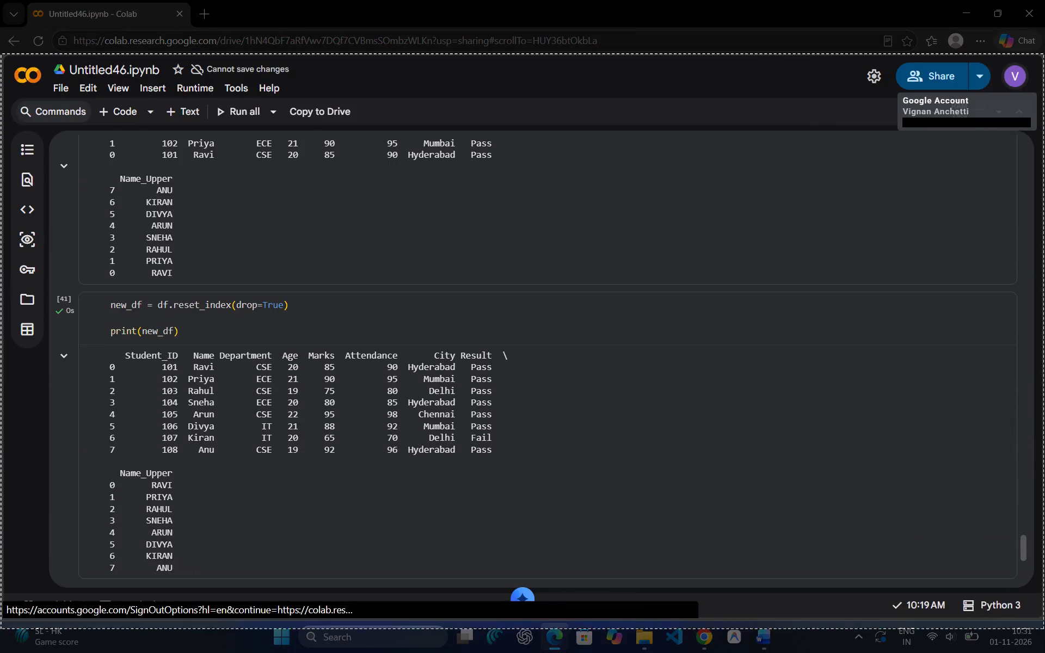
pyautogui.moveTo(1044, 640); pyautogui.dragTo(1041, 607)
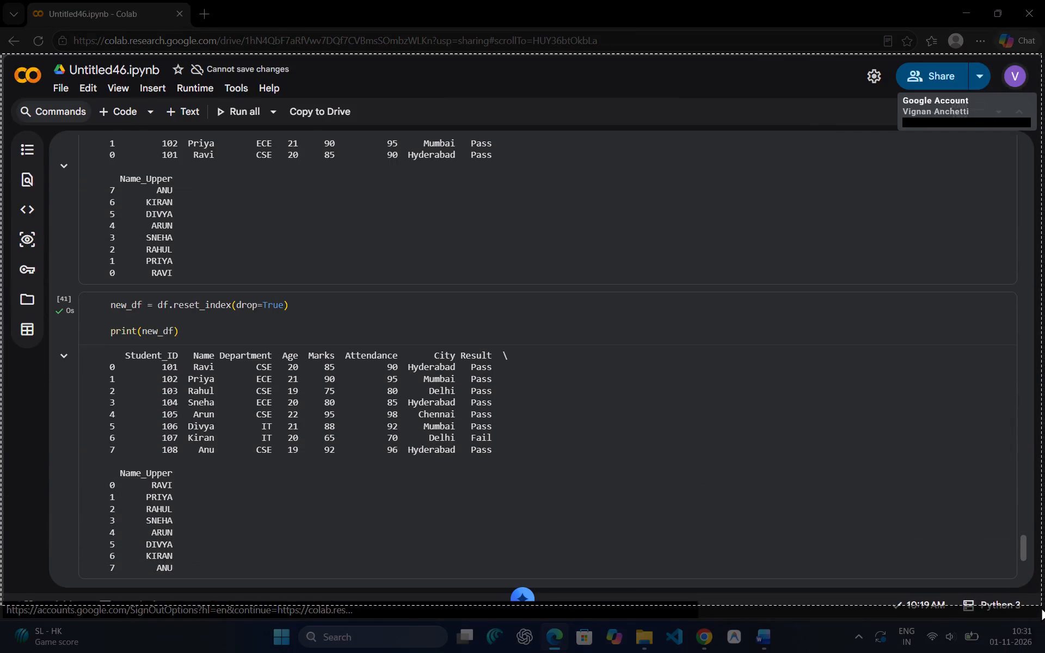
pyautogui.moveTo(1041, 607); pyautogui.dragTo(1042, 613)
pyautogui.click(380, 24)
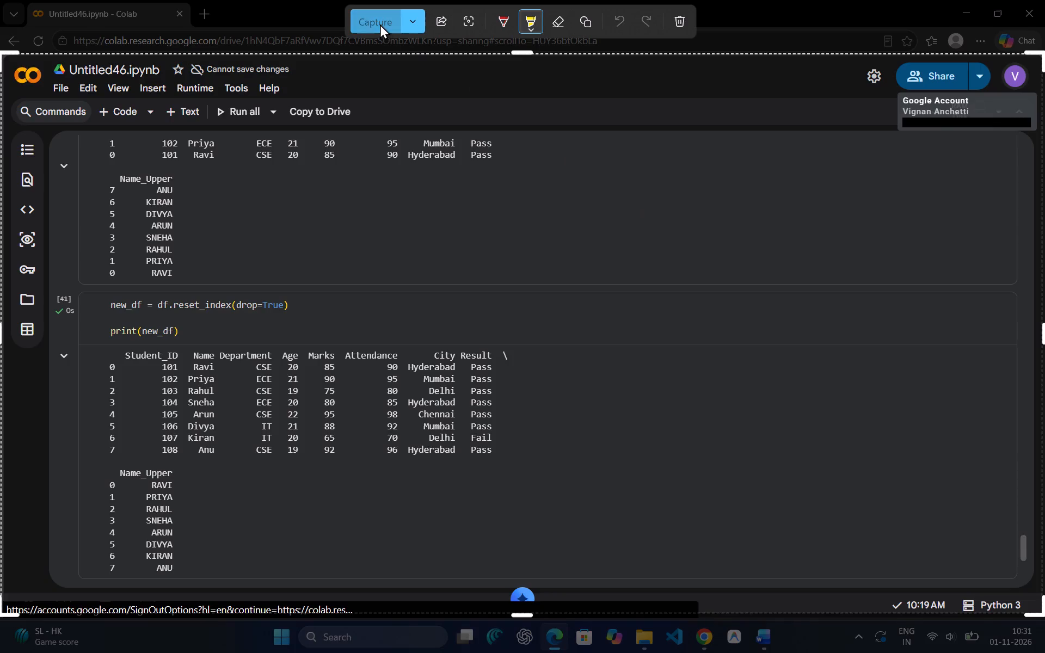
# Go back up the notebook to the nunique, unique and sort_index cells 38 to 40.
pyautogui.scroll(2, 552, 299)
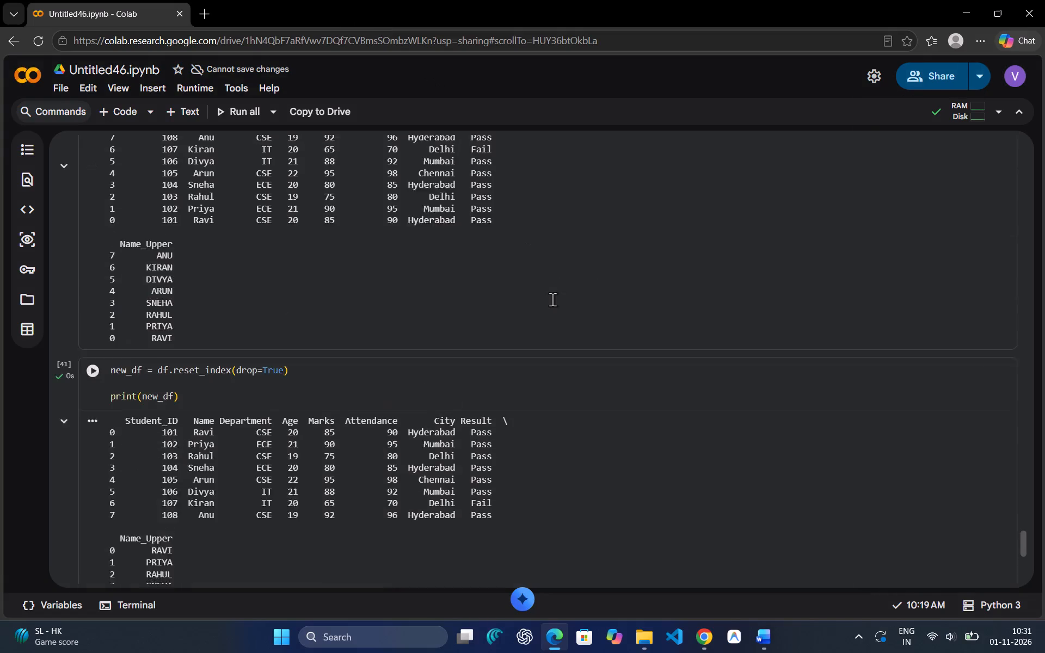
pyautogui.scroll(4, 552, 299)
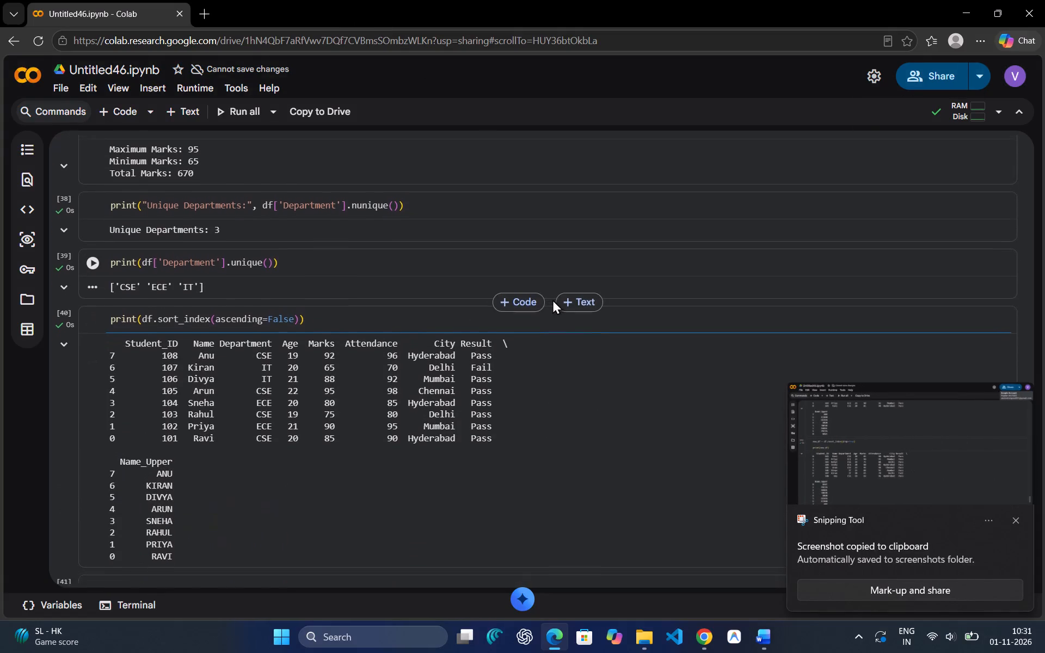
pyautogui.scroll(2, 552, 299)
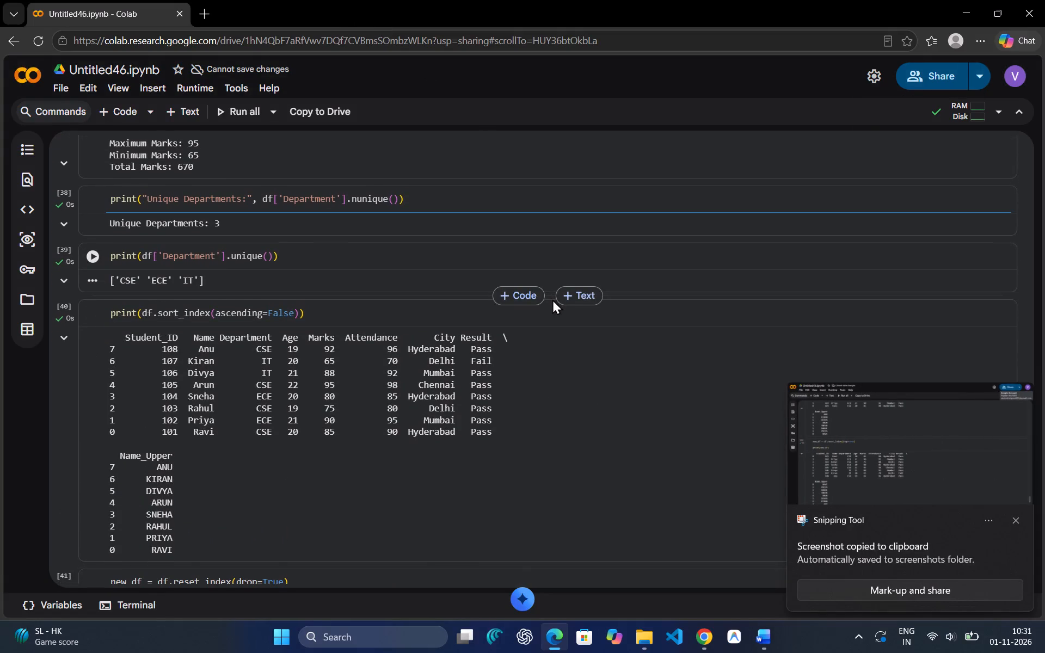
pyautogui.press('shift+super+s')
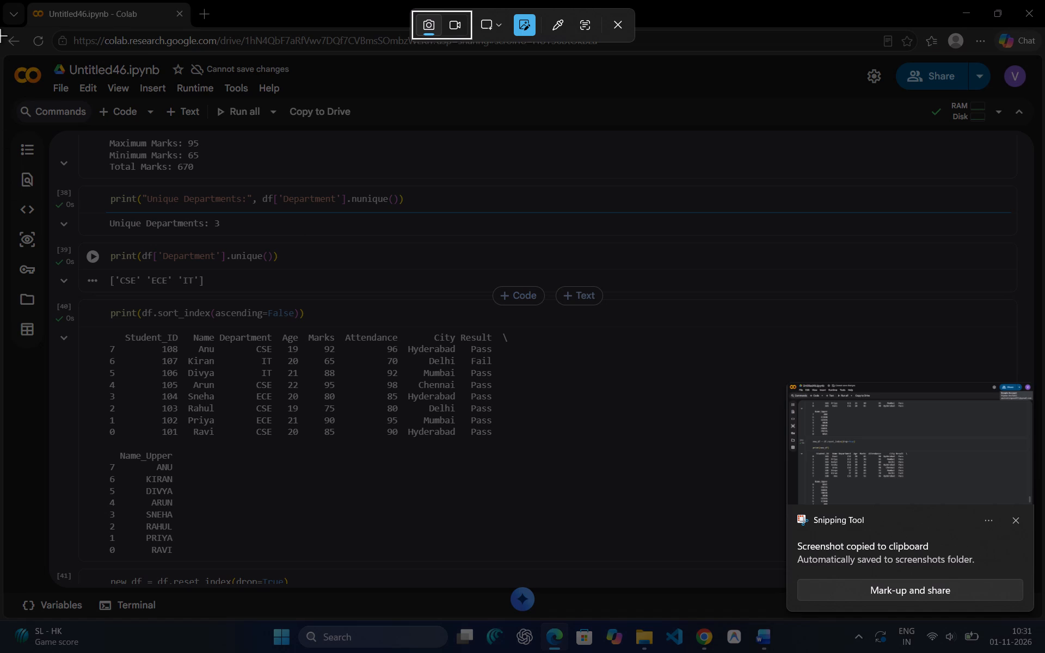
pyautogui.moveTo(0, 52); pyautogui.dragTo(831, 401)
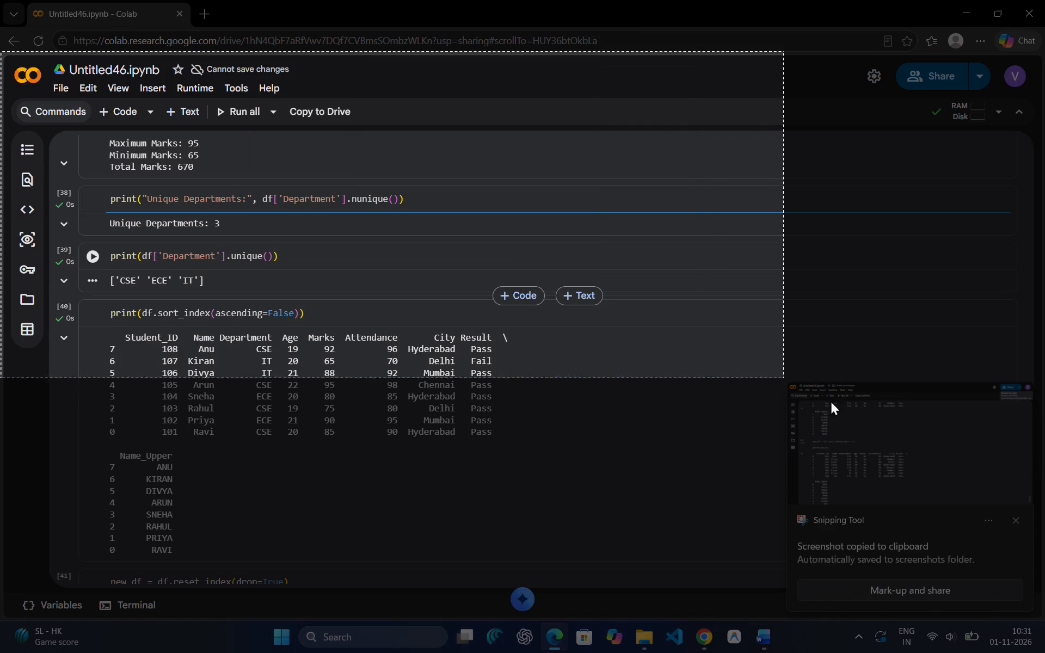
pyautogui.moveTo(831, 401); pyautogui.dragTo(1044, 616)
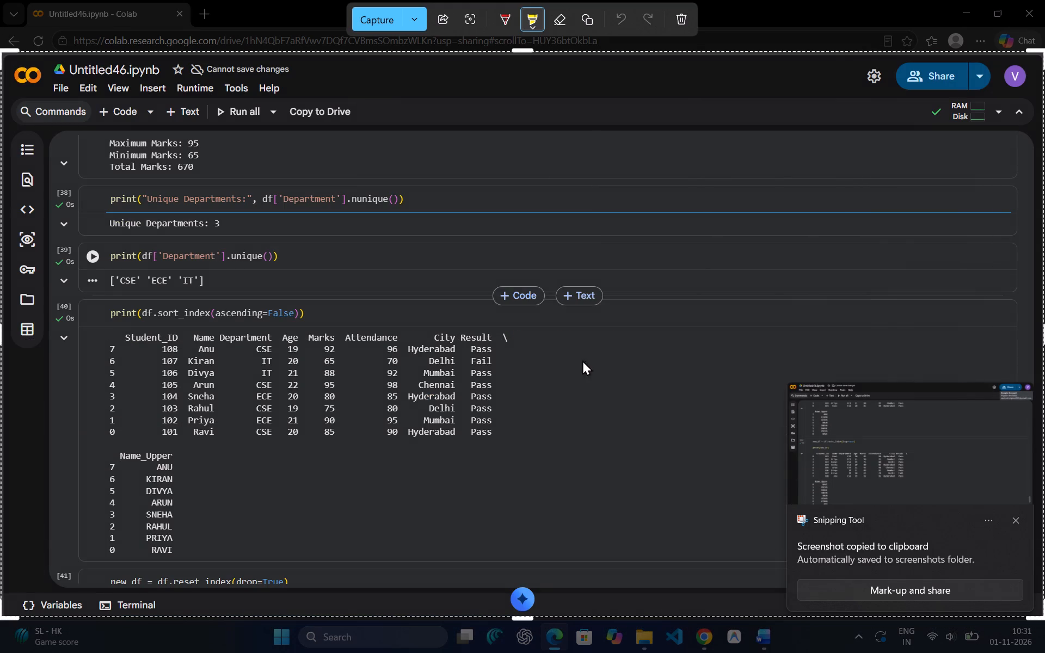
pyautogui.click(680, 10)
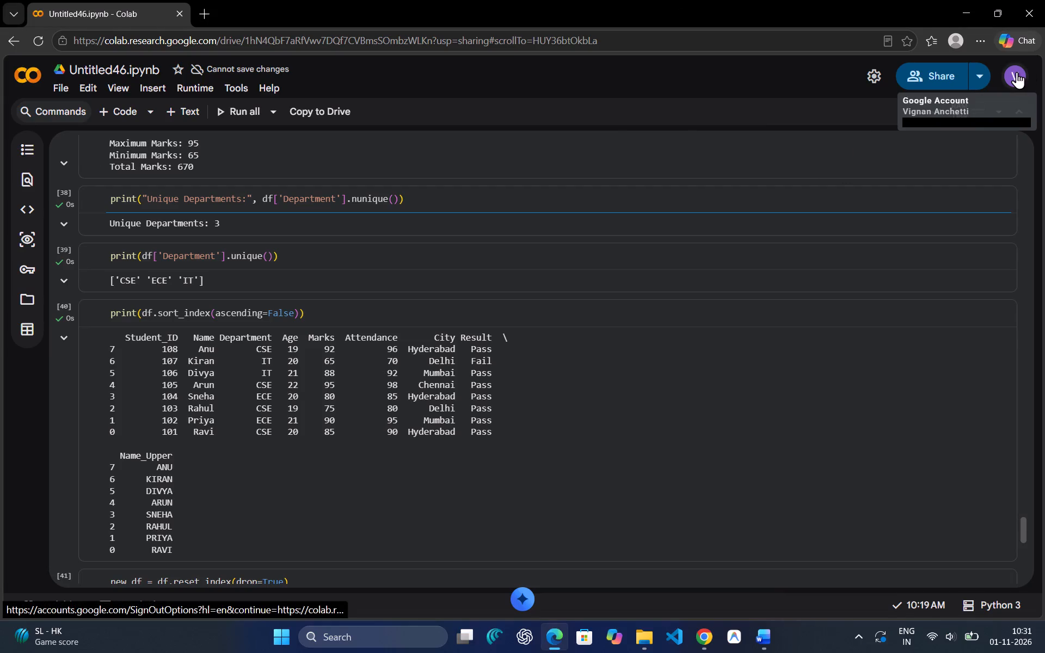
# Capture the notebook area with the nunique, unique and sort_index cells 38 to 40, including the Google Account tooltip.
pyautogui.press('shift+super+s')
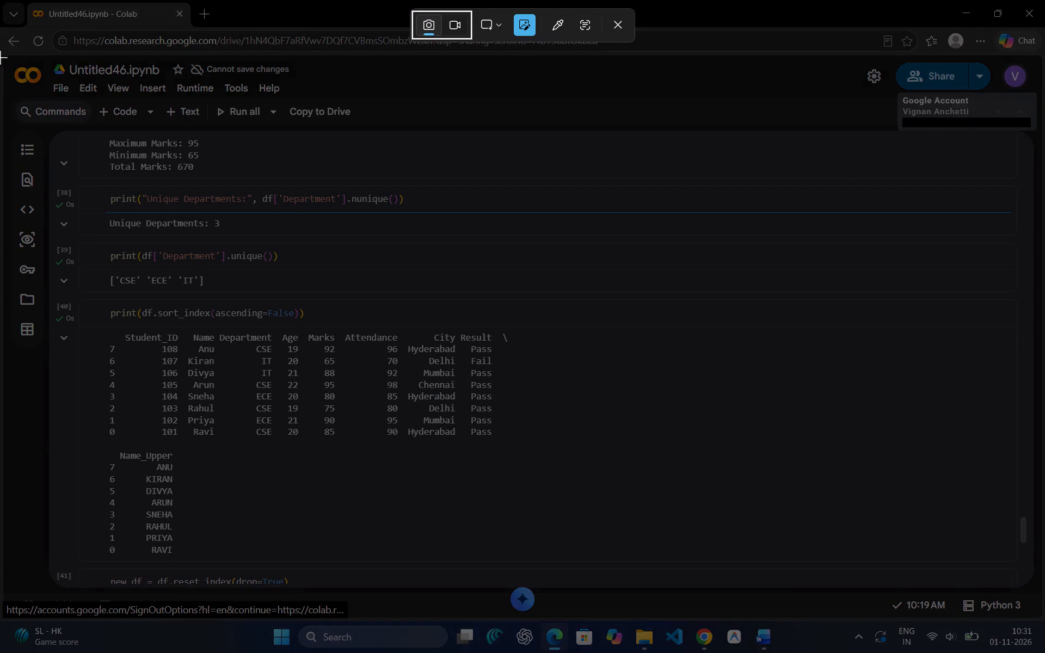
pyautogui.moveTo(0, 52); pyautogui.dragTo(1044, 557)
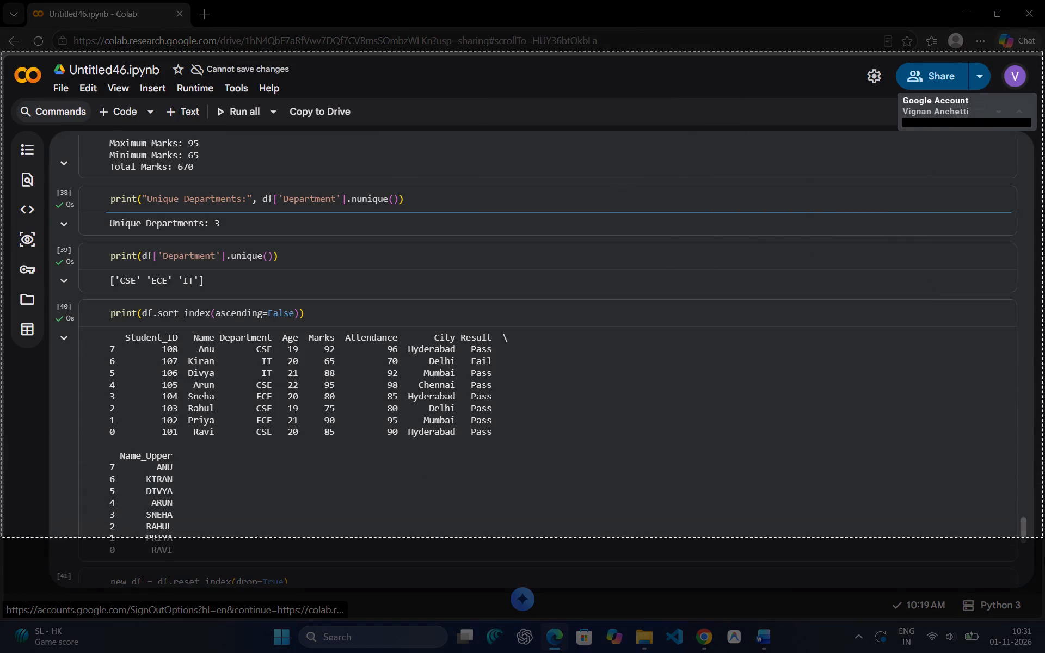
pyautogui.moveTo(1044, 557); pyautogui.dragTo(1044, 608)
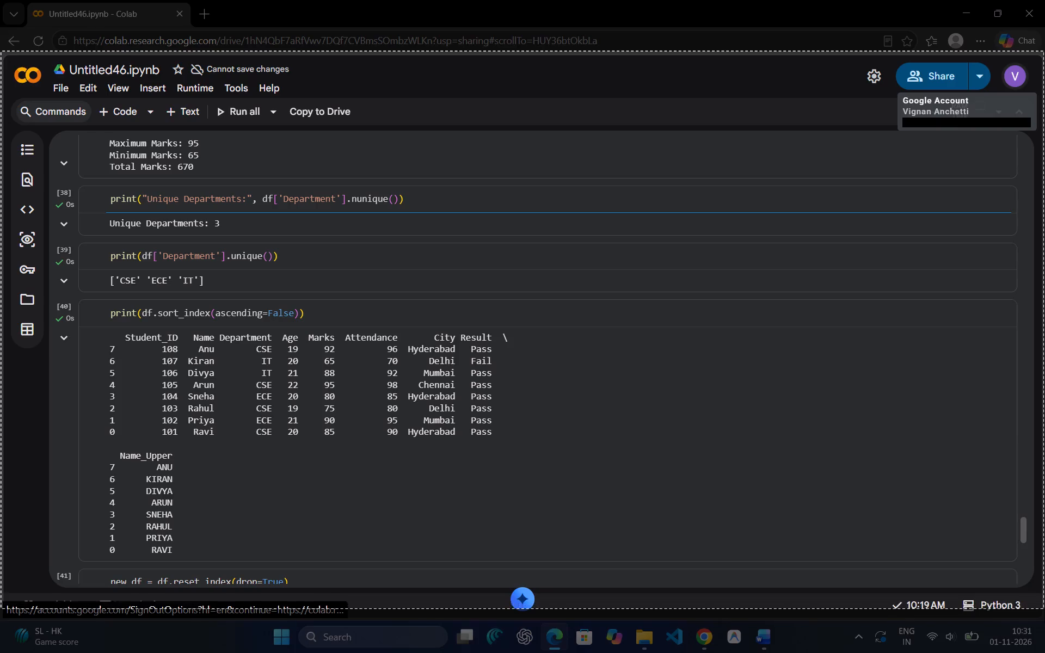
pyautogui.moveTo(1044, 608); pyautogui.dragTo(1044, 614)
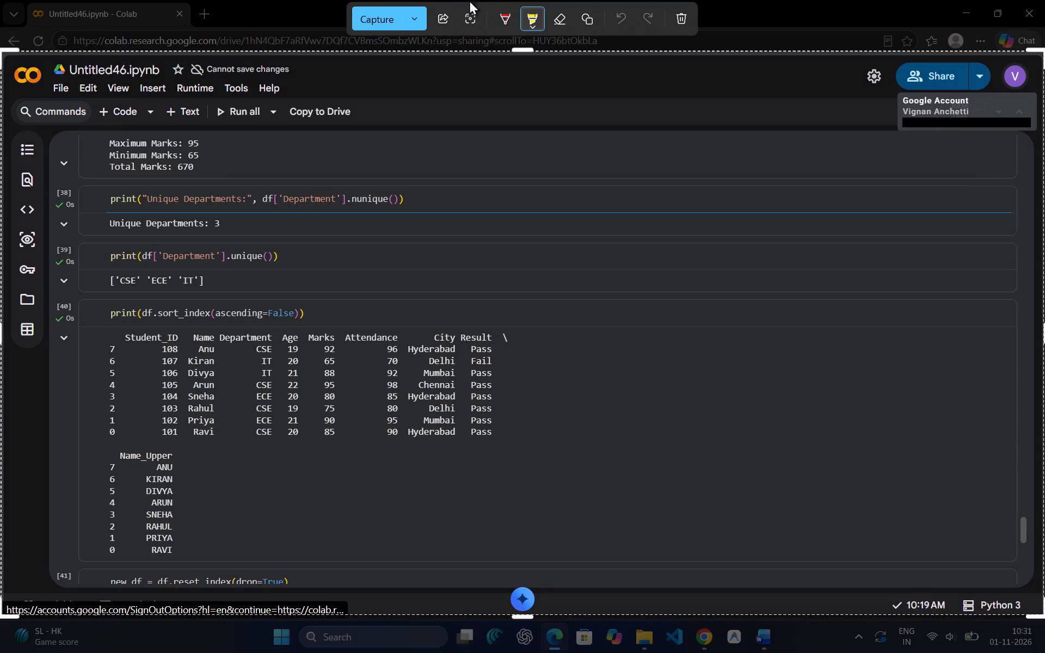
pyautogui.click(358, 11)
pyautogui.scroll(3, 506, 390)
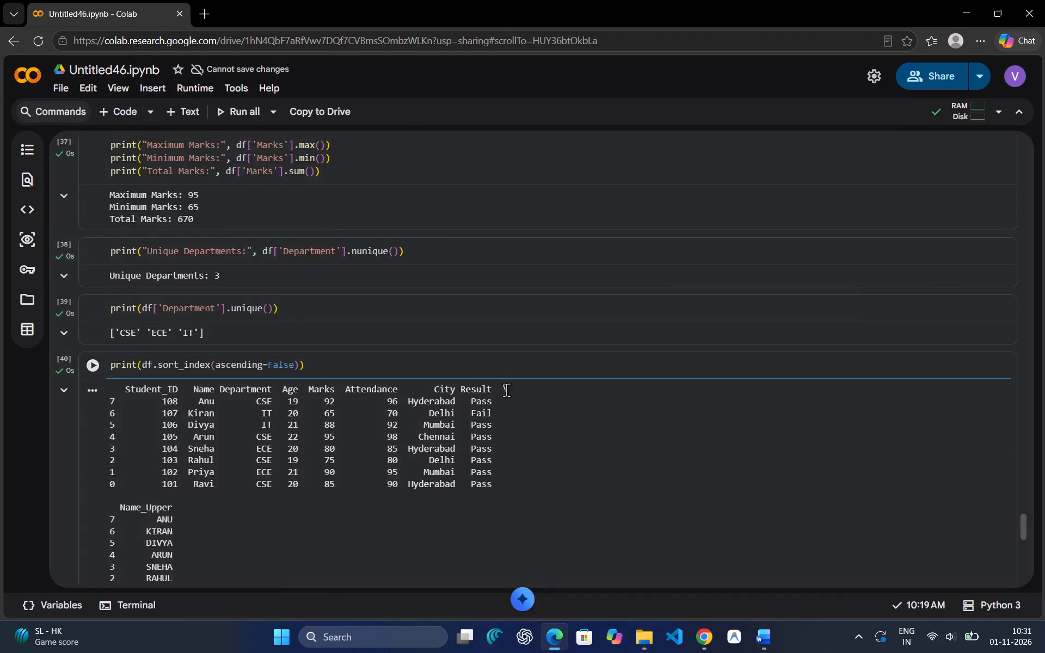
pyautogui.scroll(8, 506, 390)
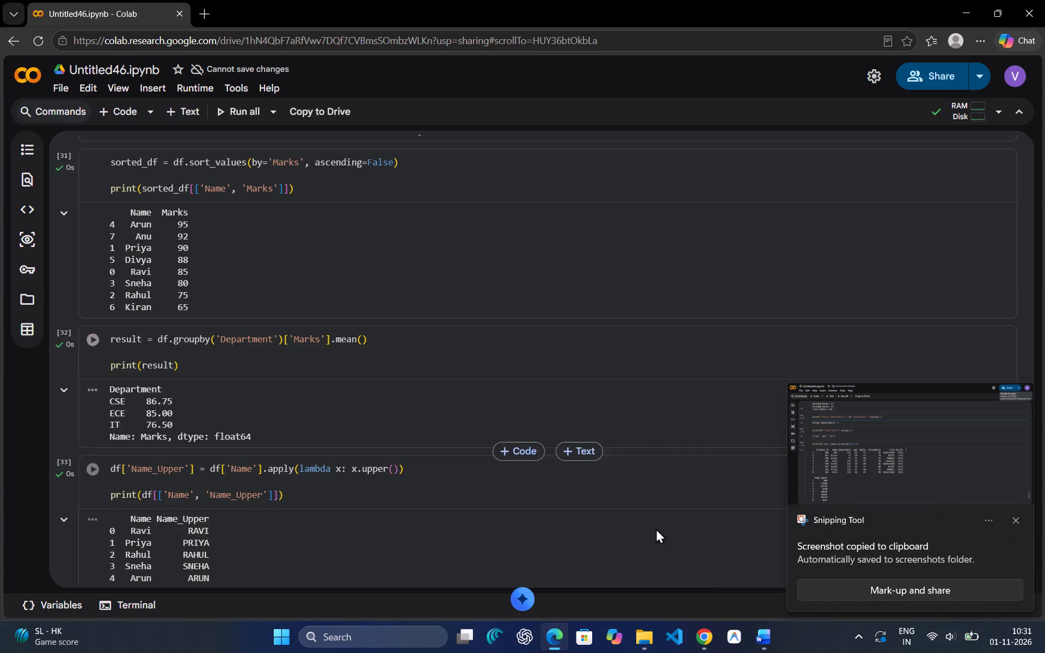
# Switch to the Word report and widen the df.info() and df.describe() screenshot so its left edge lines up with the screenshot below it.
pyautogui.click(758, 629)
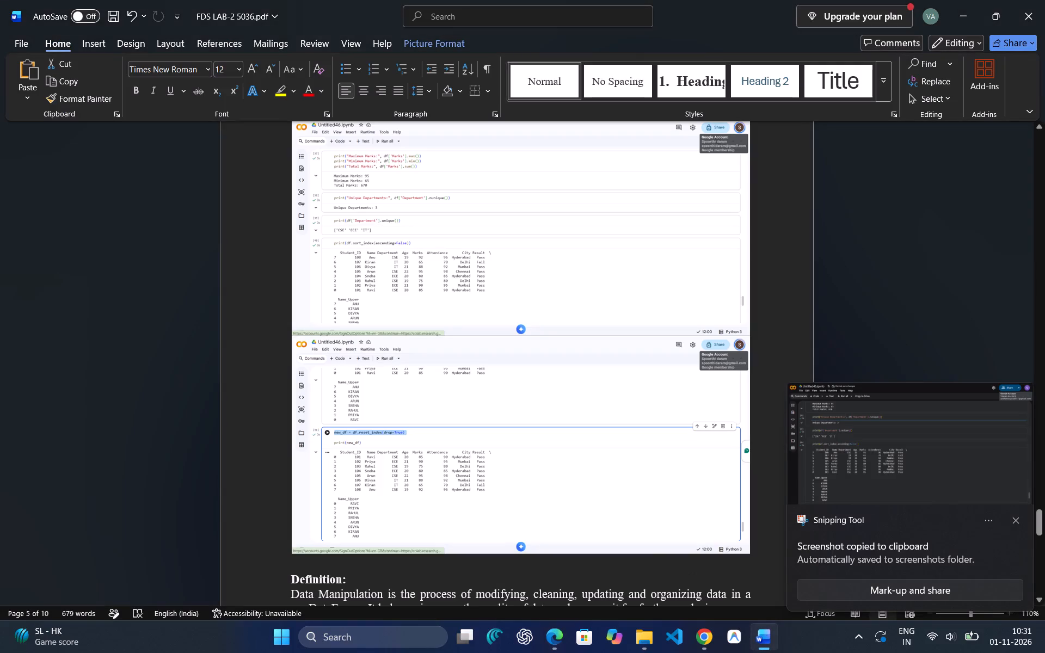
pyautogui.scroll(-19, 519, 384)
pyautogui.scroll(11, 519, 384)
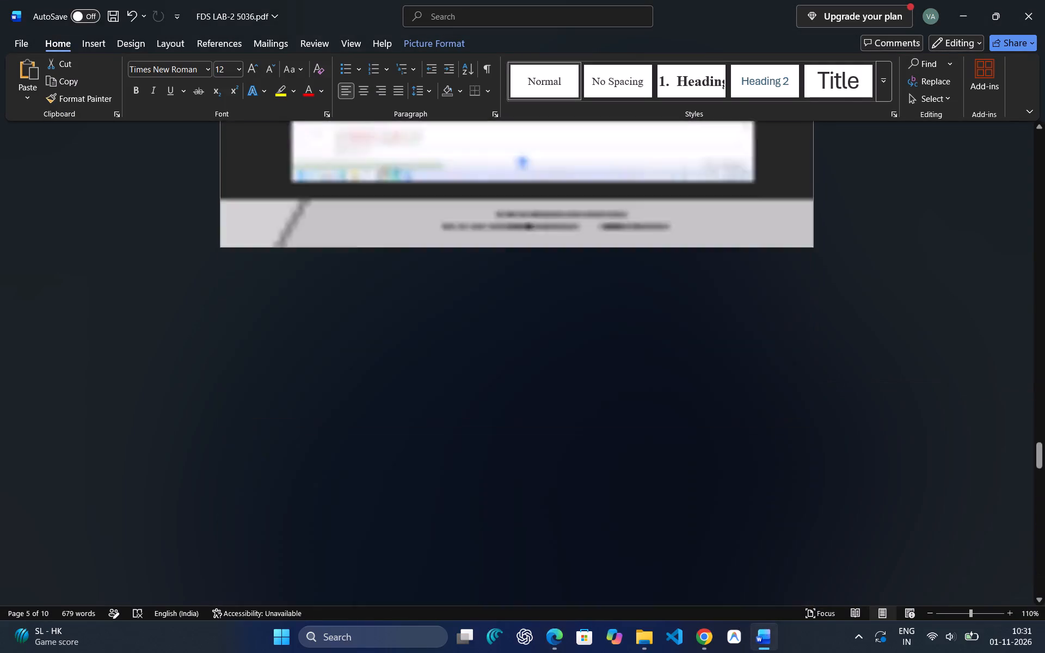
pyautogui.scroll(11, 519, 384)
pyautogui.scroll(-3, 519, 384)
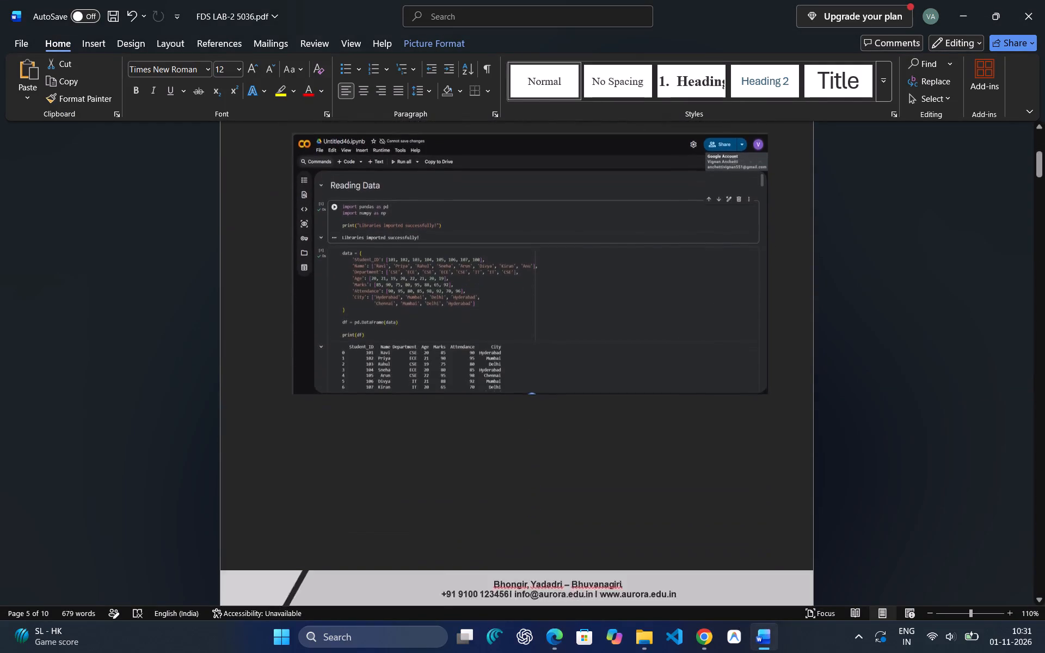
pyautogui.scroll(-3, 519, 384)
pyautogui.scroll(1, 519, 384)
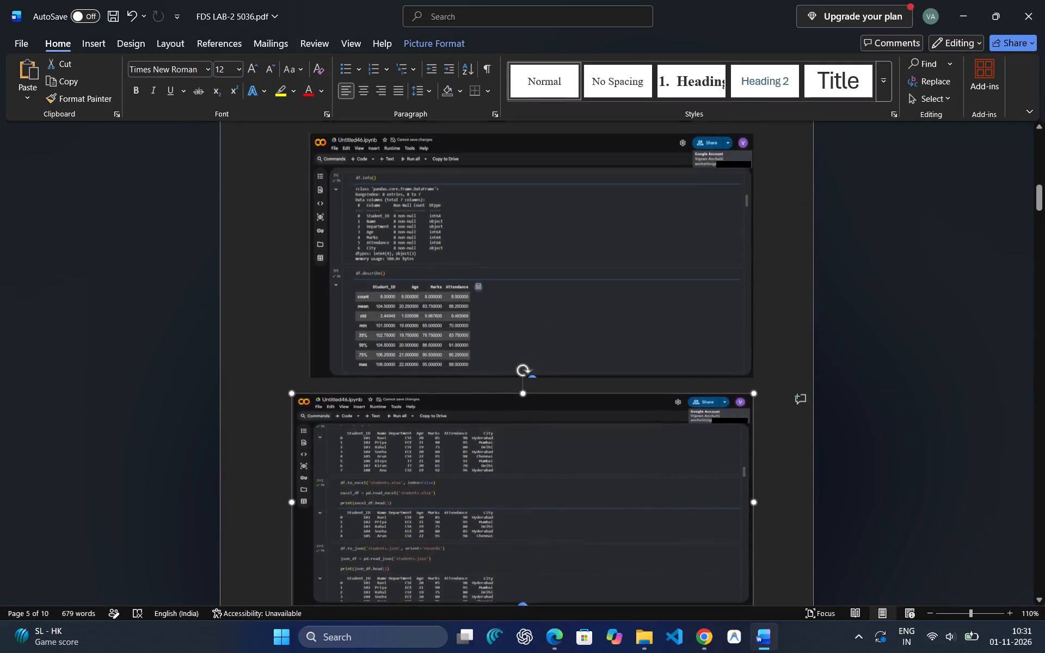
pyautogui.click(478, 301)
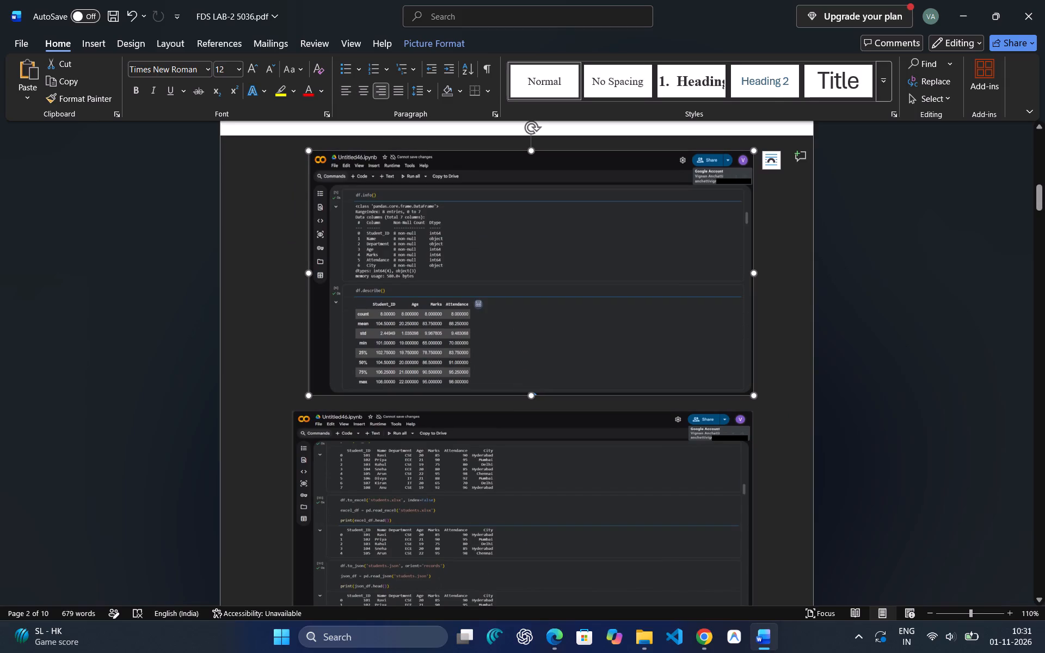
pyautogui.moveTo(308, 273); pyautogui.dragTo(299, 273)
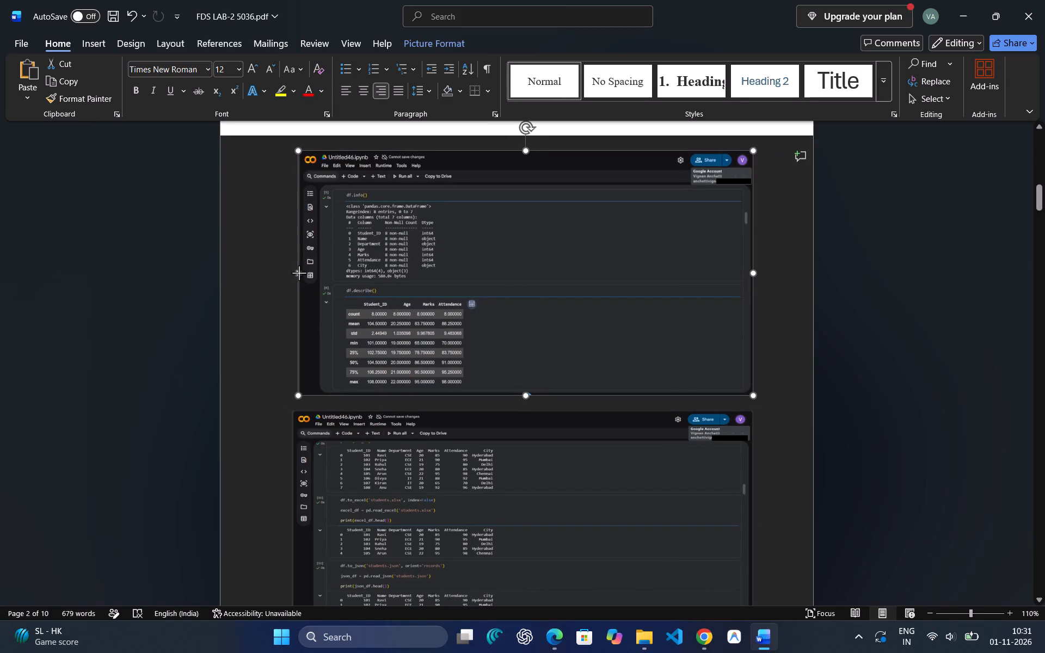
pyautogui.moveTo(299, 273); pyautogui.dragTo(292, 273)
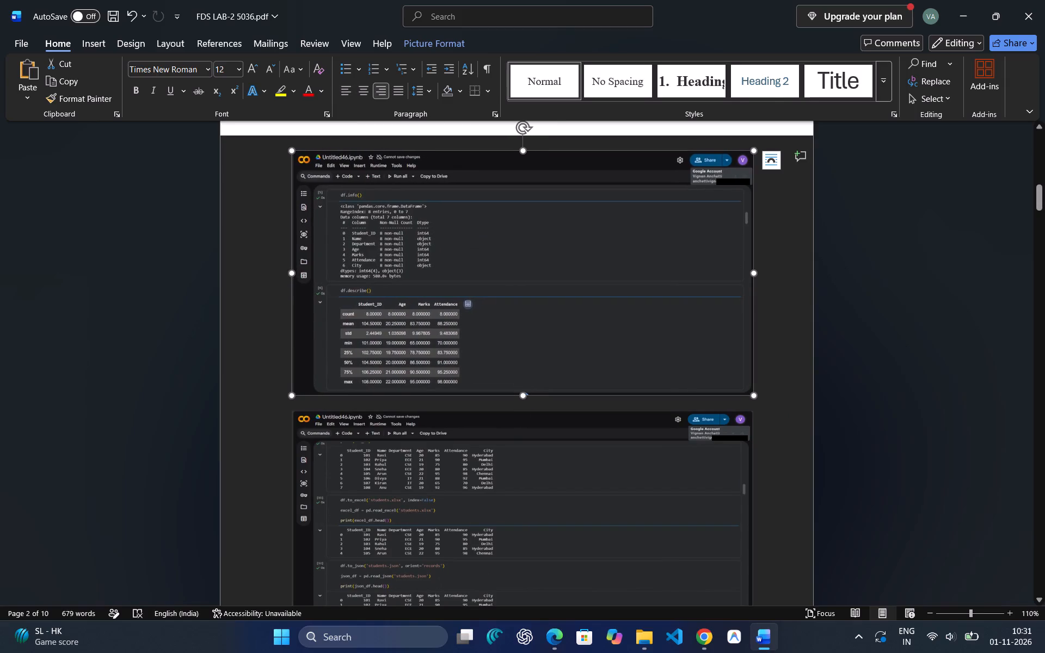
# Replace the first old Selecting and Filtering Data screenshot on page 4 with Screenshot 2026-11-01 102825.png from the device's Gallery.
pyautogui.scroll(-9, 540, 409)
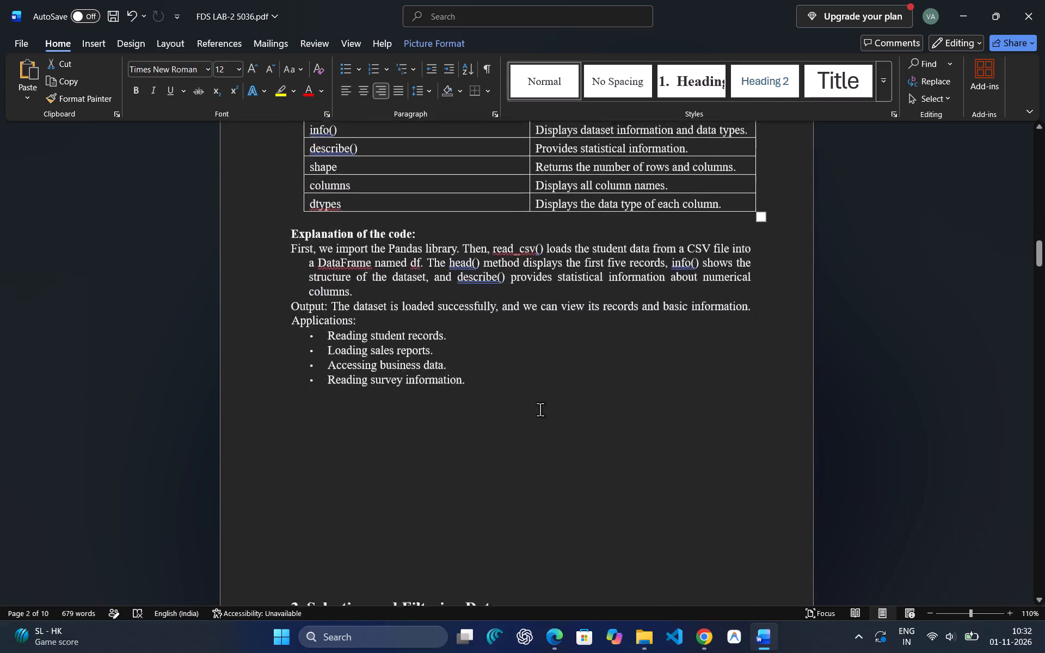
pyautogui.scroll(-2, 540, 409)
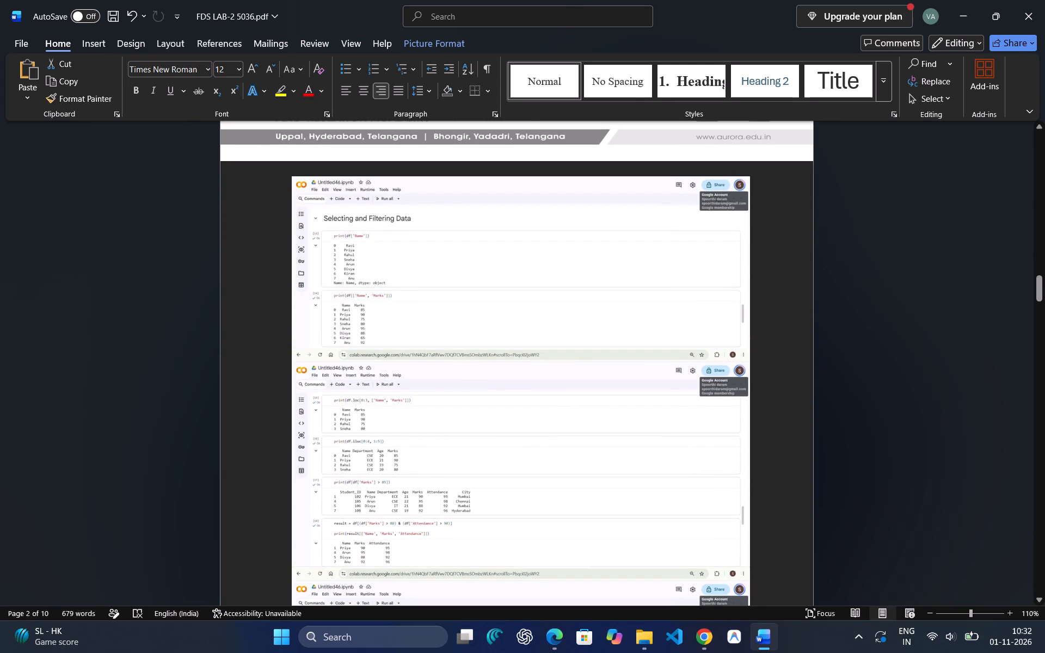
pyautogui.click(432, 272)
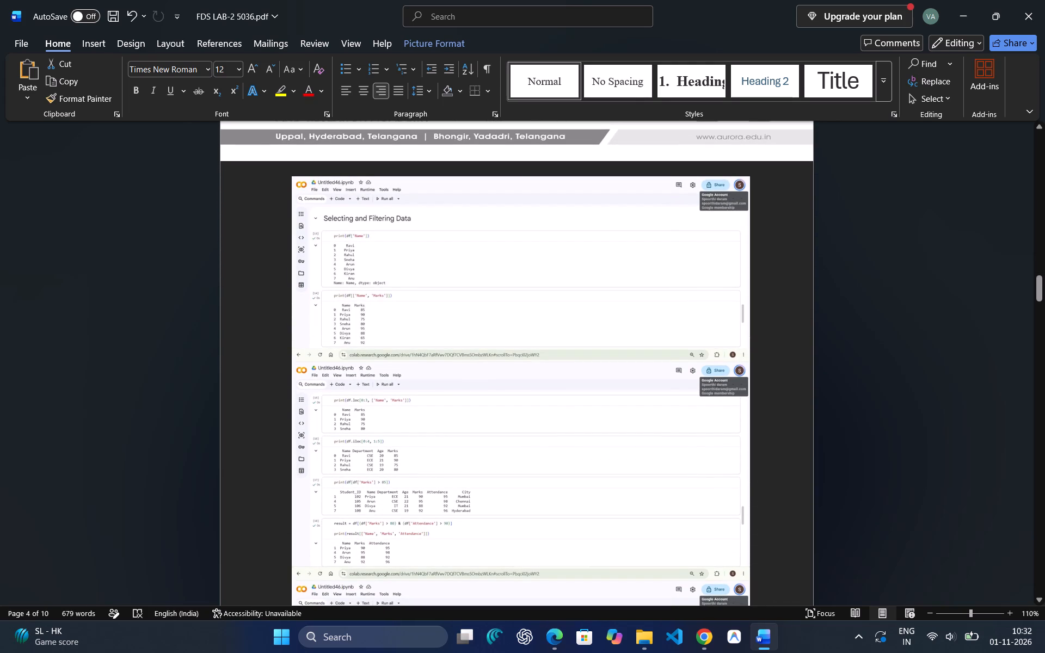
pyautogui.click(432, 272)
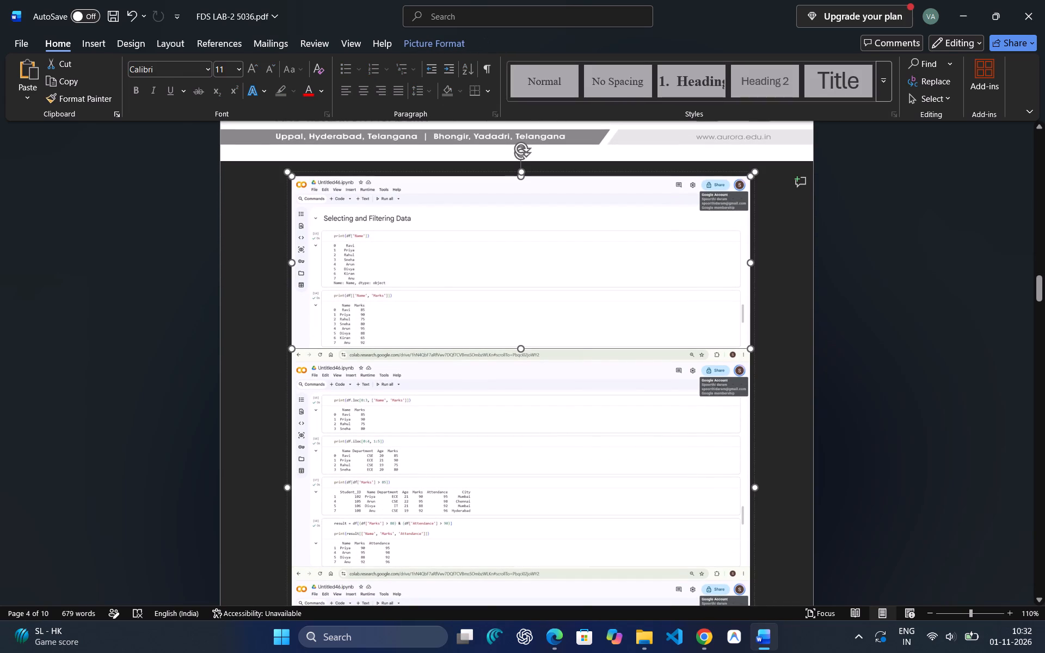
pyautogui.rightClick(432, 272)
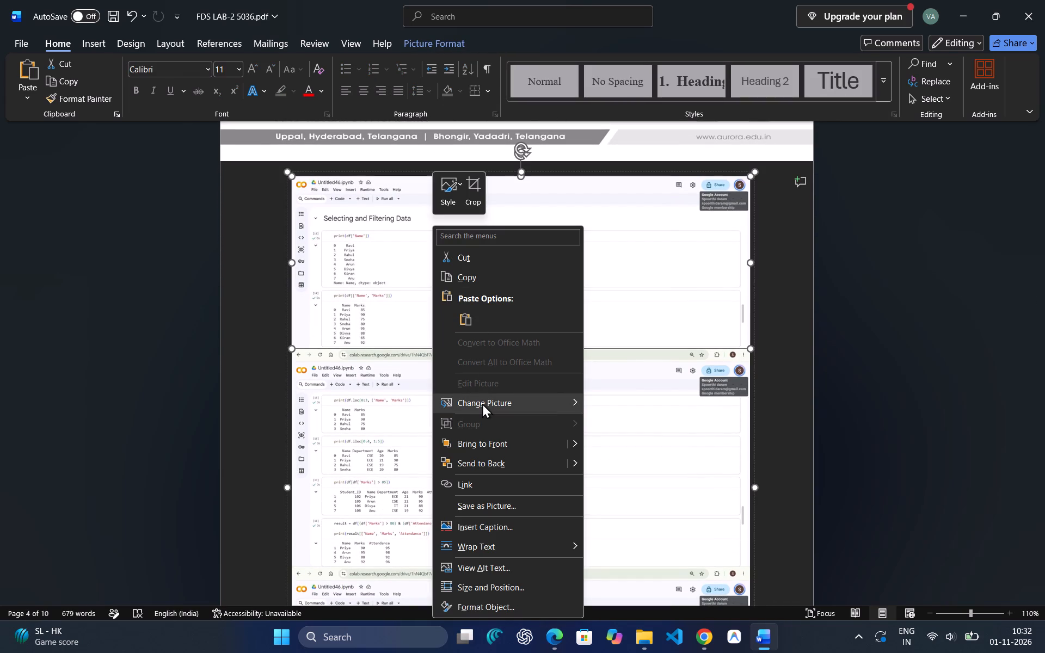
pyautogui.click(482, 404)
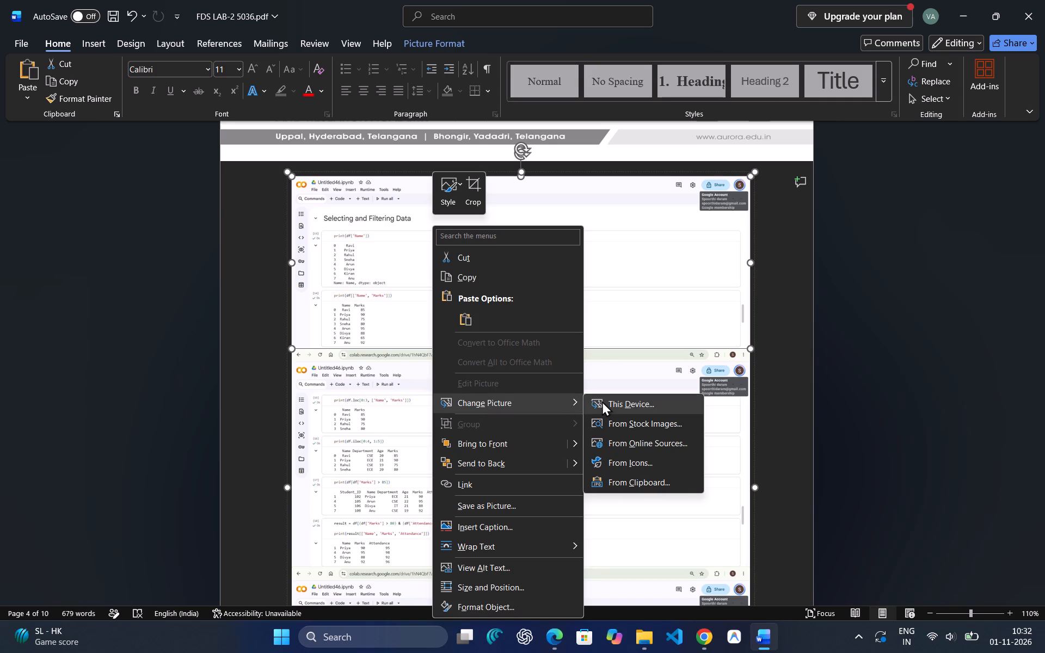
pyautogui.click(602, 401)
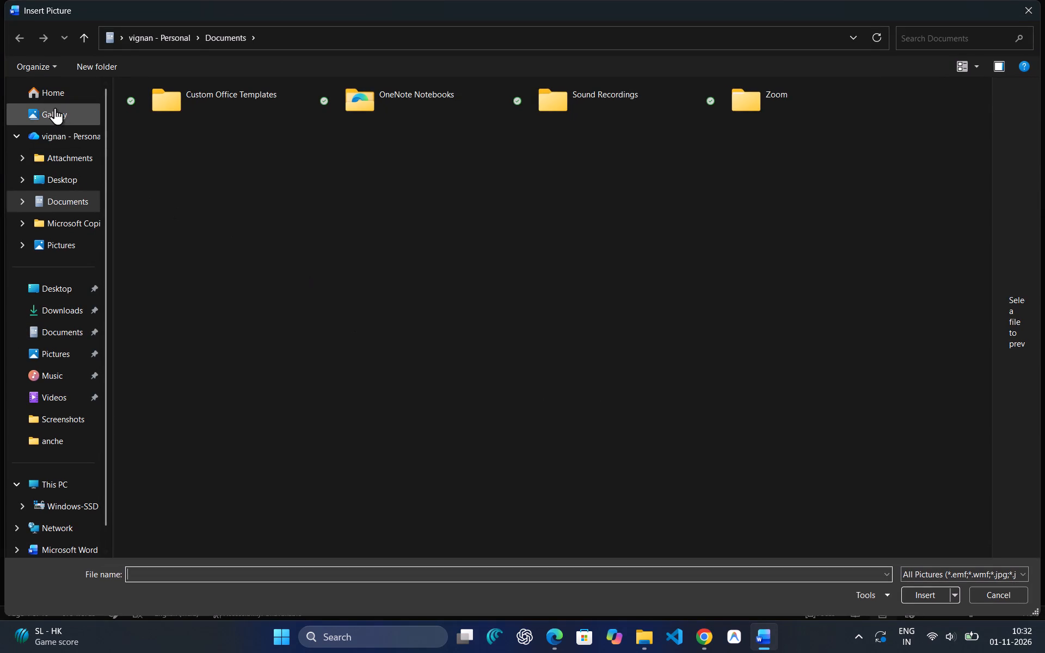
pyautogui.doubleClick(55, 106)
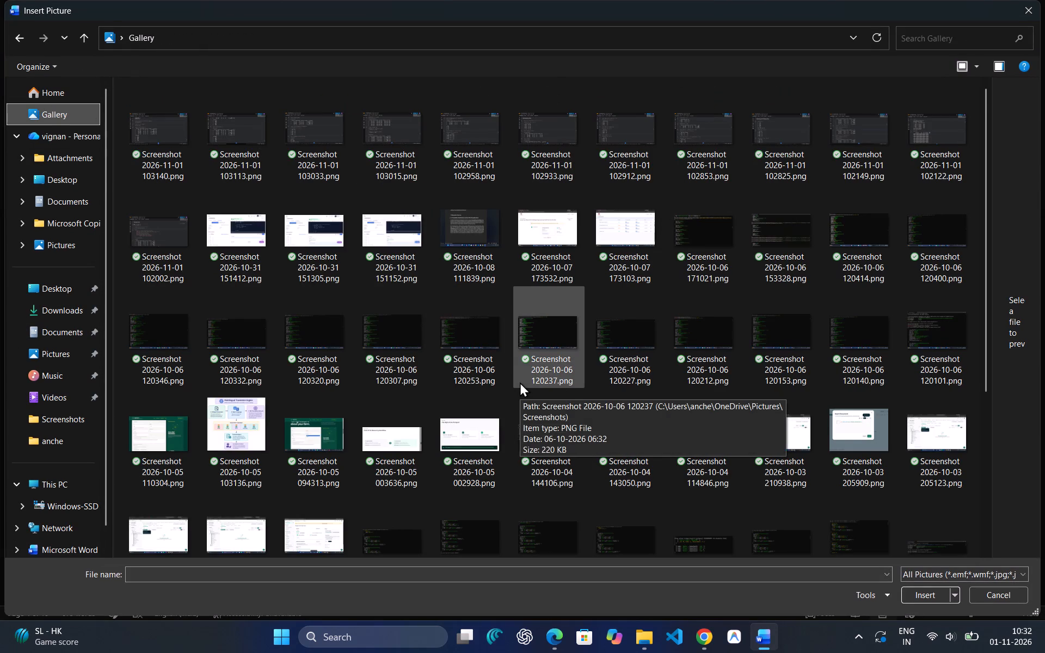
pyautogui.keyDown('ctrl'); pyautogui.scroll(7, 570, 381); pyautogui.keyUp('ctrl')
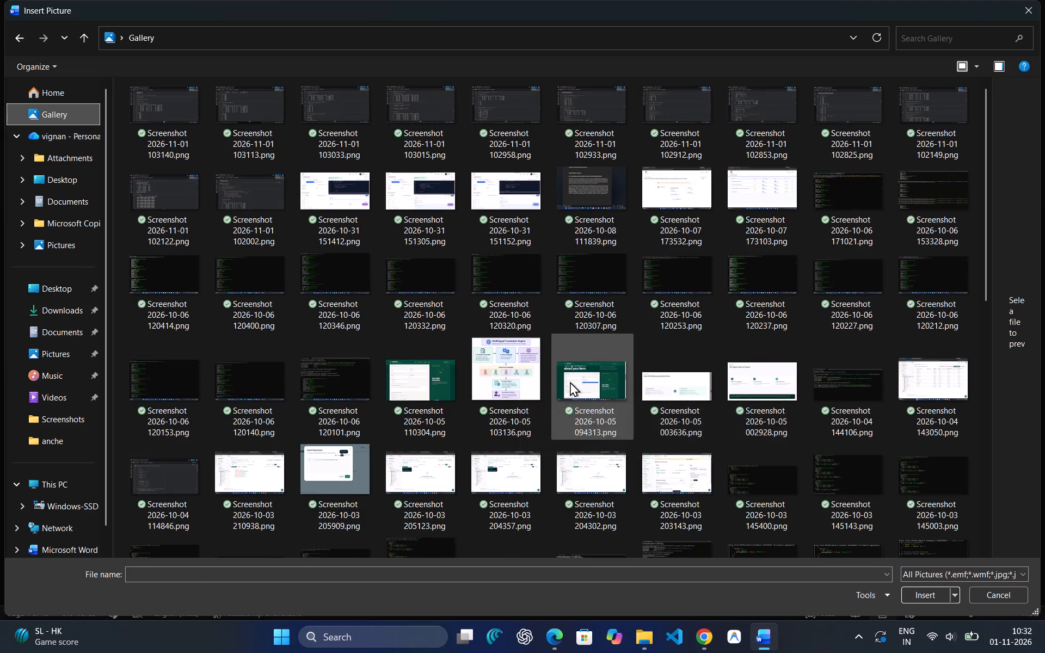
pyautogui.keyDown('ctrl'); pyautogui.scroll(11, 570, 381); pyautogui.keyUp('ctrl')
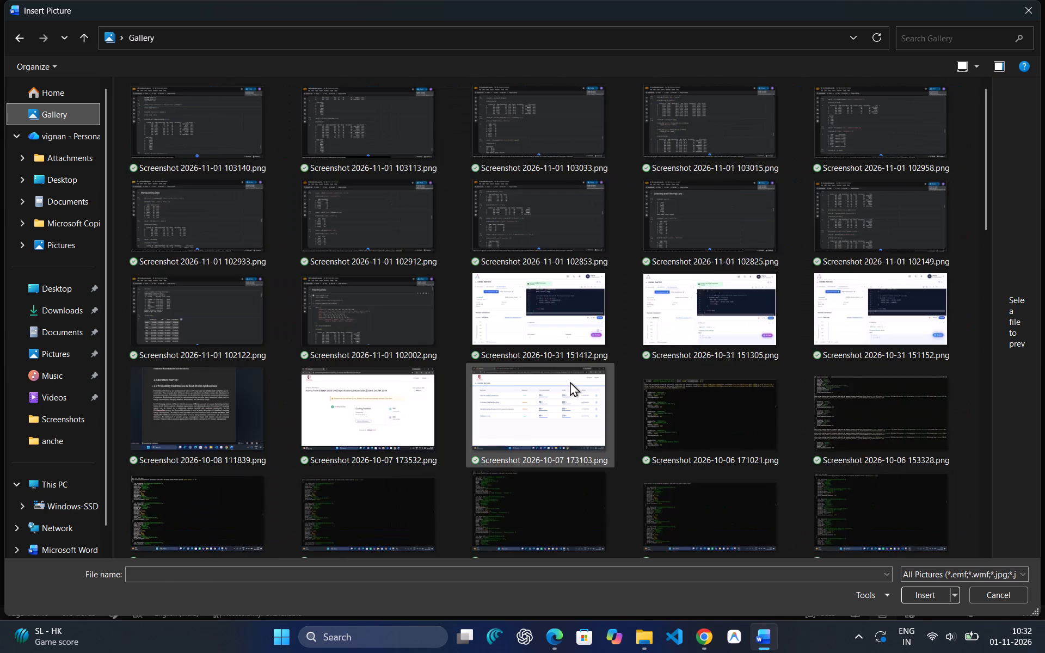
pyautogui.keyDown('ctrl'); pyautogui.scroll(15, 570, 381); pyautogui.keyUp('ctrl')
pyautogui.click(705, 218)
pyautogui.doubleClick(705, 218)
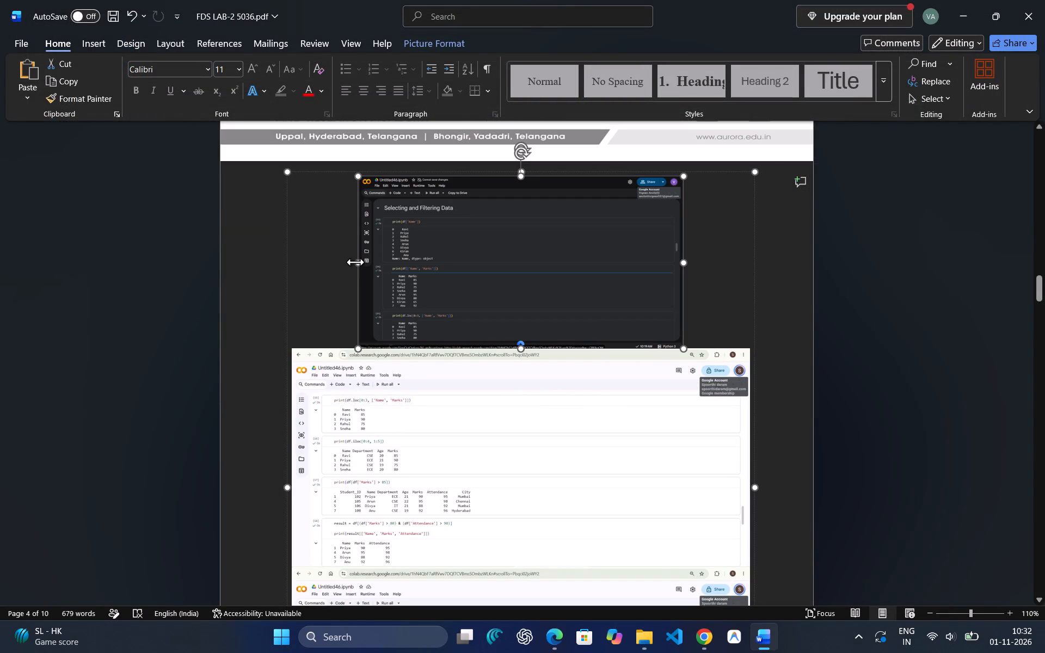
# Widen the new Selecting and Filtering Data screenshot on both sides to about the width of the screenshot below it.
pyautogui.moveTo(355, 262); pyautogui.dragTo(288, 267)
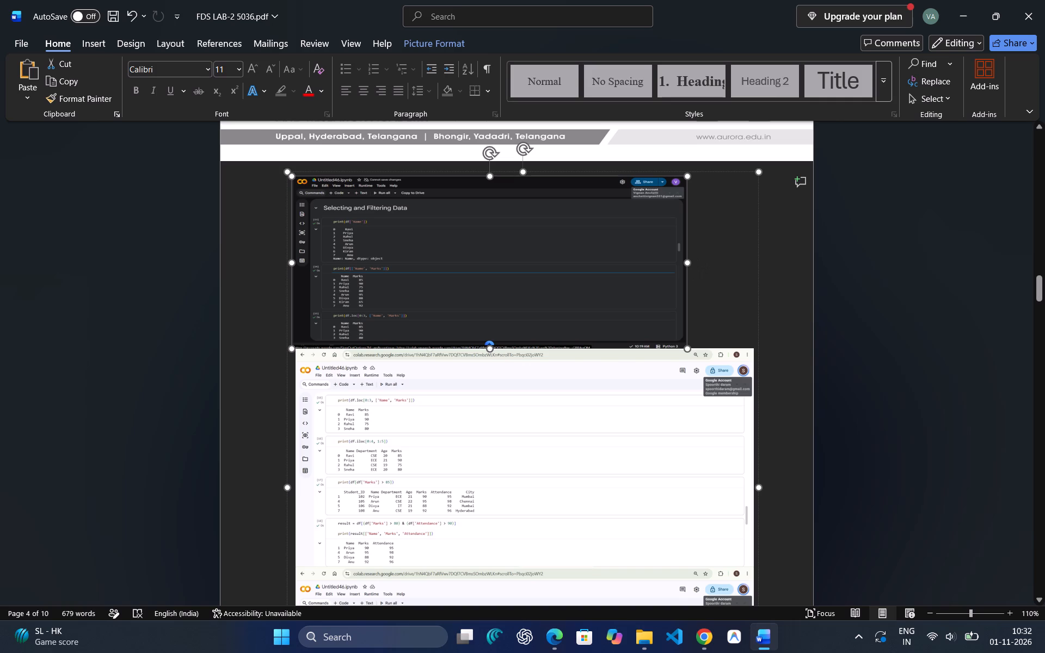
pyautogui.moveTo(687, 266); pyautogui.dragTo(721, 264)
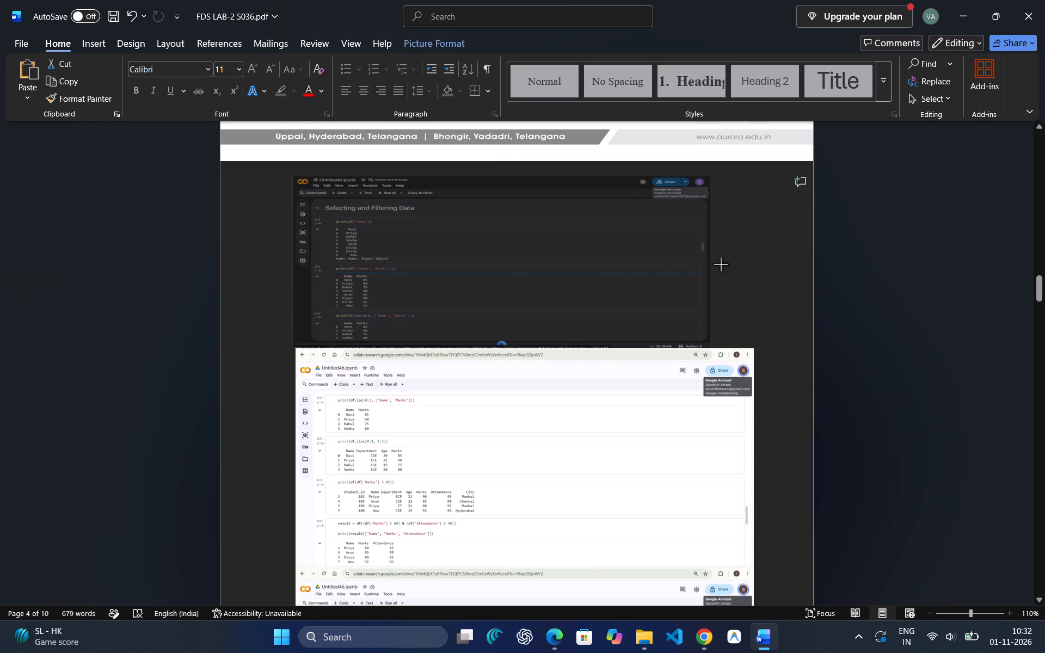
pyautogui.moveTo(721, 264); pyautogui.dragTo(757, 262)
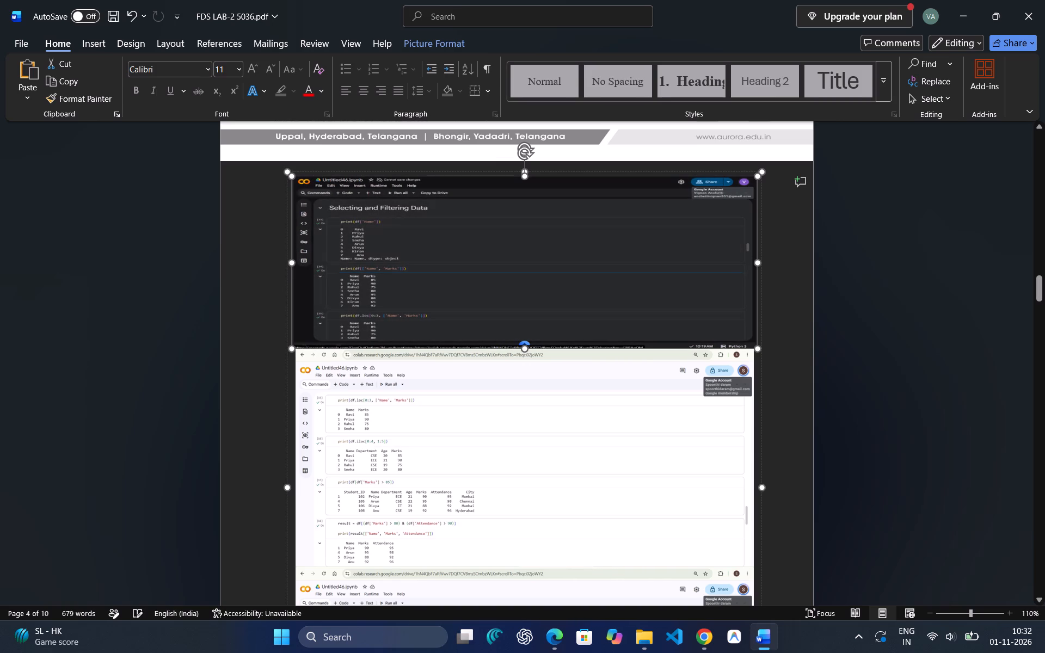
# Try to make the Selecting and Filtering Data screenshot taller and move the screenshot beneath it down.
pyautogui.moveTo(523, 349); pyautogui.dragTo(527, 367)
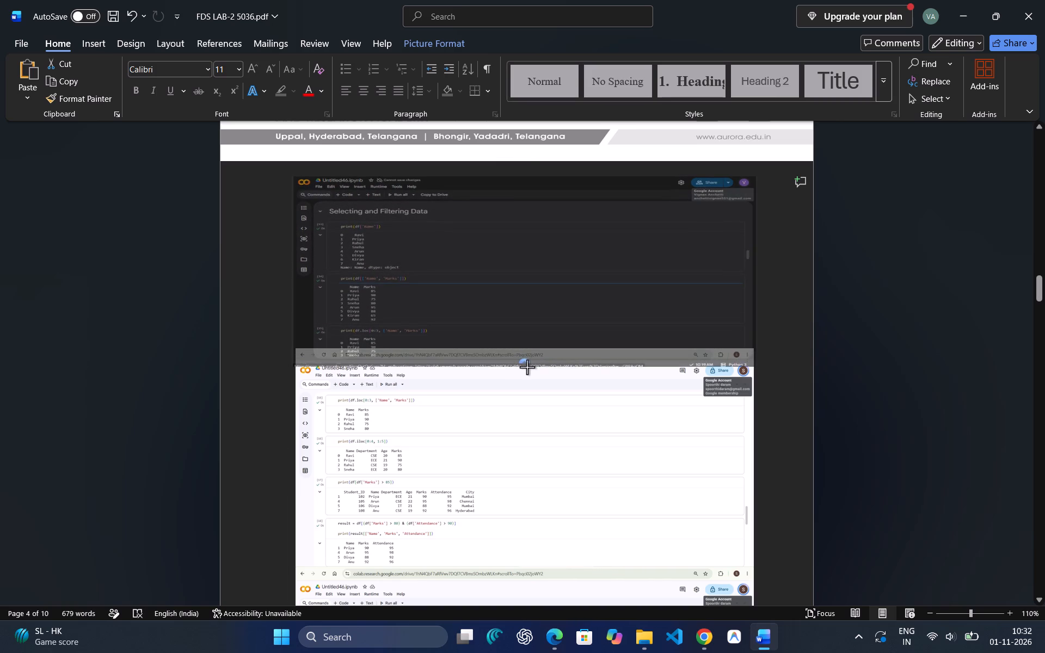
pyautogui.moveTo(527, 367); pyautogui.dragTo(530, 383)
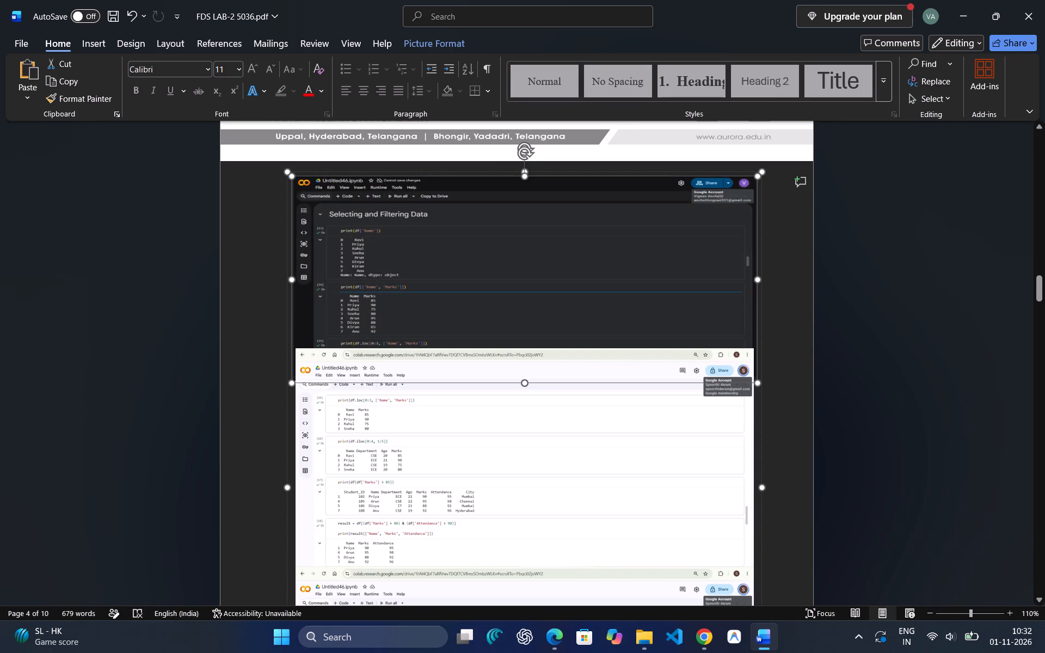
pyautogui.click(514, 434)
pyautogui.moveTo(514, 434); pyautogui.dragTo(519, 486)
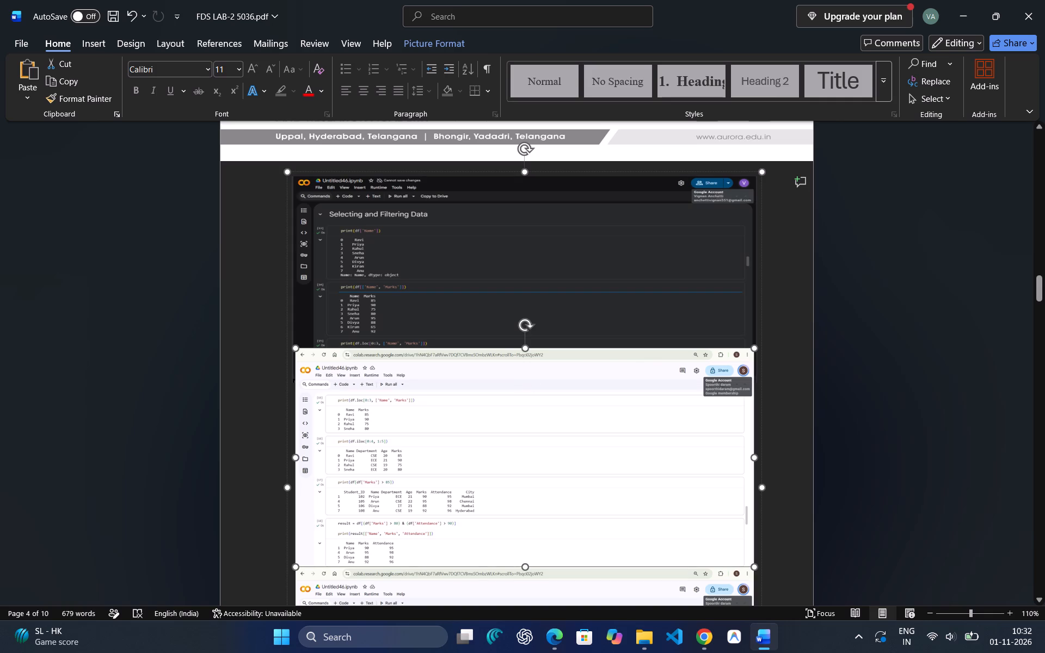
# Shorten the Selecting and Filtering Data screenshot from its lower left corner until it ends just above the next screenshot, making it slightly wider.
pyautogui.click(622, 207)
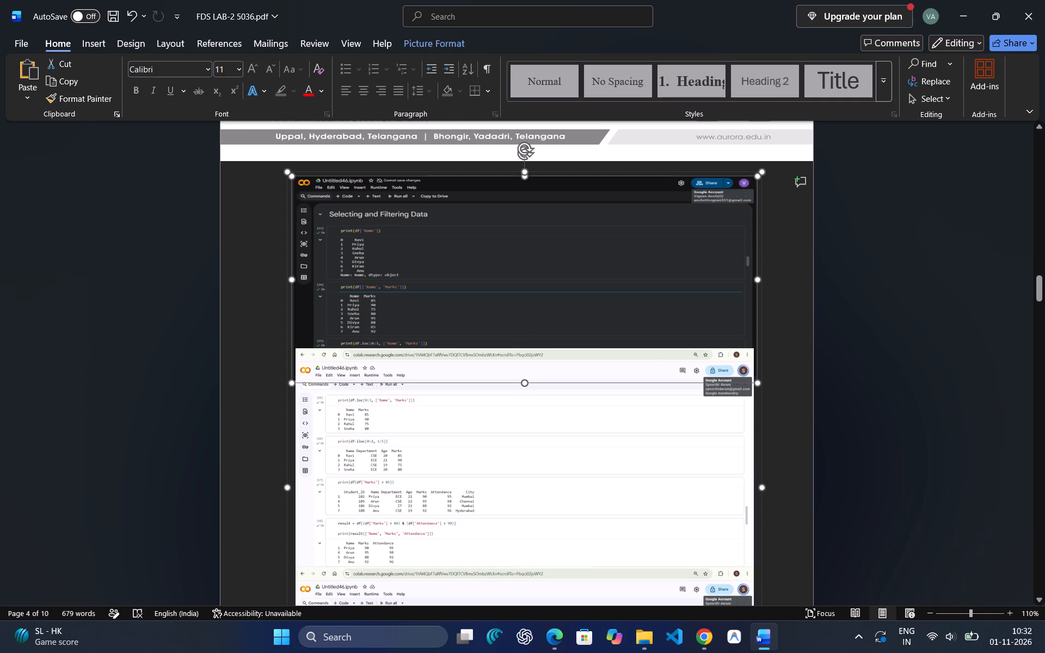
pyautogui.moveTo(293, 382); pyautogui.dragTo(296, 363)
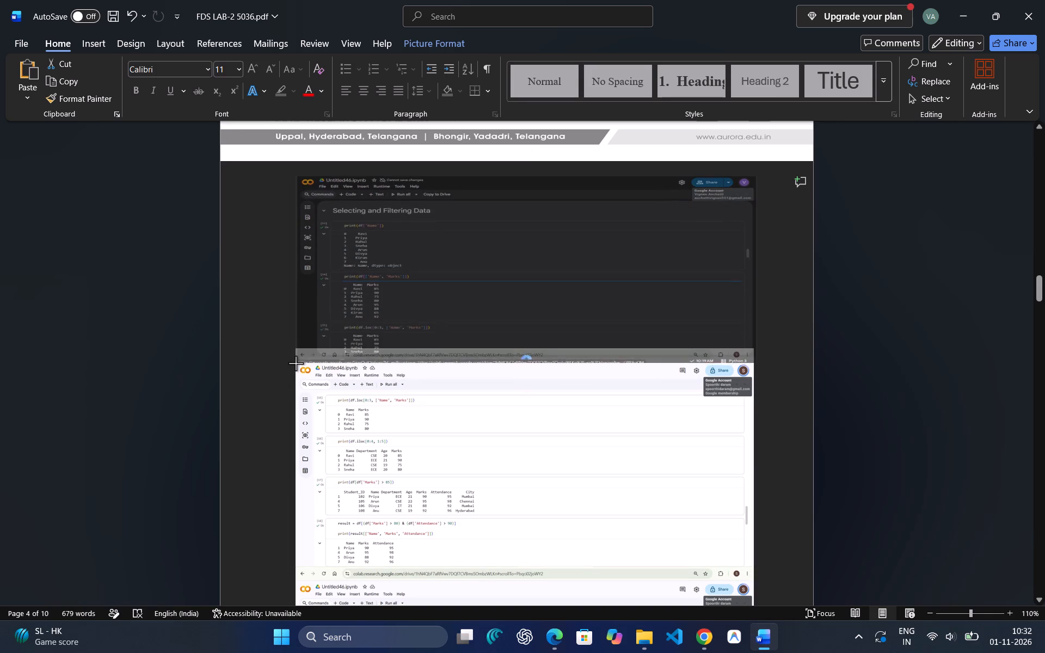
pyautogui.moveTo(296, 363); pyautogui.dragTo(285, 347)
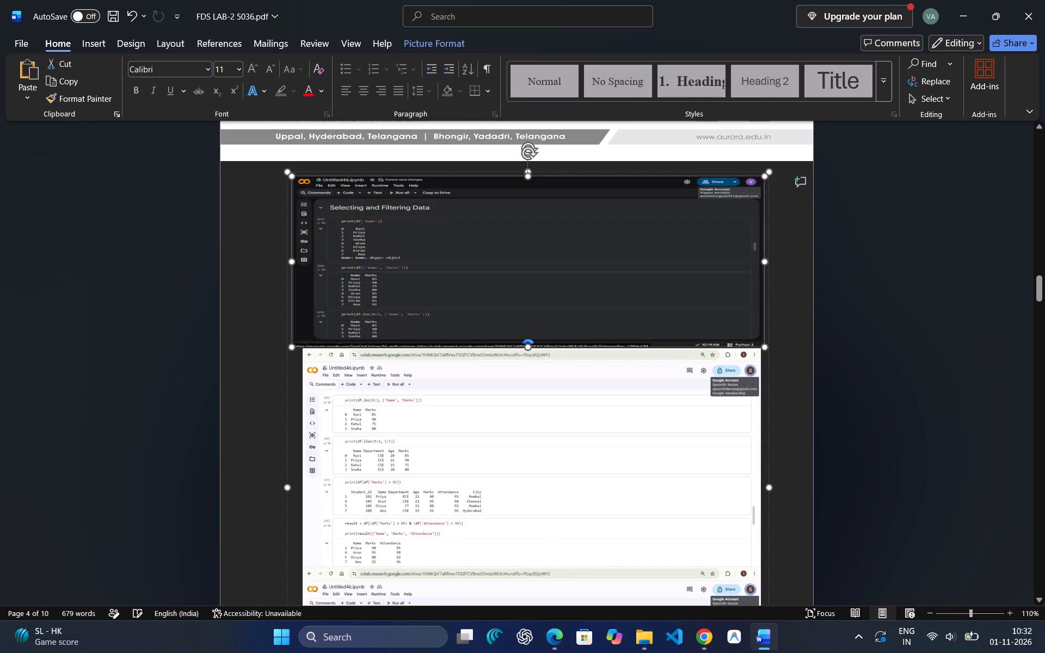
# Replace the second old screenshot on page 4, with the loc, iloc and Marks filters, with Screenshot 2026-11-01 102853.png from the Gallery.
pyautogui.click(478, 434)
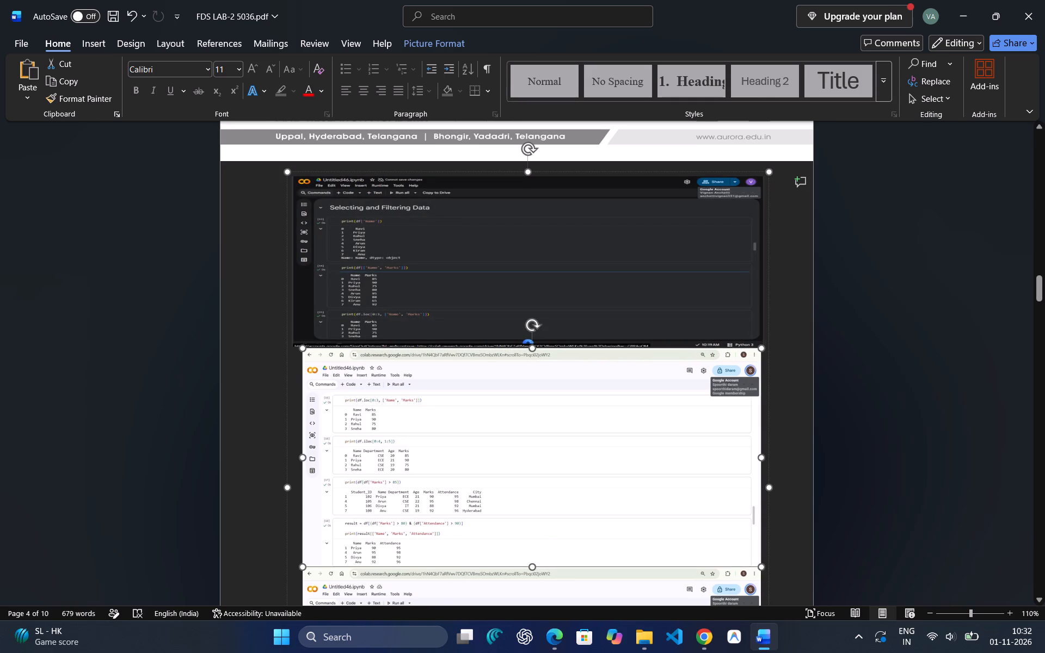
pyautogui.click(478, 434)
pyautogui.click(478, 434)
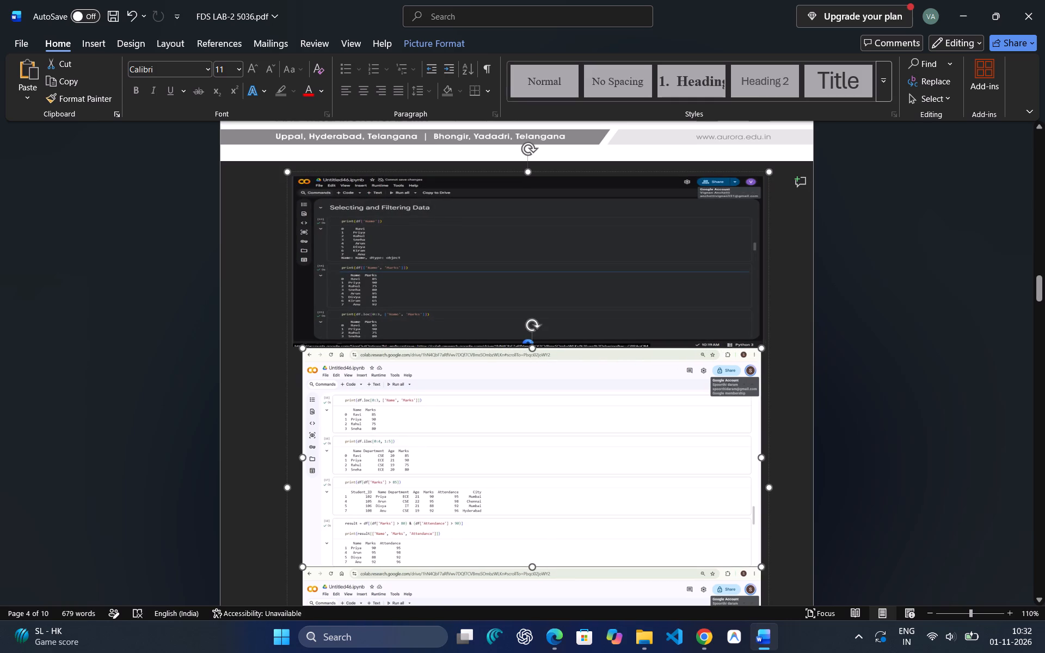
pyautogui.rightClick(478, 434)
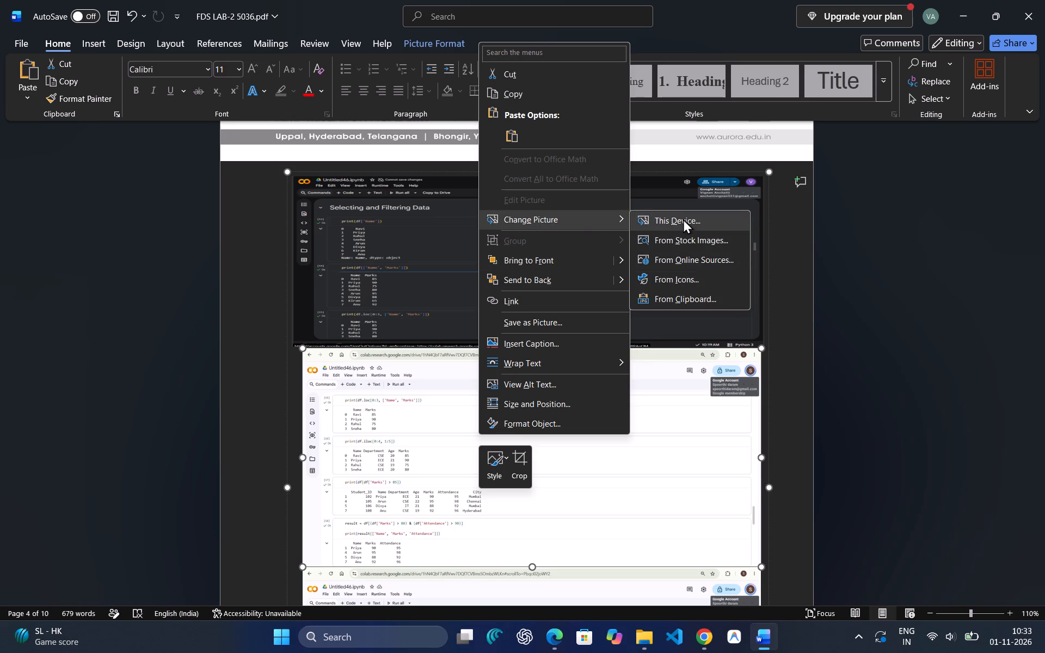
pyautogui.click(683, 219)
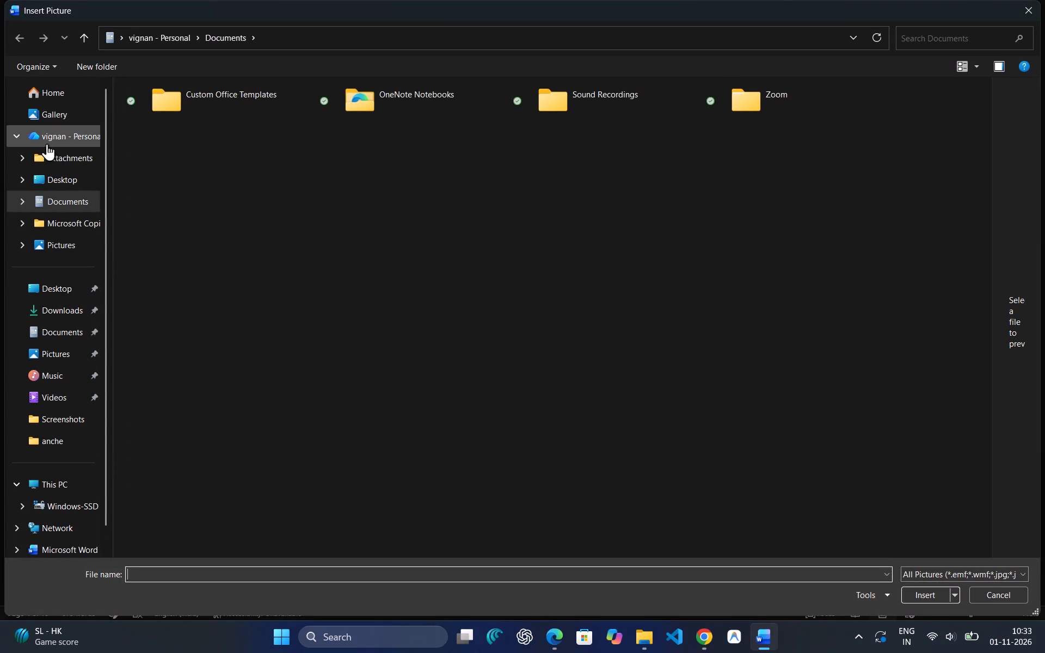
pyautogui.doubleClick(65, 106)
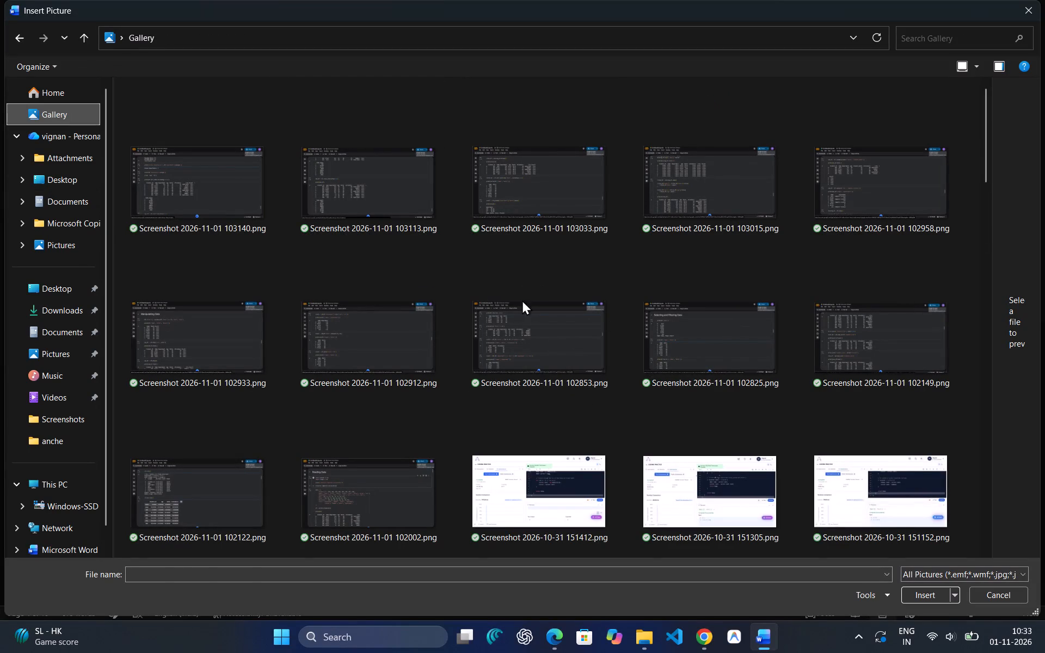
pyautogui.doubleClick(522, 321)
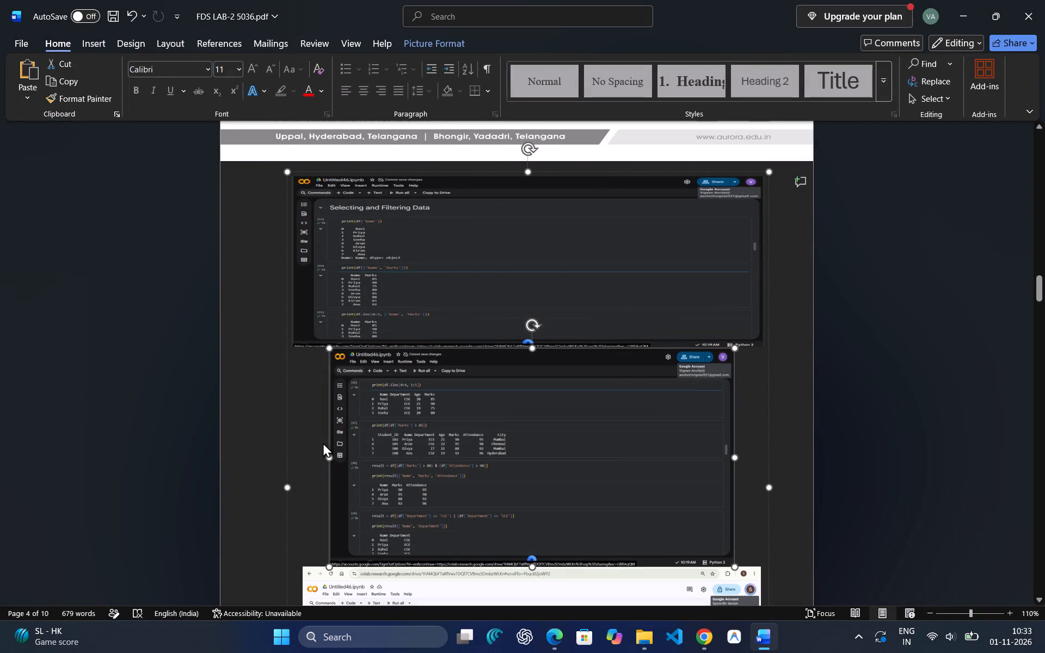
# Widen the second screenshot on page 4 on both sides to about the width of the screenshot above it.
pyautogui.moveTo(328, 459); pyautogui.dragTo(295, 464)
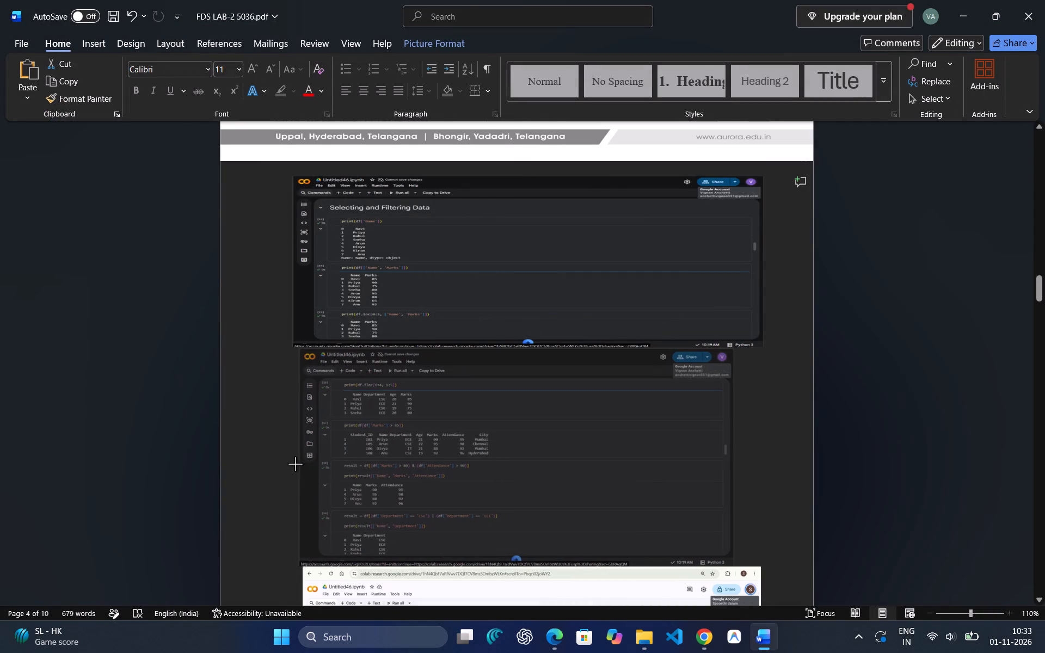
pyautogui.moveTo(295, 464); pyautogui.dragTo(287, 465)
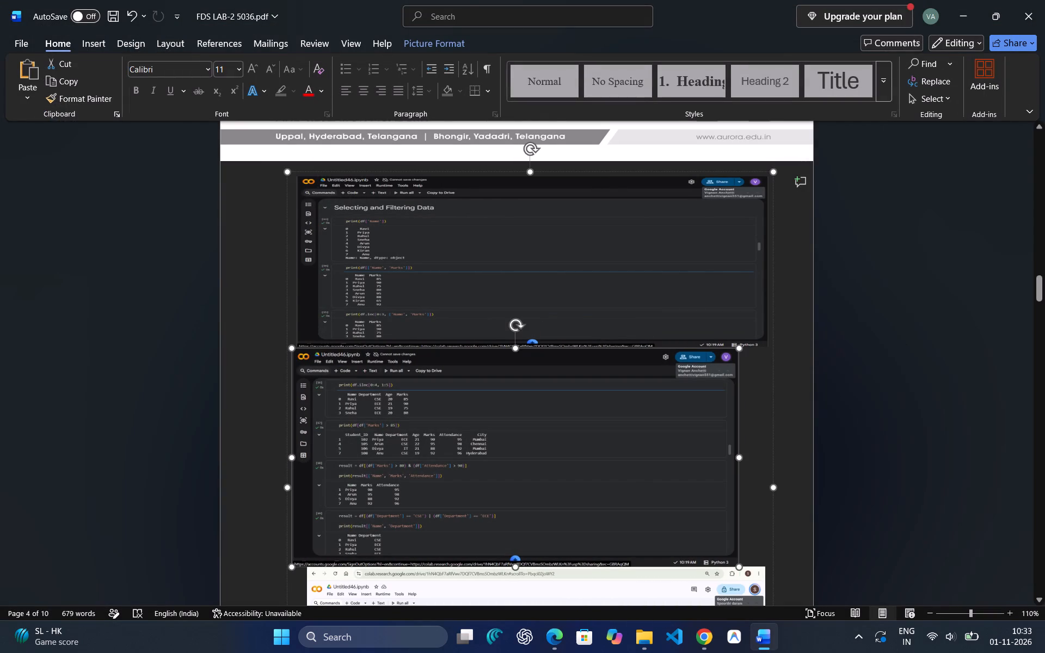
pyautogui.moveTo(740, 459); pyautogui.dragTo(769, 462)
# Extend the left edge of the Selecting and Filtering Data screenshot slightly outward to the drawing area's left side.
pyautogui.click(321, 266)
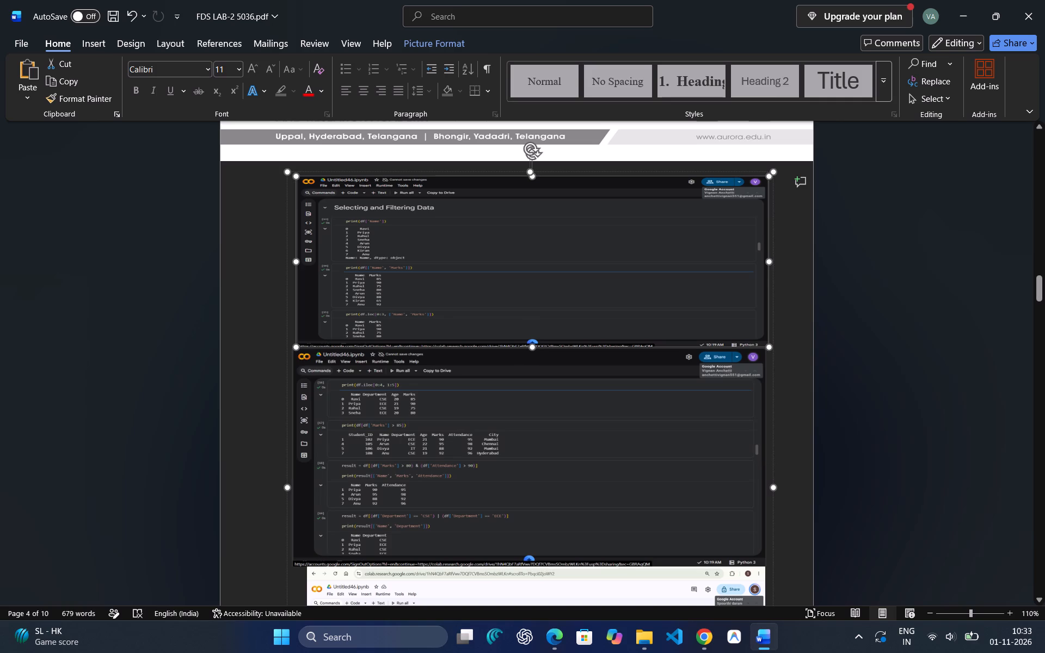
pyautogui.moveTo(296, 261); pyautogui.dragTo(288, 257)
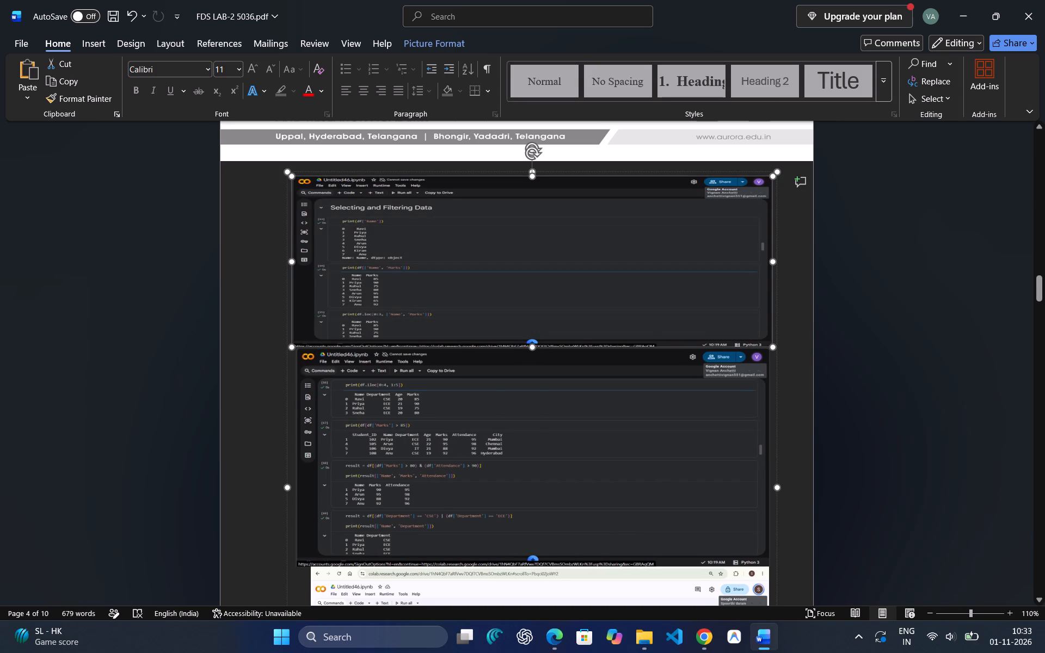
# Replace the old screenshot at the bottom of page 4 with Screenshot 2026-11-01 102912.png from the Gallery.
pyautogui.scroll(-1, 446, 367)
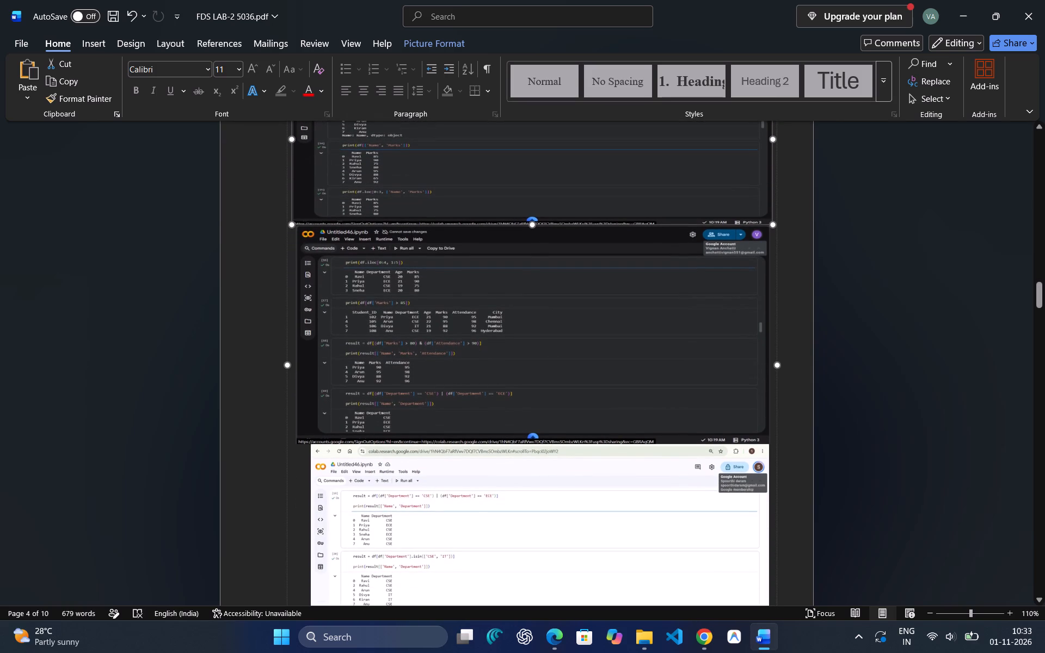
pyautogui.scroll(-1, 446, 367)
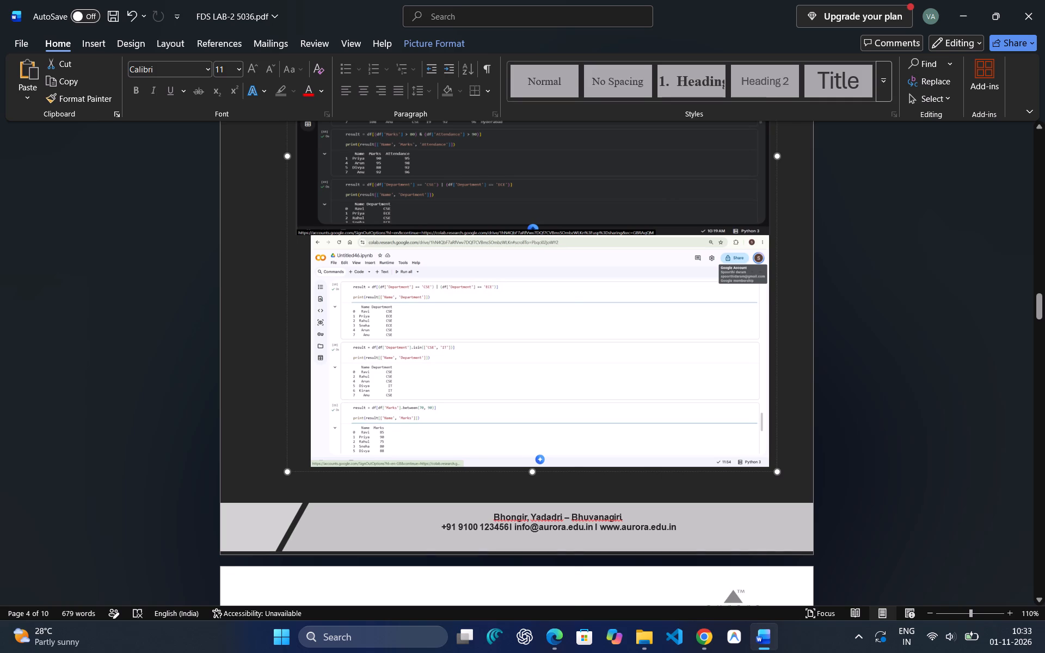
pyautogui.rightClick(422, 350)
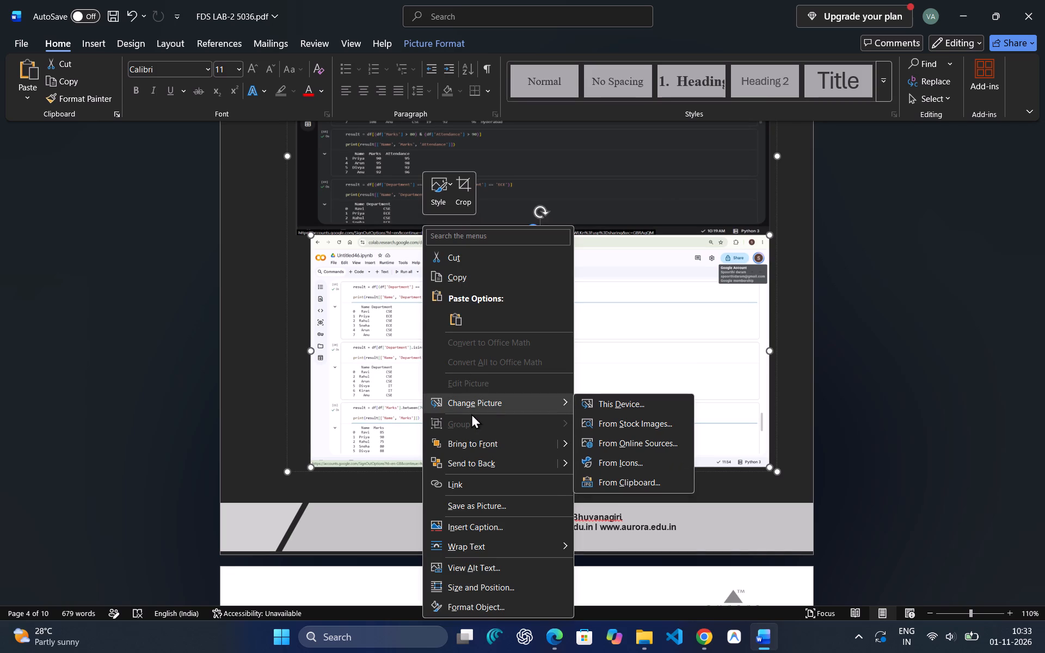
pyautogui.click(612, 400)
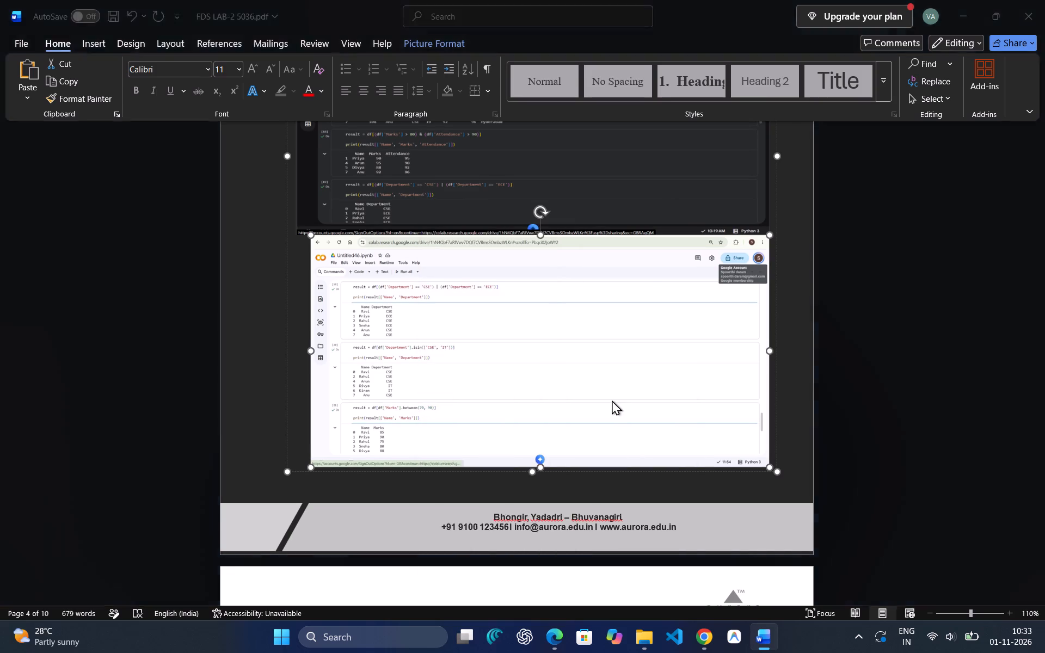
pyautogui.doubleClick(80, 110)
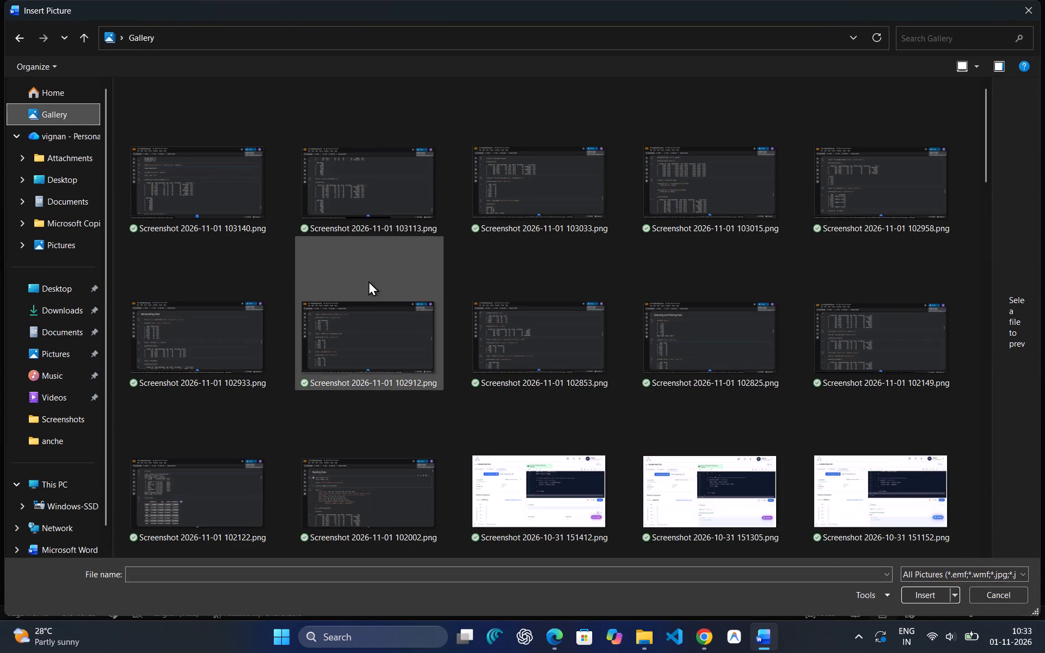
pyautogui.doubleClick(339, 338)
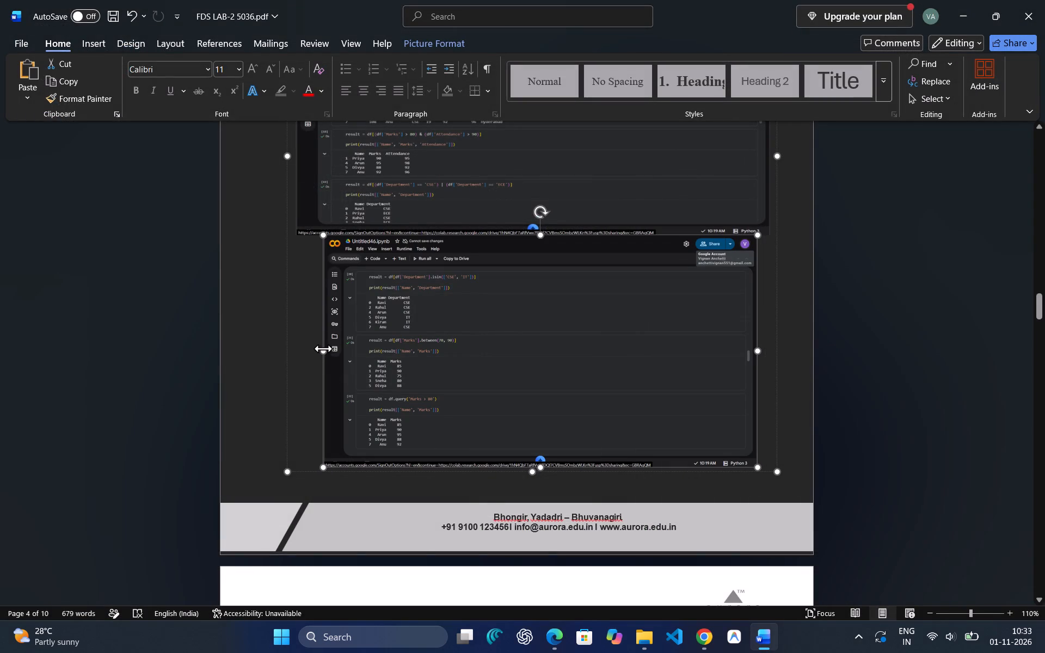
# Widen the new bottom screenshot on page 4 on both sides to about the width of the screenshot above it.
pyautogui.moveTo(323, 348); pyautogui.dragTo(290, 348)
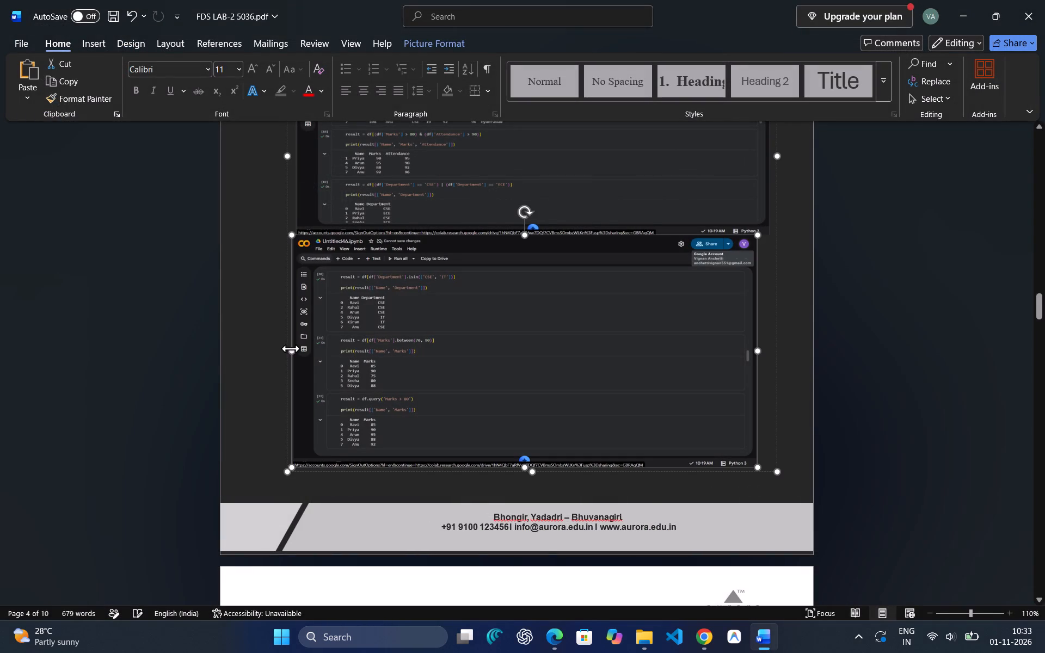
pyautogui.moveTo(761, 352); pyautogui.dragTo(768, 352)
pyautogui.moveTo(768, 352); pyautogui.dragTo(766, 353)
# Extend the left edges of the middle and Selecting and Filtering Data screenshots on page 4 slightly outward to line up with the bottom one.
pyautogui.scroll(3, 507, 288)
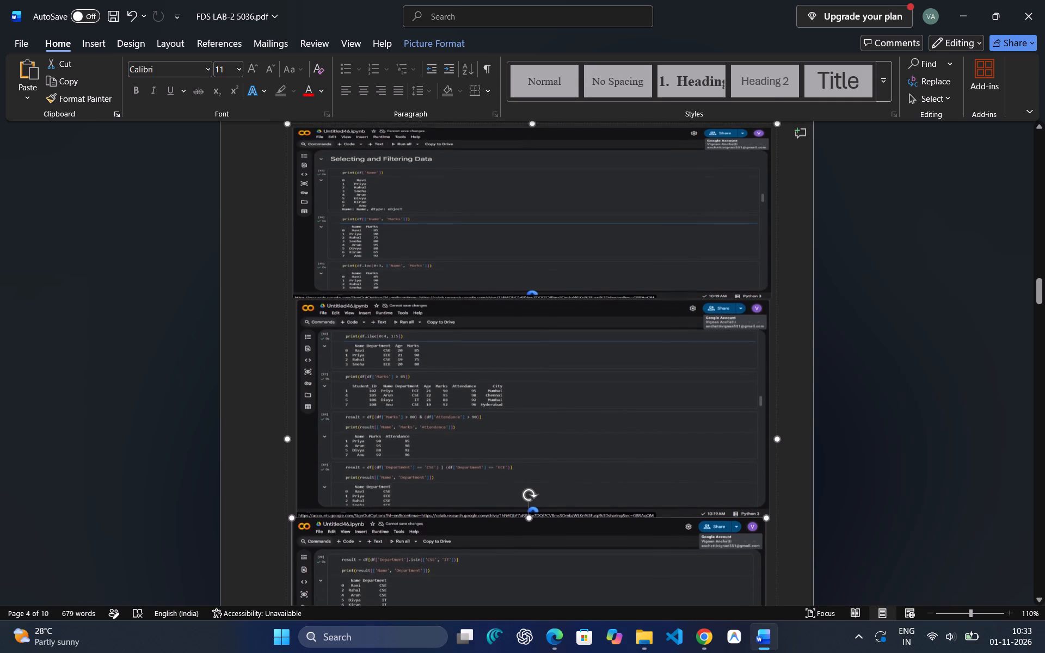
pyautogui.click(466, 369)
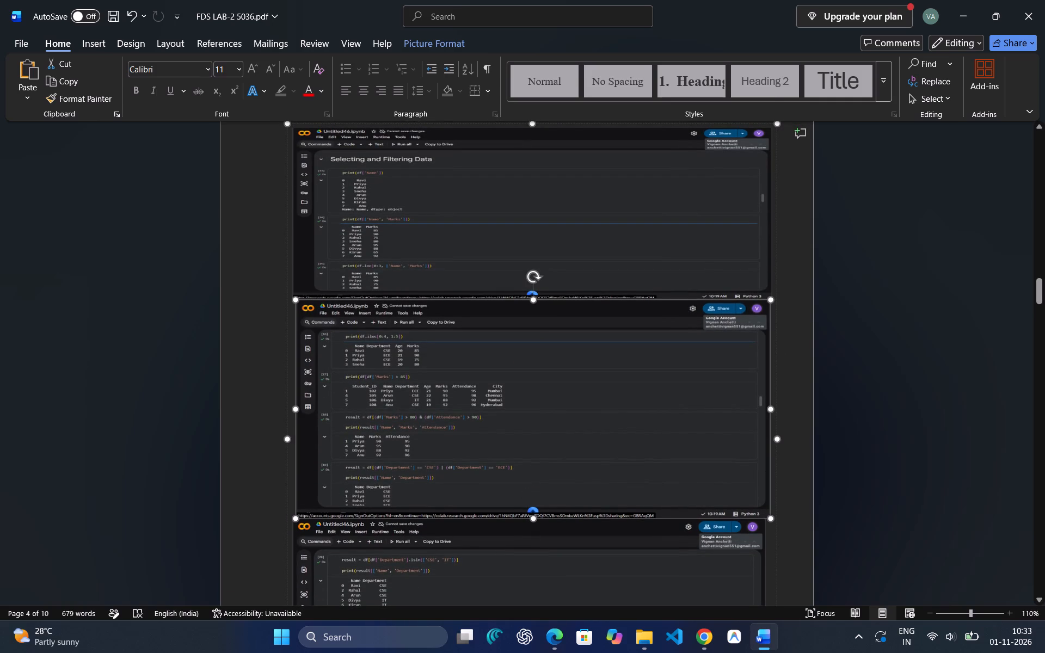
pyautogui.moveTo(294, 410); pyautogui.dragTo(288, 410)
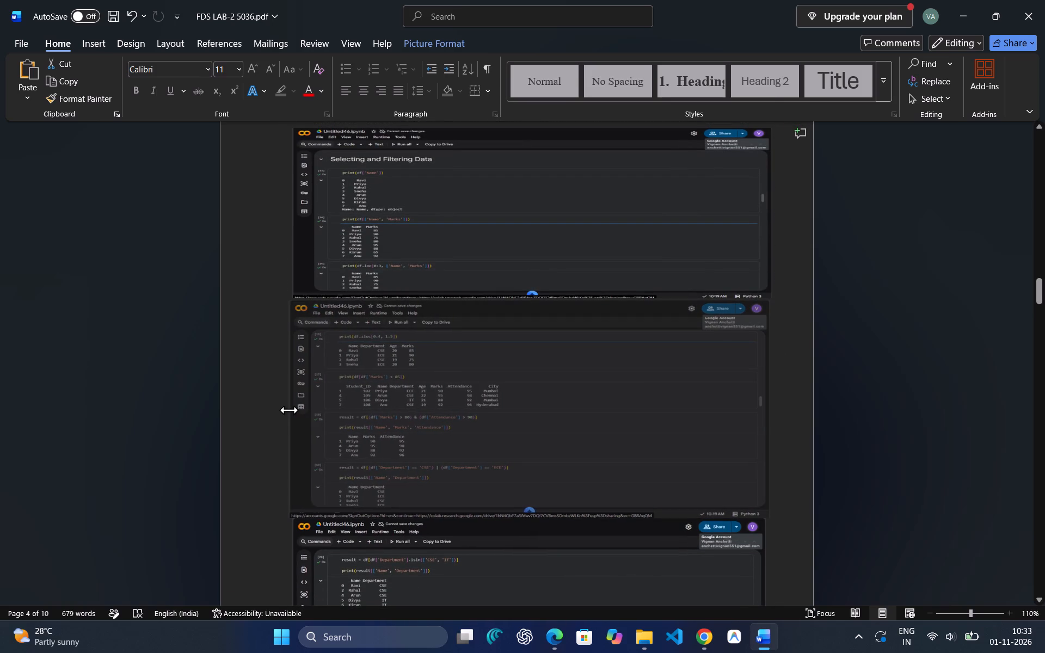
pyautogui.scroll(2, 667, 424)
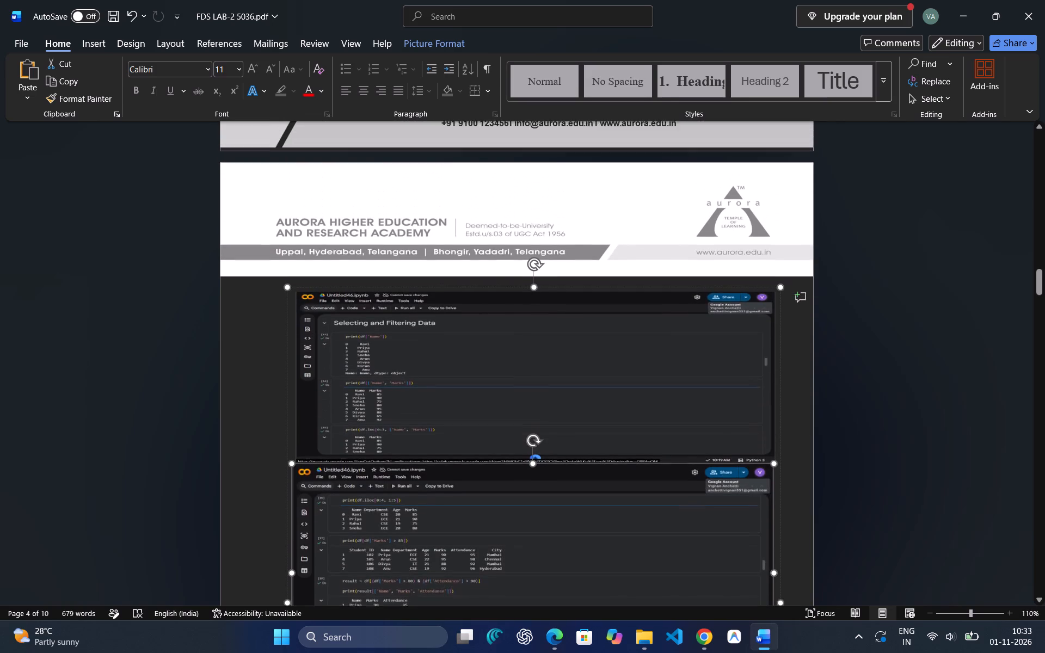
pyautogui.click(508, 411)
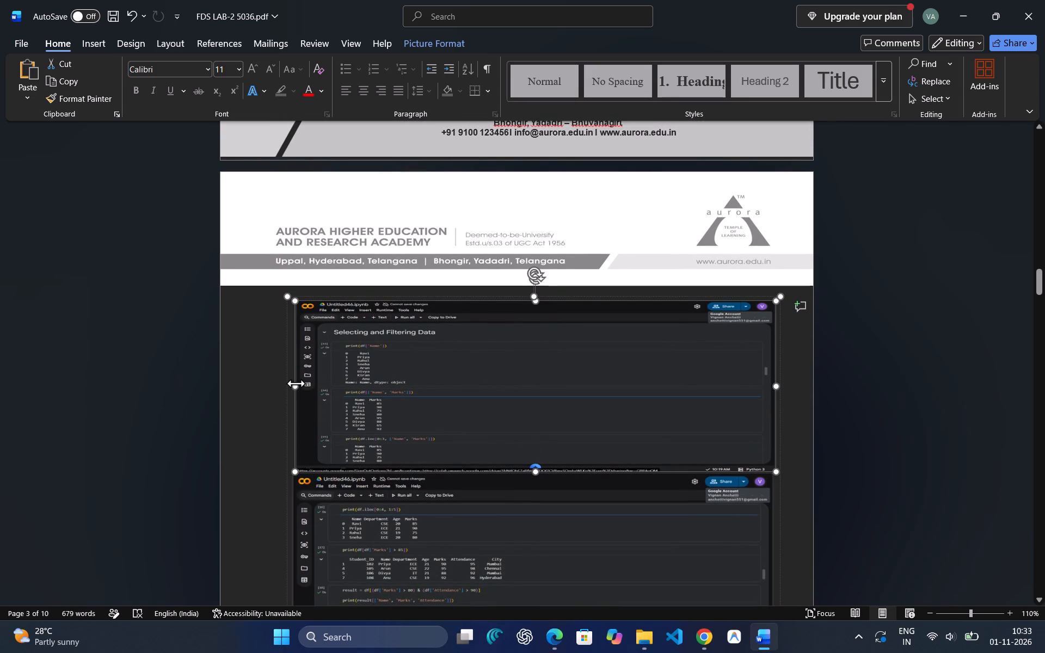
pyautogui.moveTo(296, 386); pyautogui.dragTo(287, 386)
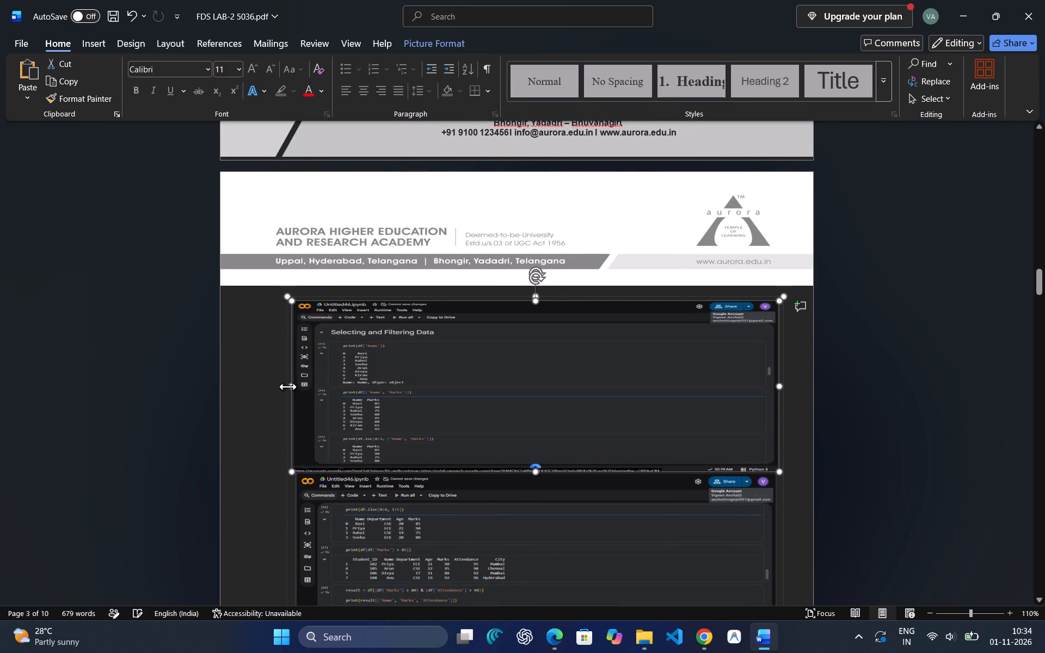
# Delete the old white screenshot above the Definition heading on page 5.
pyautogui.scroll(-5, 431, 445)
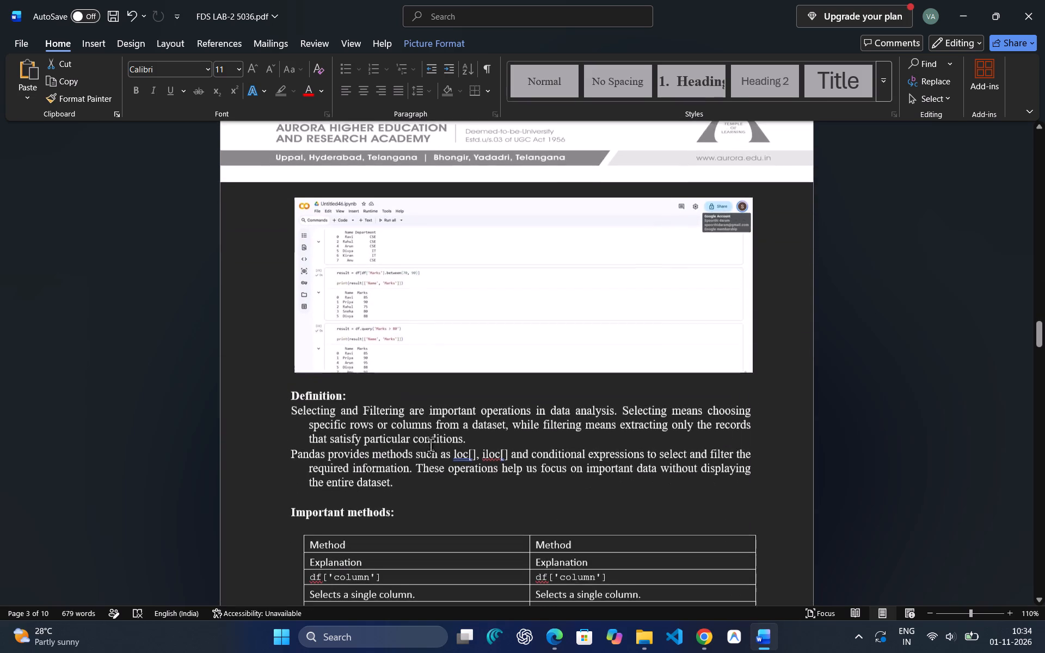
pyautogui.click(390, 297)
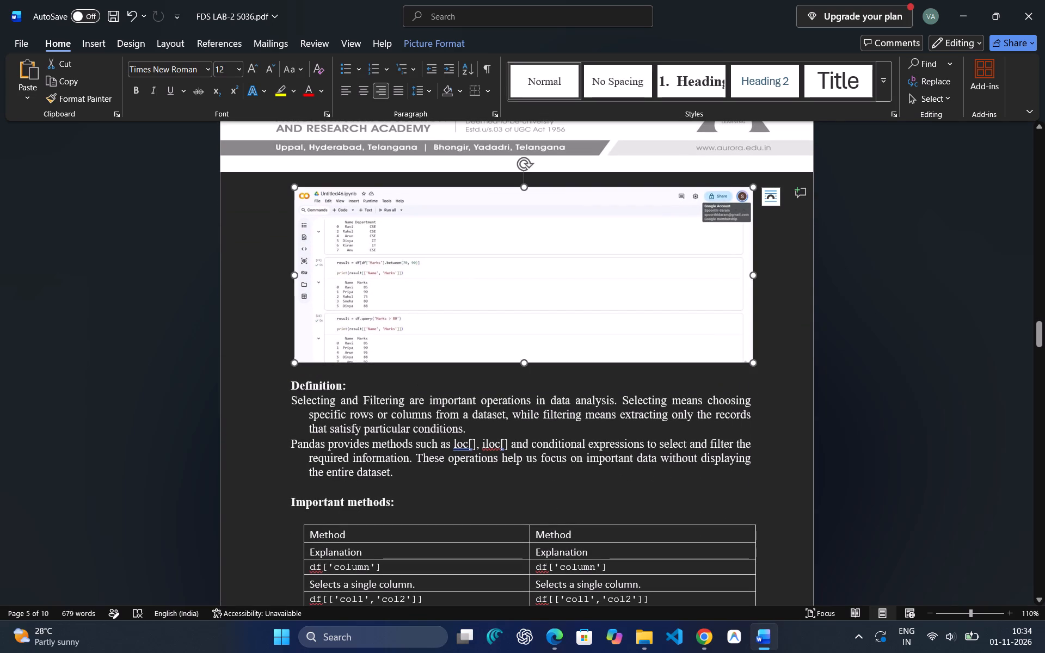
pyautogui.press('Delete')
# Replace the old Manipulating Data screenshot at the top of page 6 with Screenshot 2026-11-01 102933.png from the Gallery.
pyautogui.scroll(4, 390, 297)
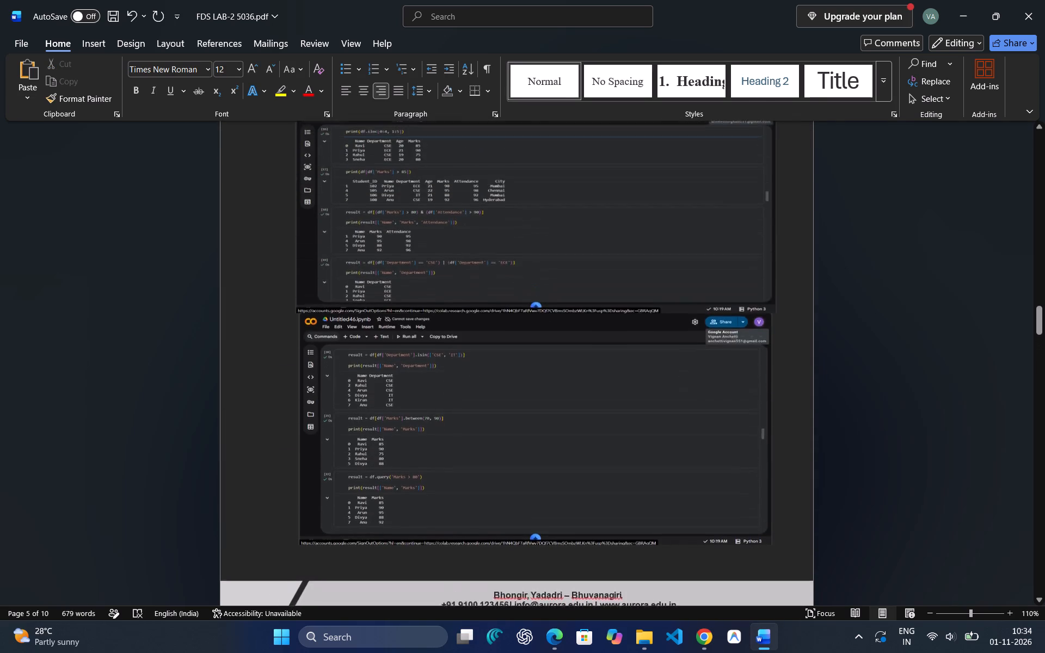
pyautogui.scroll(-7, 390, 297)
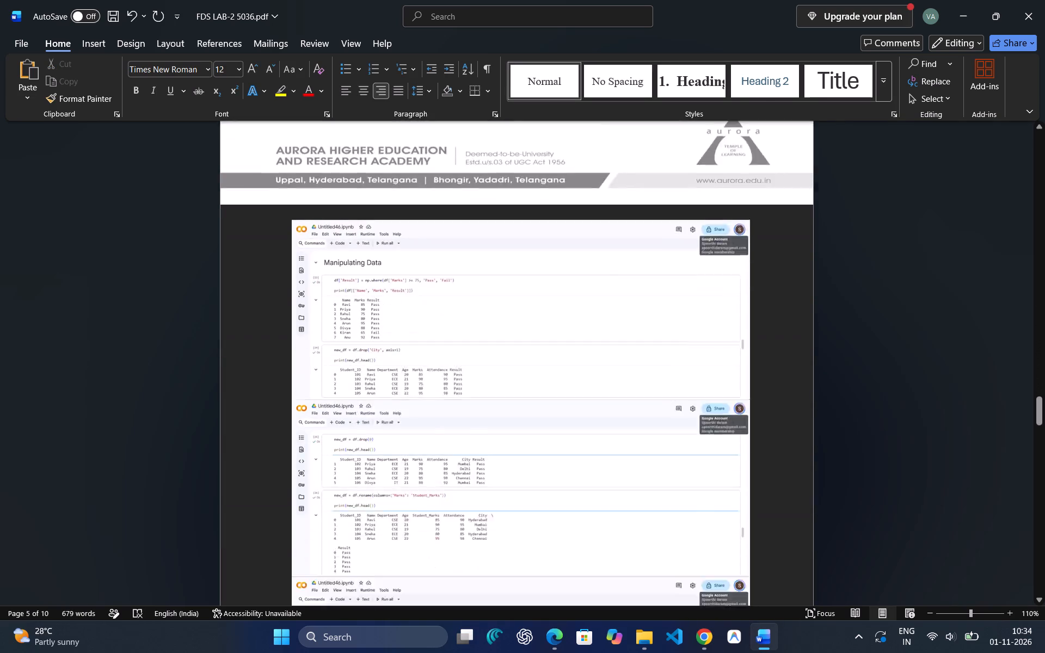
pyautogui.scroll(-1, 390, 297)
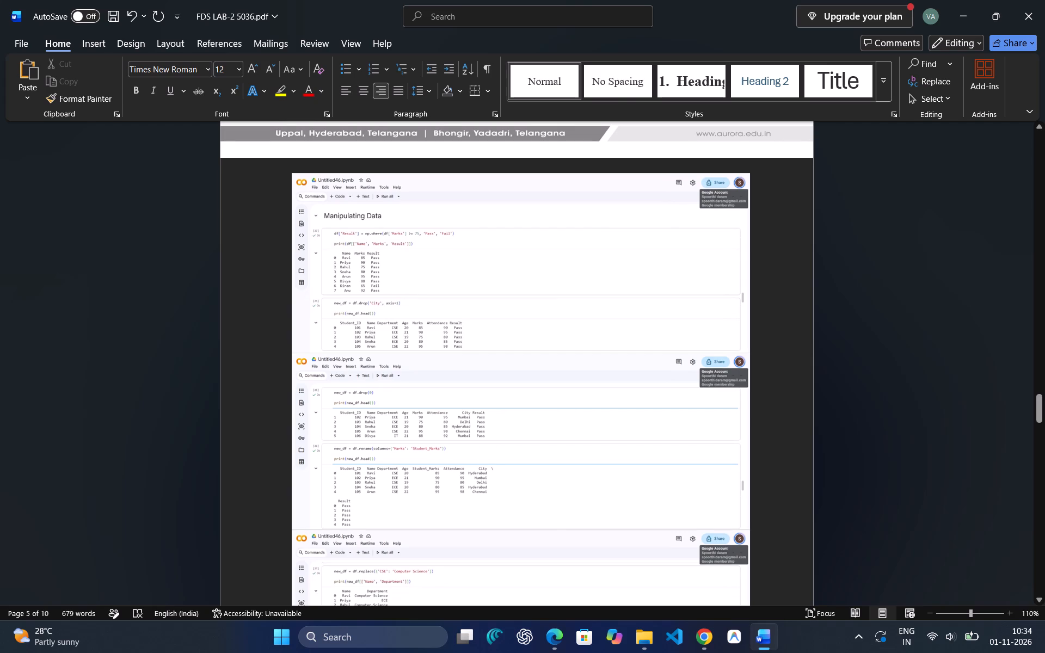
pyautogui.rightClick(402, 263)
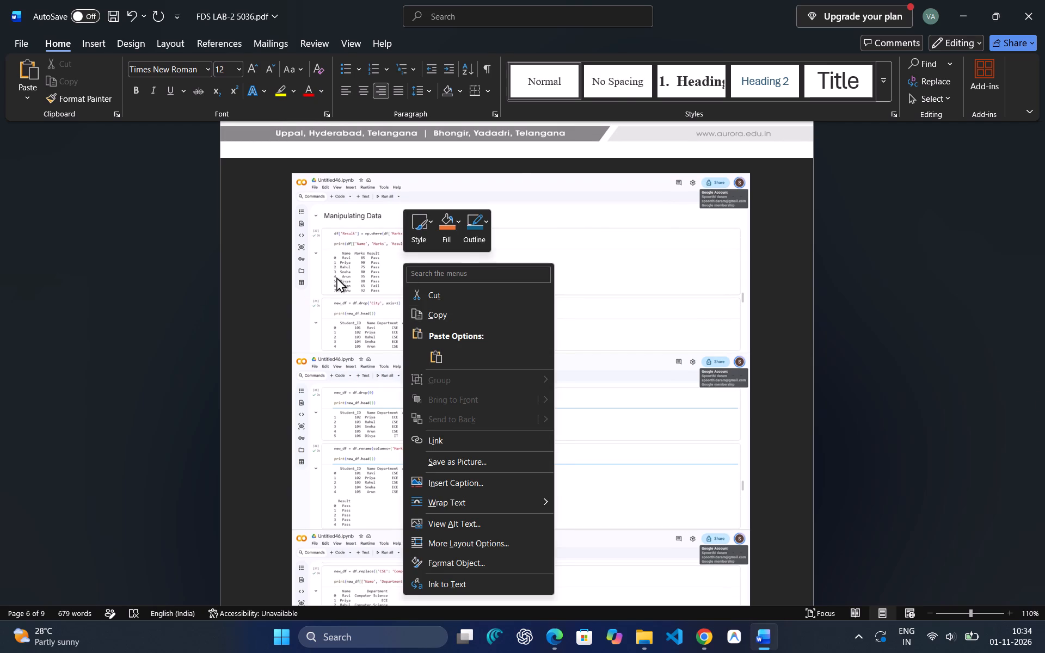
pyautogui.click(336, 277)
pyautogui.click(336, 277)
pyautogui.rightClick(336, 277)
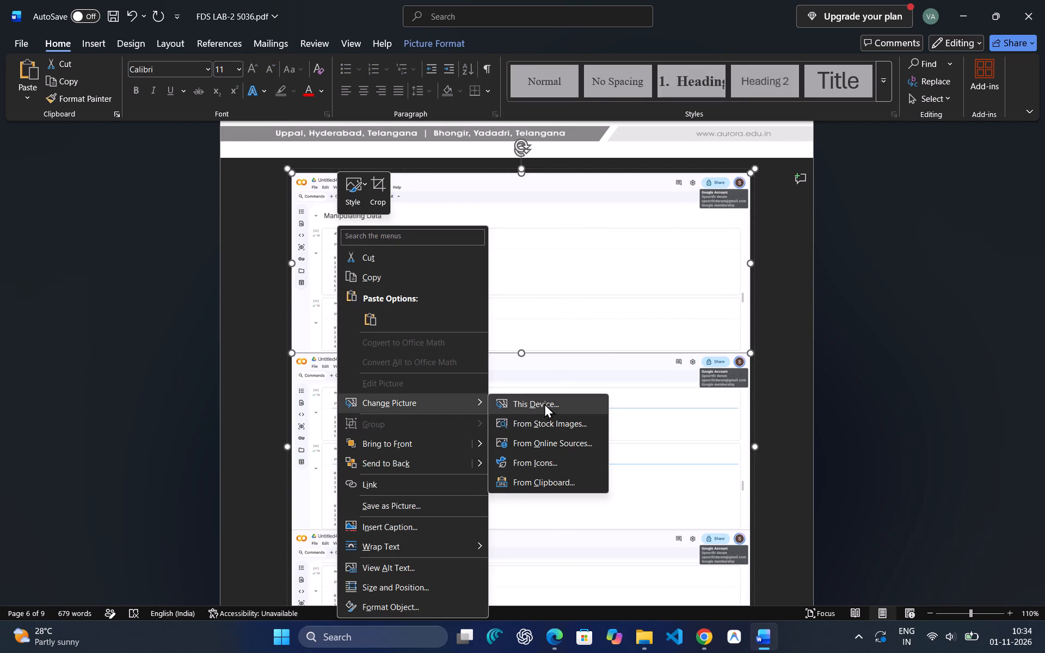
pyautogui.click(544, 403)
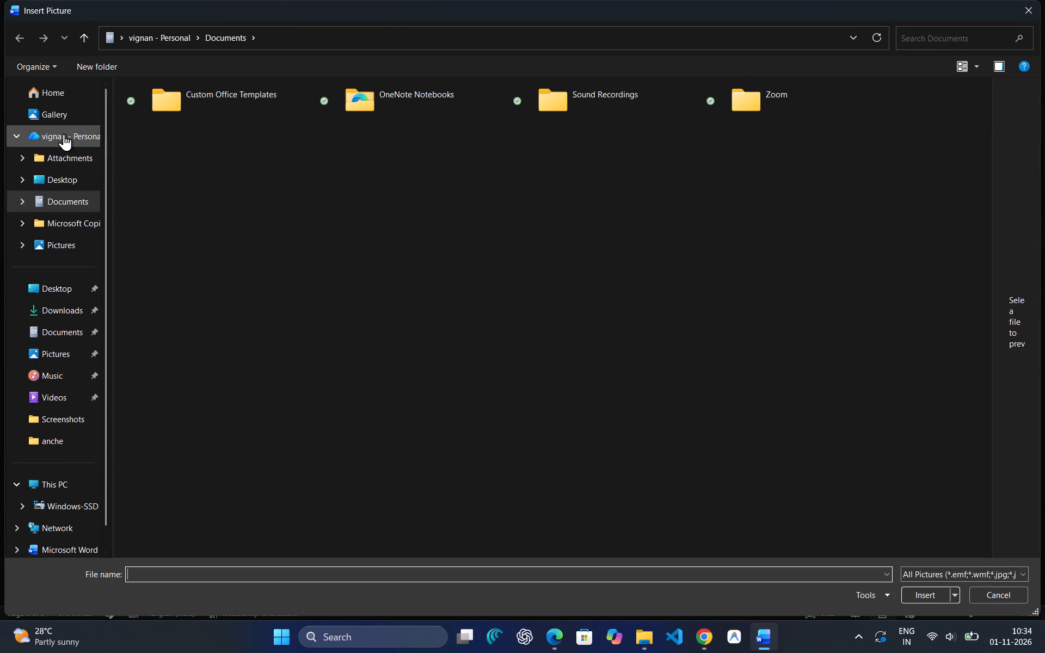
pyautogui.doubleClick(51, 114)
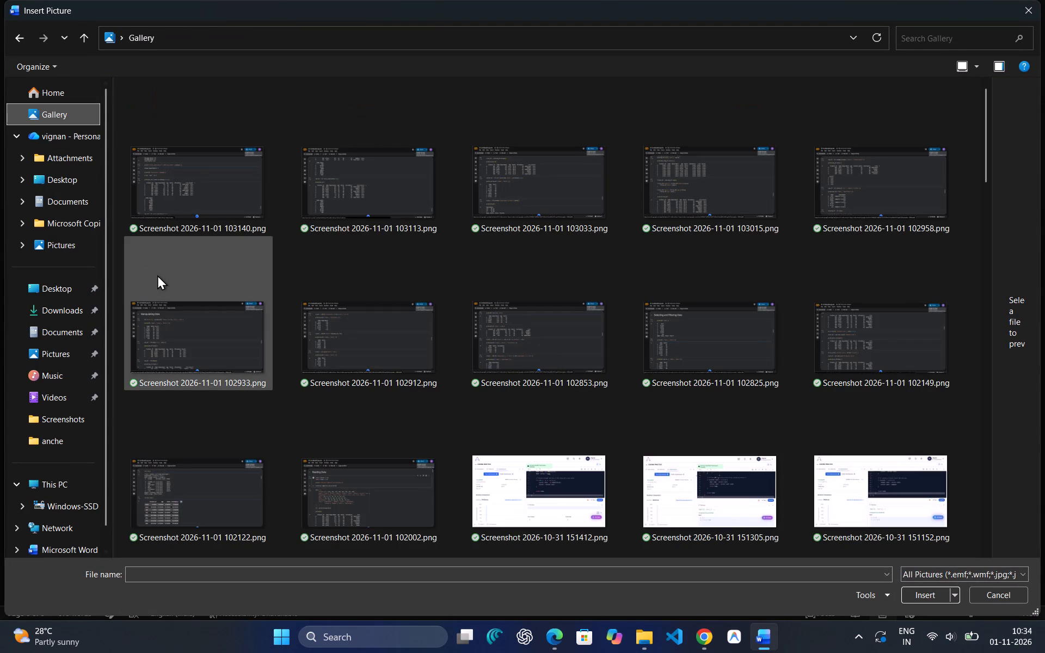
pyautogui.doubleClick(189, 321)
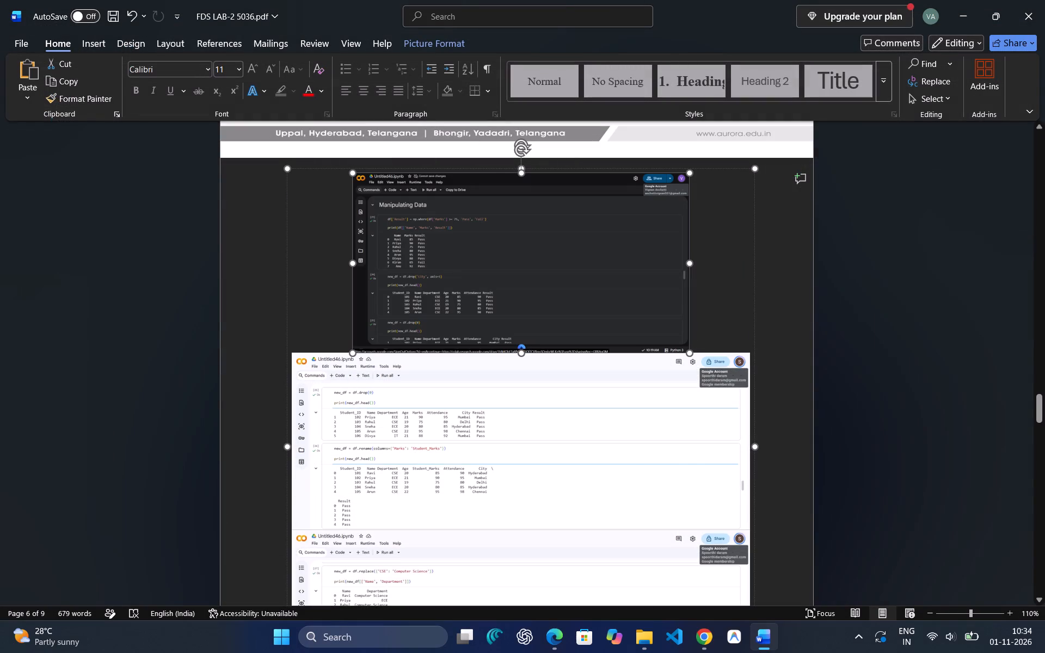
# Widen the Manipulating Data screenshot on both sides to match the width of the old screenshots below it.
pyautogui.moveTo(353, 265); pyautogui.dragTo(296, 261)
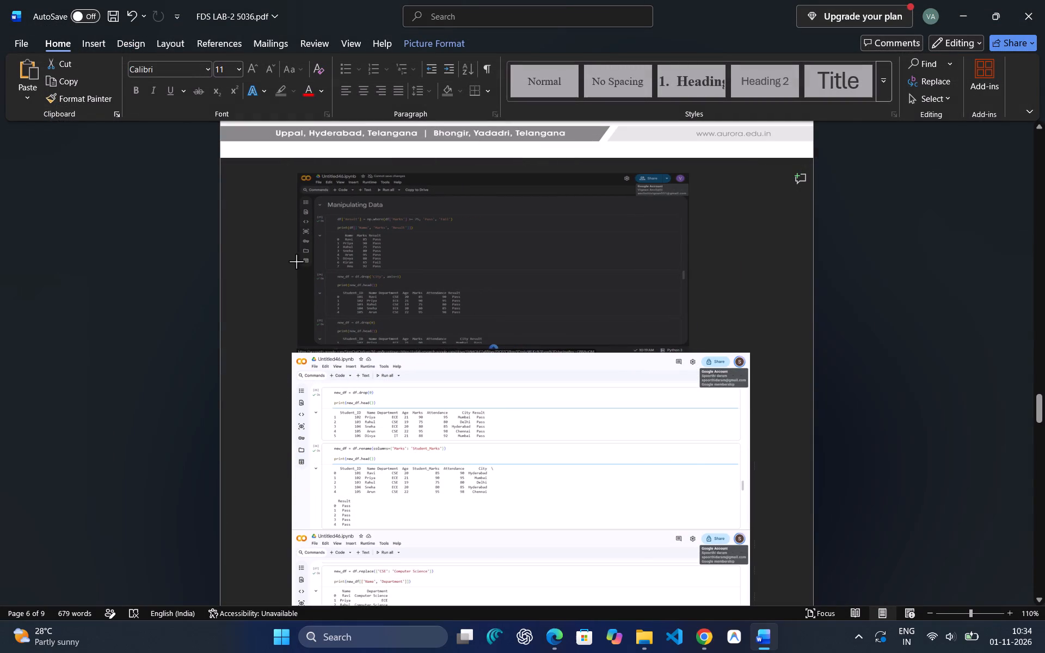
pyautogui.moveTo(296, 261); pyautogui.dragTo(290, 261)
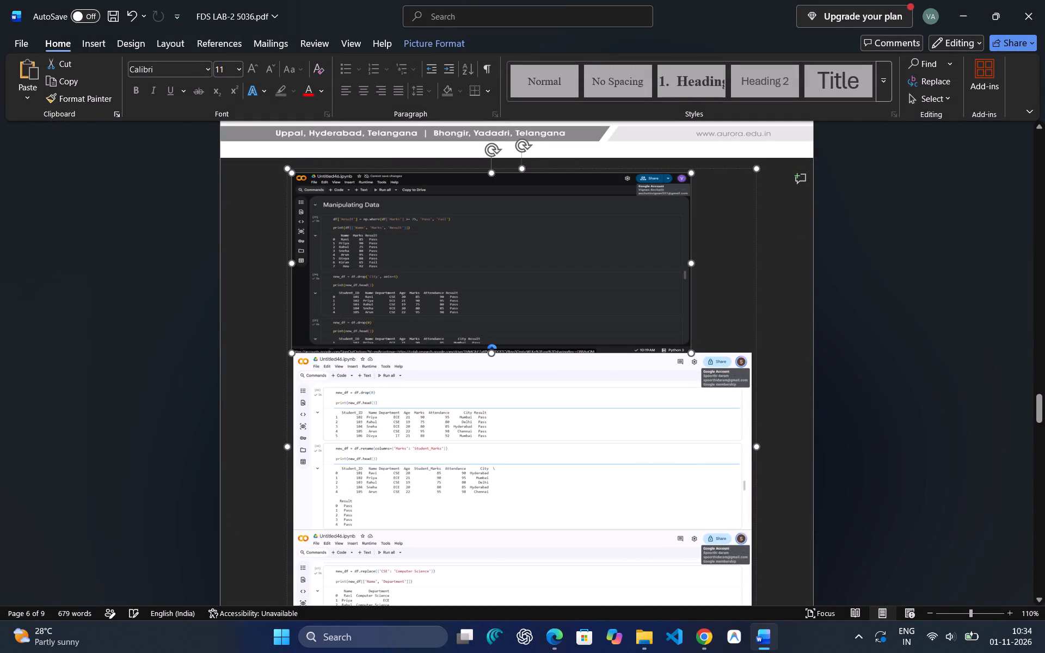
pyautogui.moveTo(693, 262); pyautogui.dragTo(730, 263)
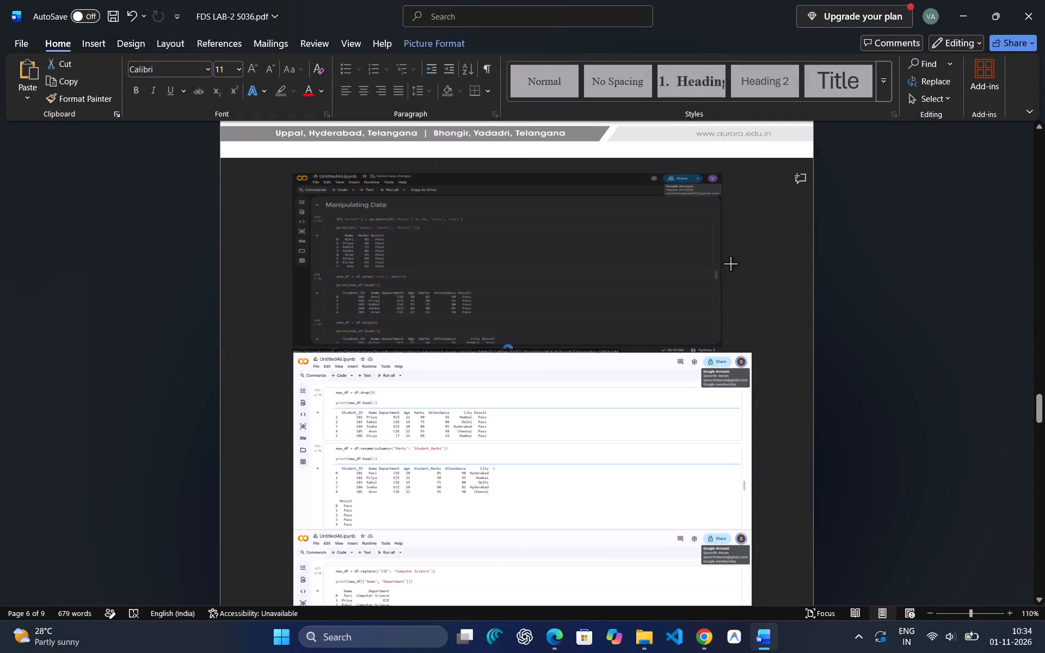
pyautogui.moveTo(730, 263); pyautogui.dragTo(752, 266)
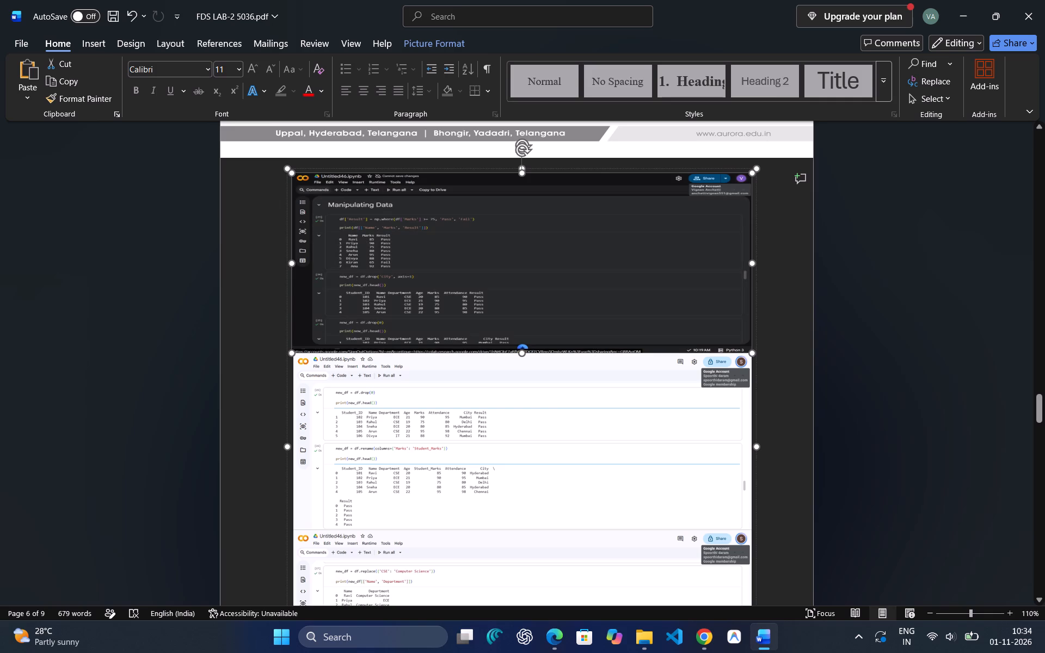
# Replace the second old screenshot on page 6, with the drop and rename code, with Screenshot 2026-11-01 102958.png from the Gallery.
pyautogui.click(566, 447)
pyautogui.rightClick(566, 447)
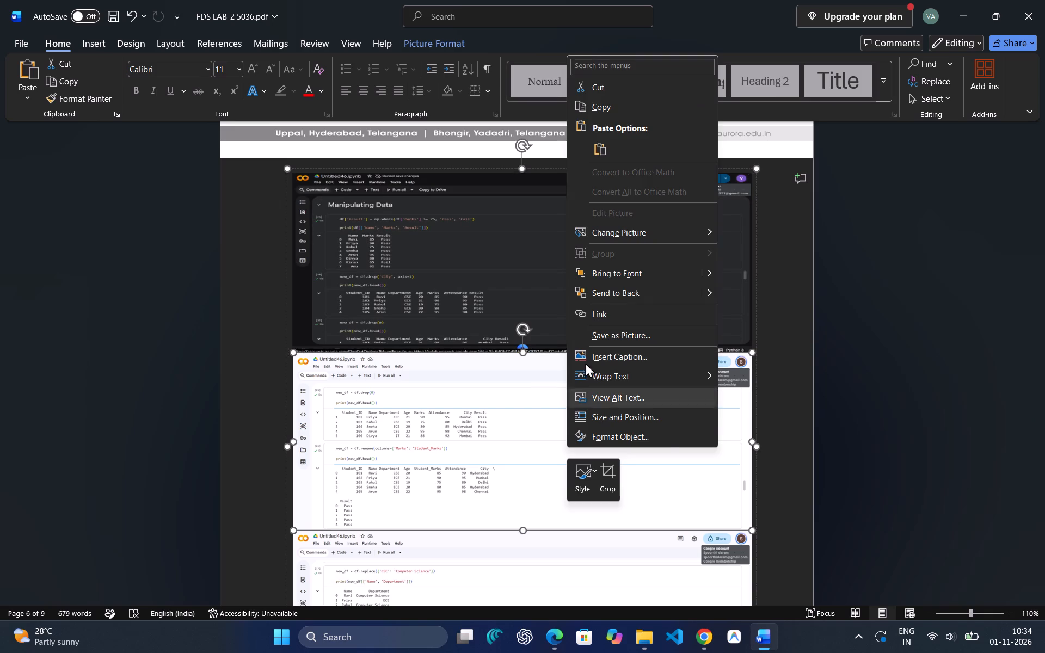
pyautogui.click(602, 236)
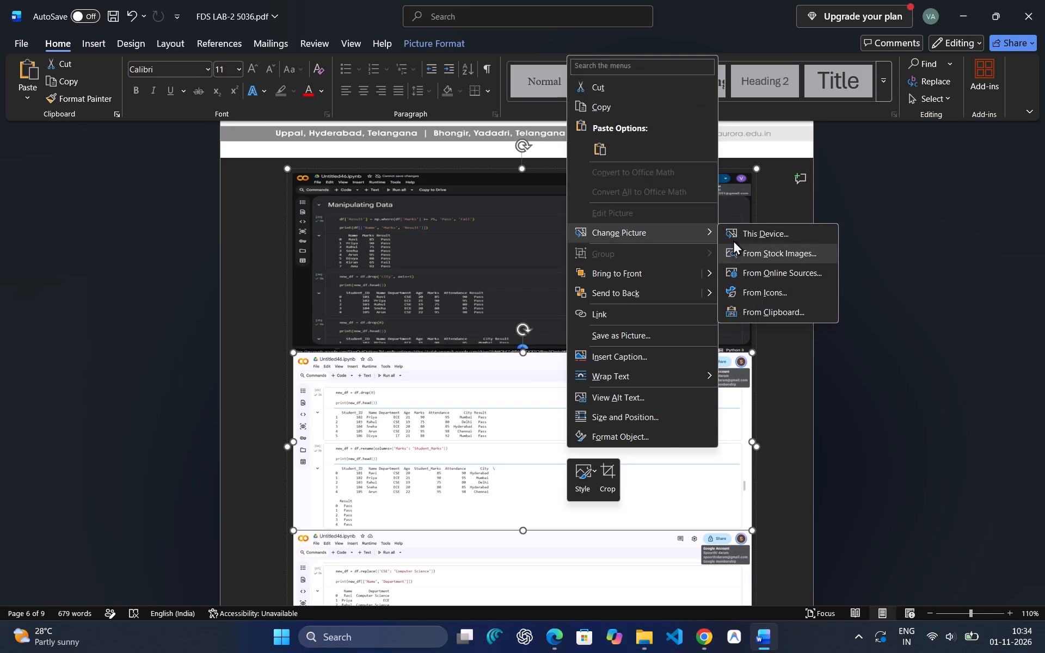
pyautogui.click(746, 231)
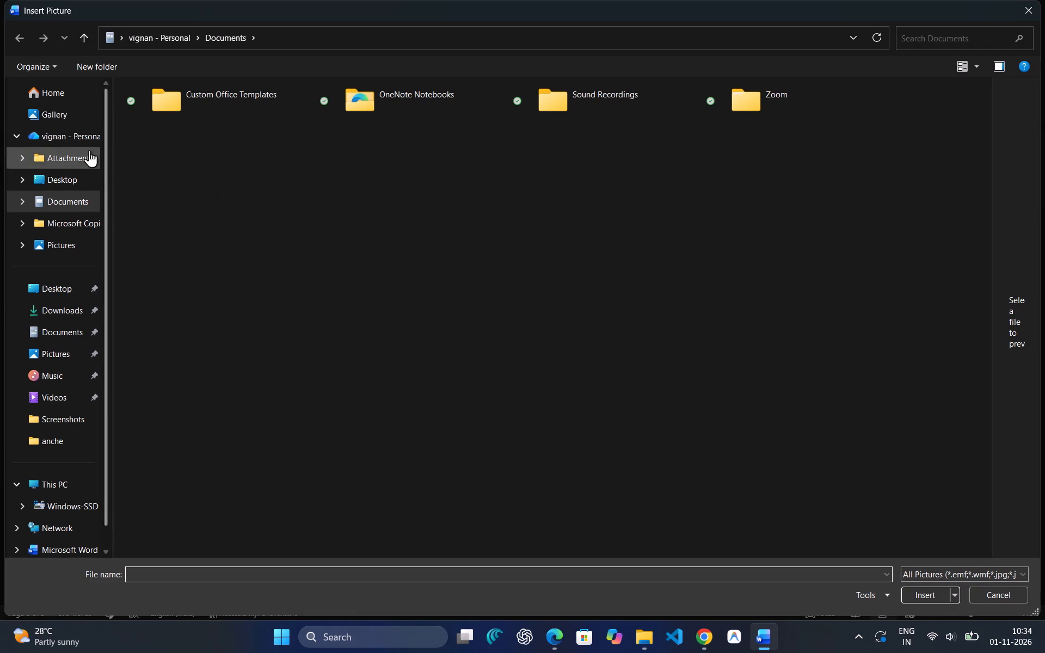
pyautogui.doubleClick(69, 115)
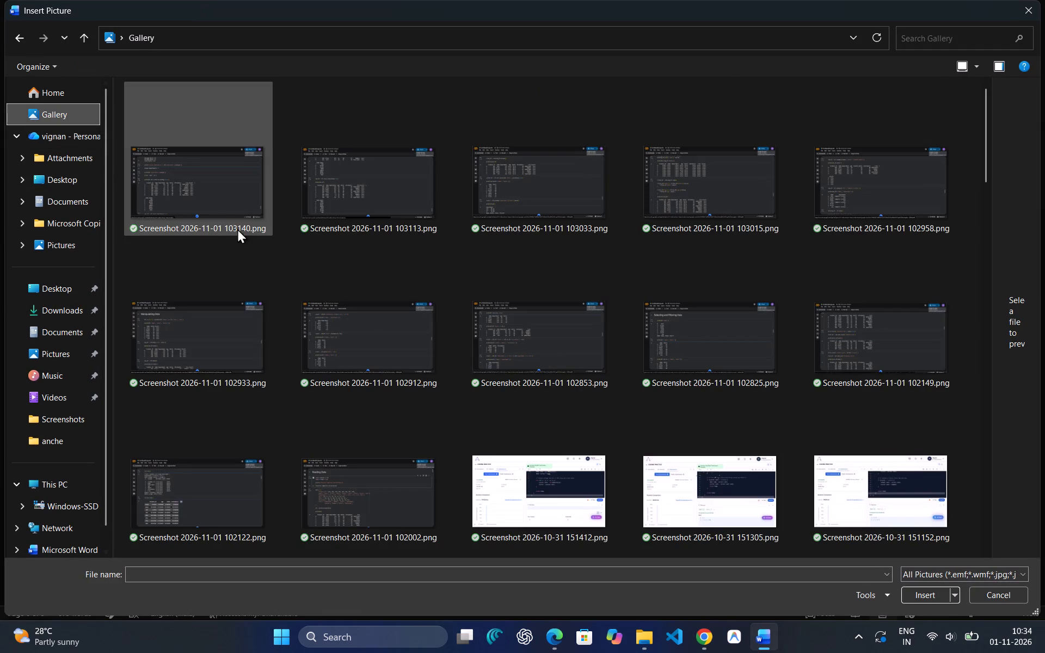
pyautogui.doubleClick(849, 174)
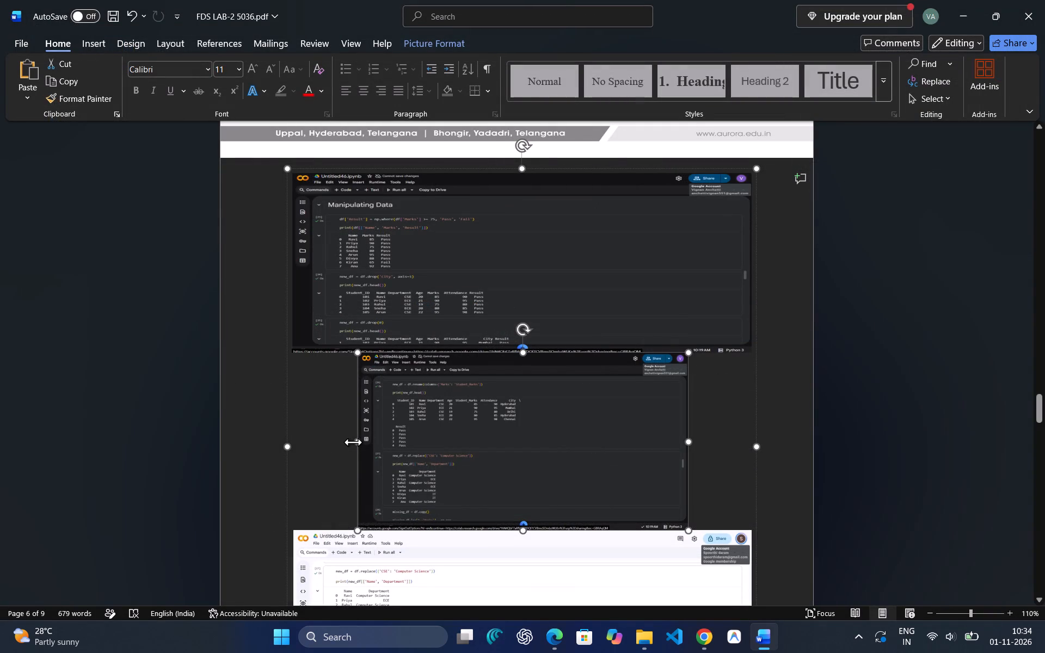
# Widen the second screenshot on page 6 on both sides to match the width of the Manipulating Data screenshot above it.
pyautogui.moveTo(353, 442); pyautogui.dragTo(287, 449)
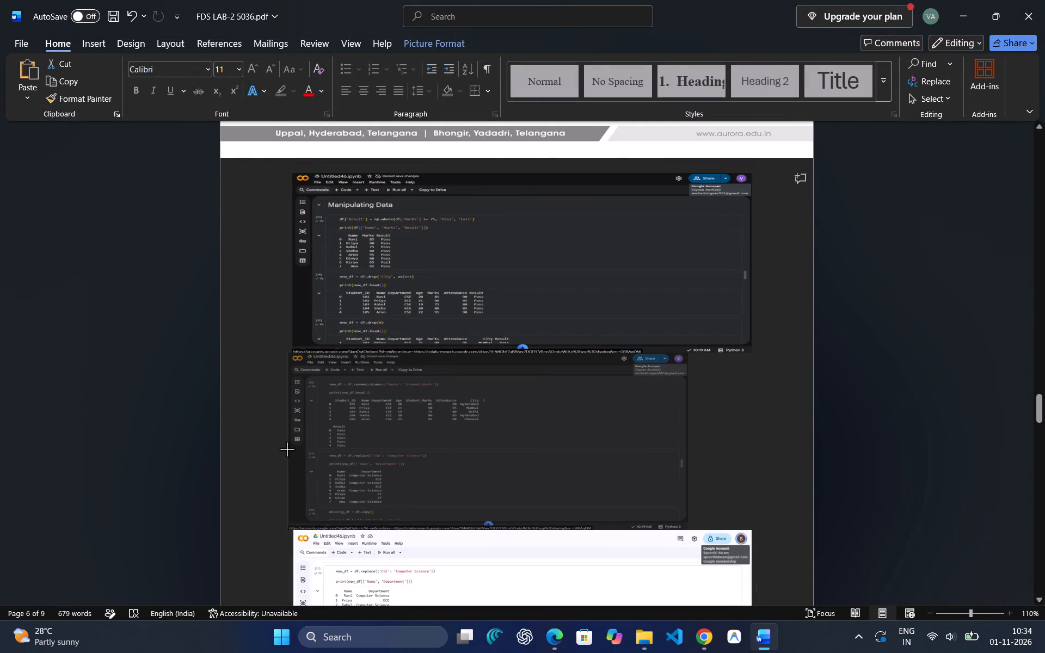
pyautogui.moveTo(287, 449); pyautogui.dragTo(291, 450)
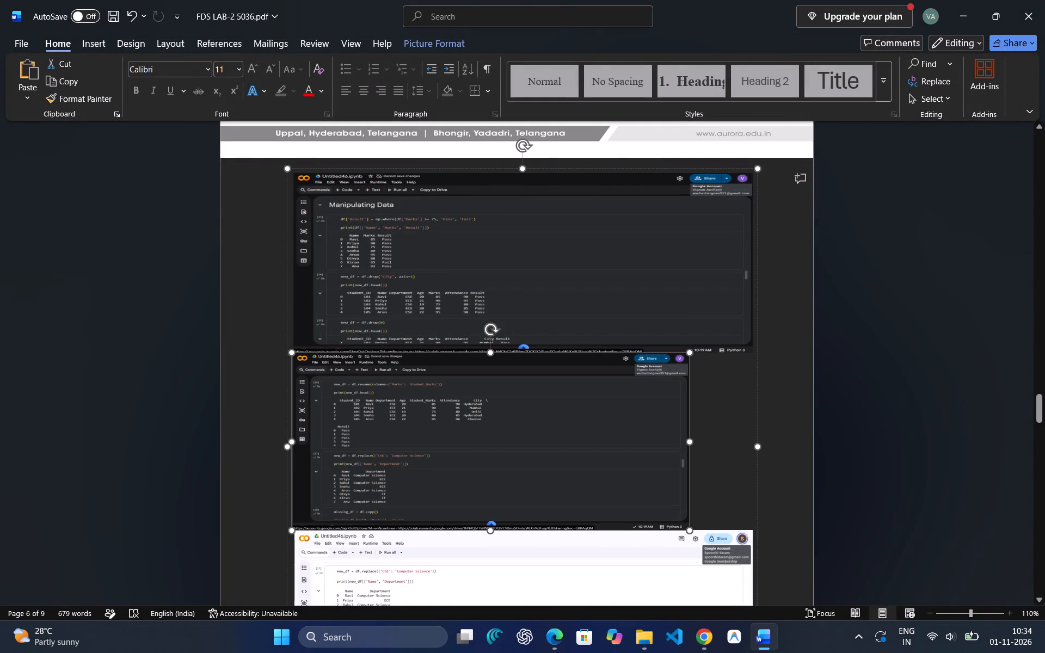
pyautogui.moveTo(690, 442); pyautogui.dragTo(747, 442)
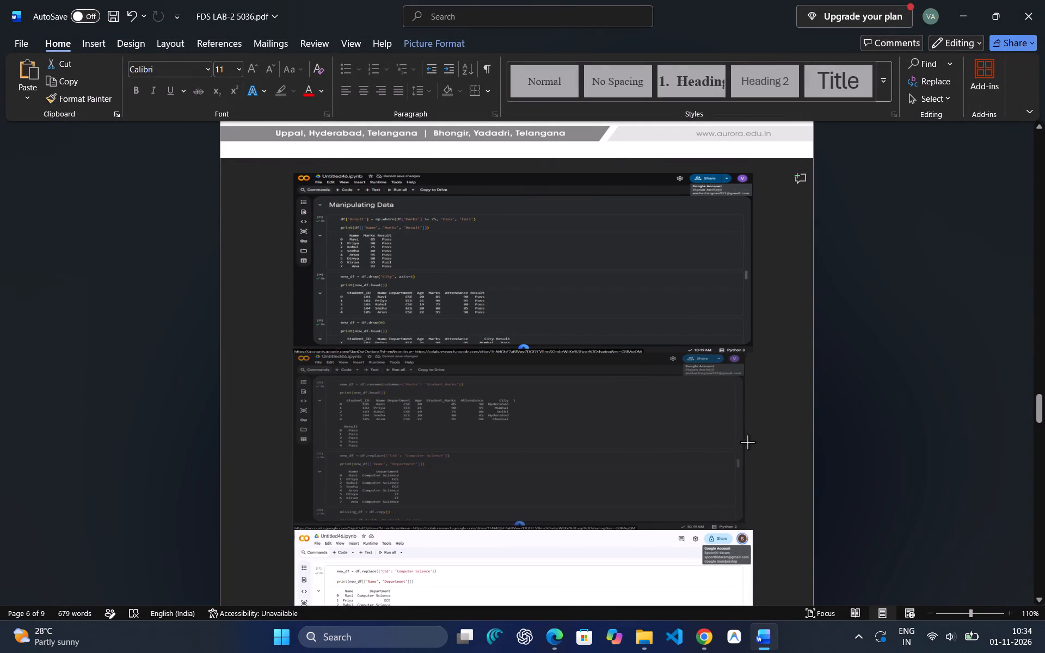
pyautogui.moveTo(747, 442); pyautogui.dragTo(752, 442)
# Replace the remaining white screenshot at the bottom of page 6 with Screenshot 2026-11-01 103015.png from the Gallery.
pyautogui.scroll(-3, 617, 453)
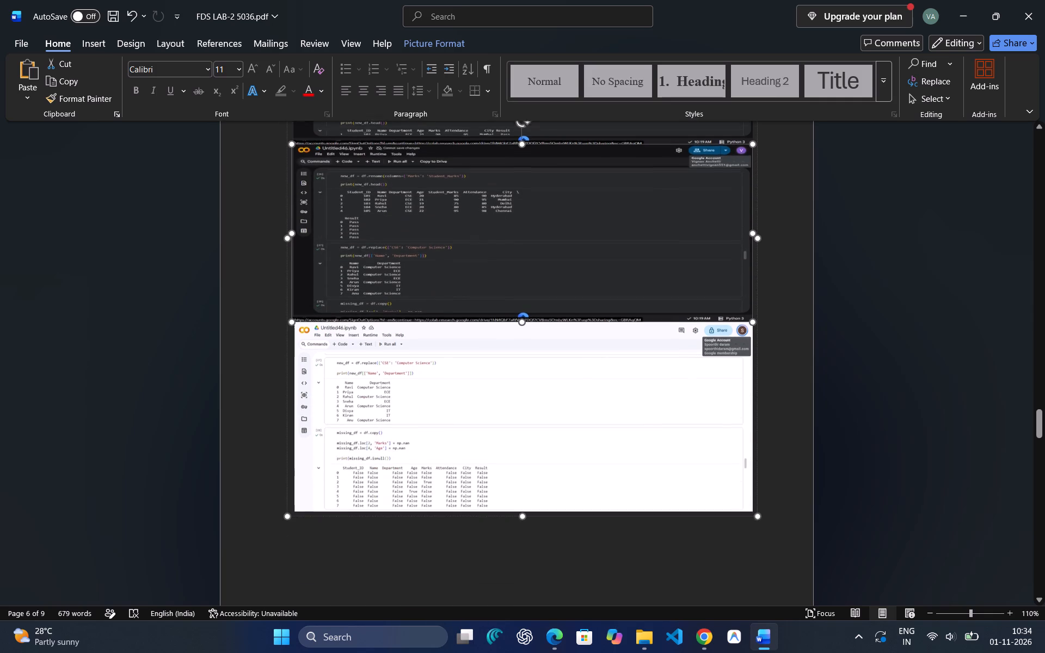
pyautogui.scroll(-1, 617, 453)
pyautogui.click(466, 317)
pyautogui.rightClick(466, 317)
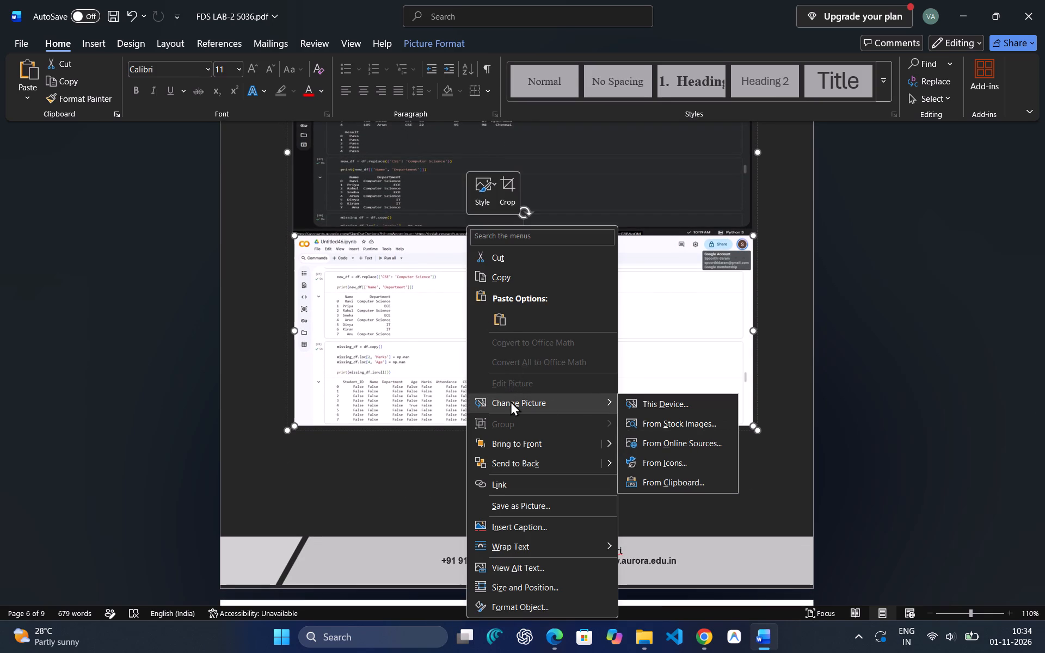
pyautogui.click(643, 404)
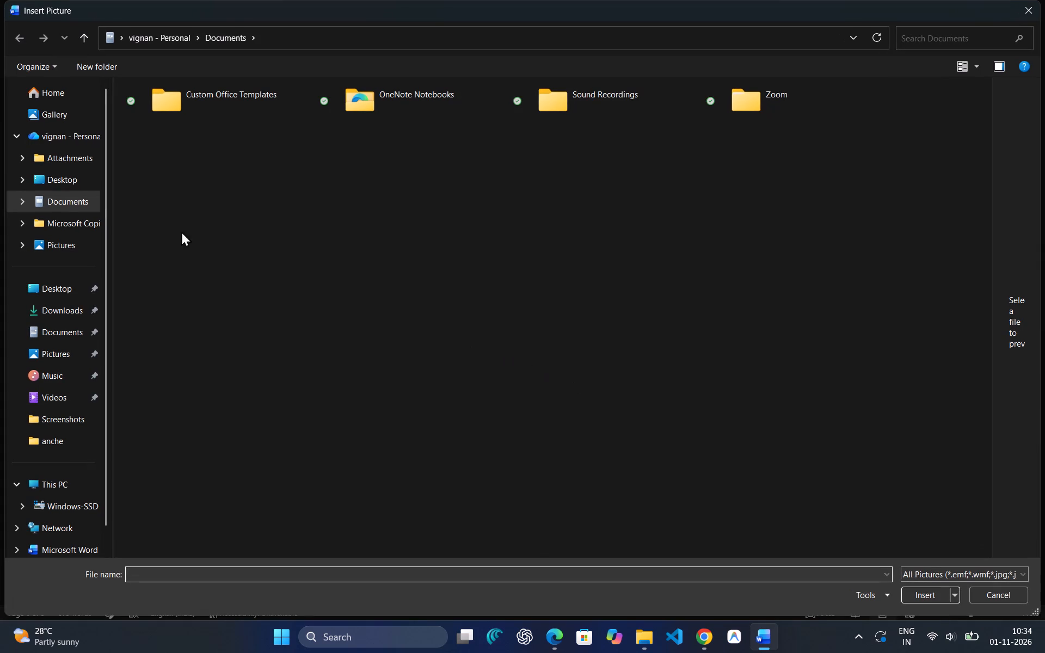
pyautogui.doubleClick(62, 111)
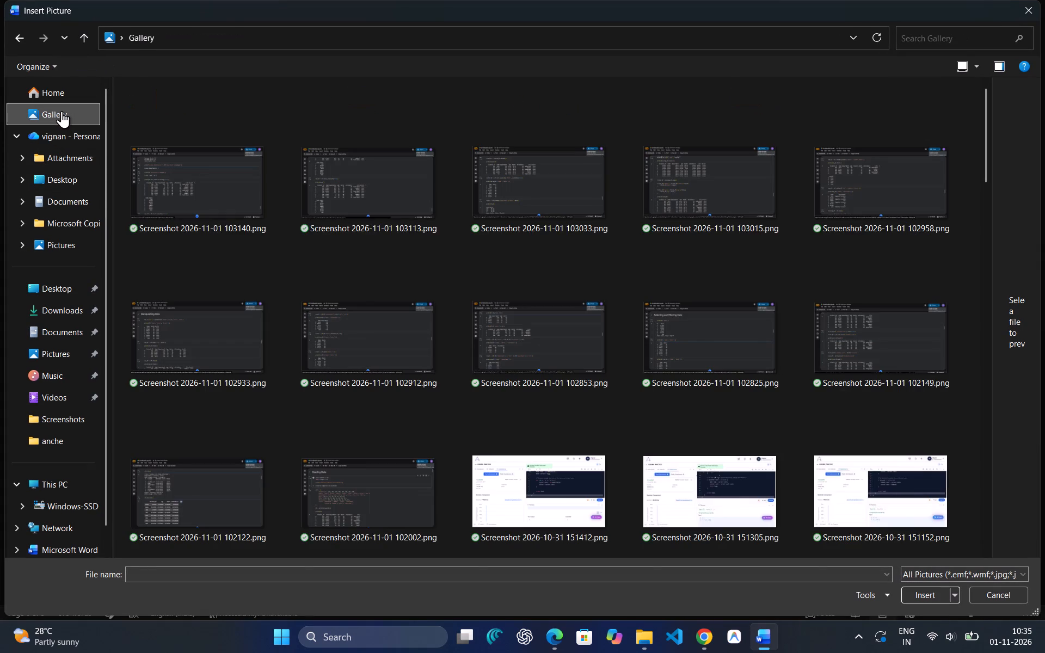
pyautogui.doubleClick(708, 182)
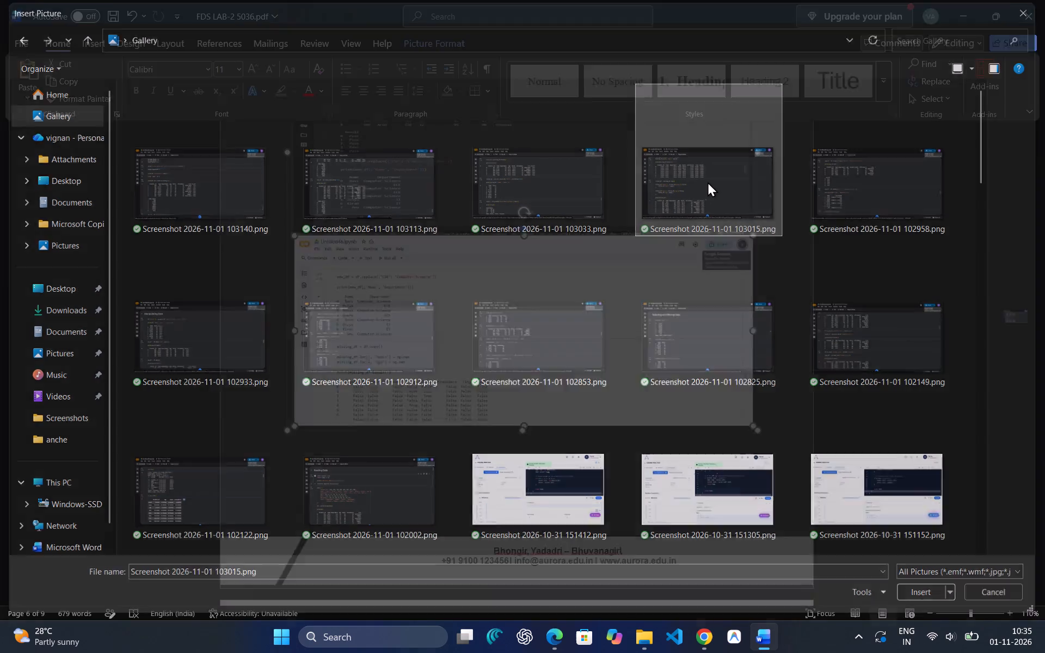
# Widen the third screenshot on page 6 on both sides to match the width of the screenshots above it.
pyautogui.moveTo(702, 332); pyautogui.dragTo(755, 336)
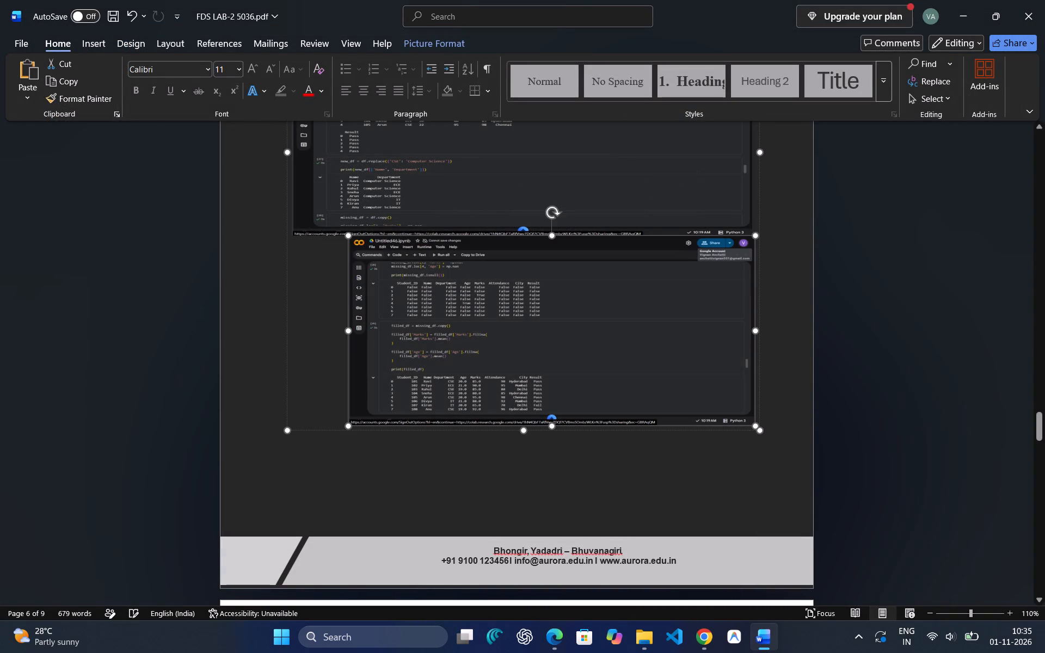
pyautogui.moveTo(348, 330); pyautogui.dragTo(299, 328)
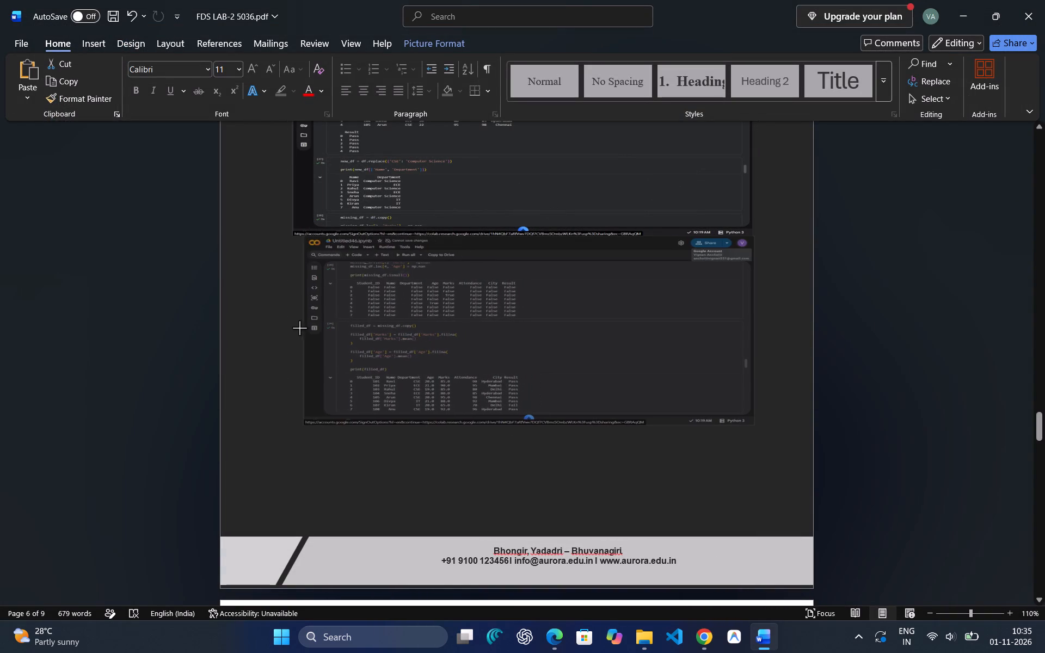
pyautogui.moveTo(299, 328); pyautogui.dragTo(292, 327)
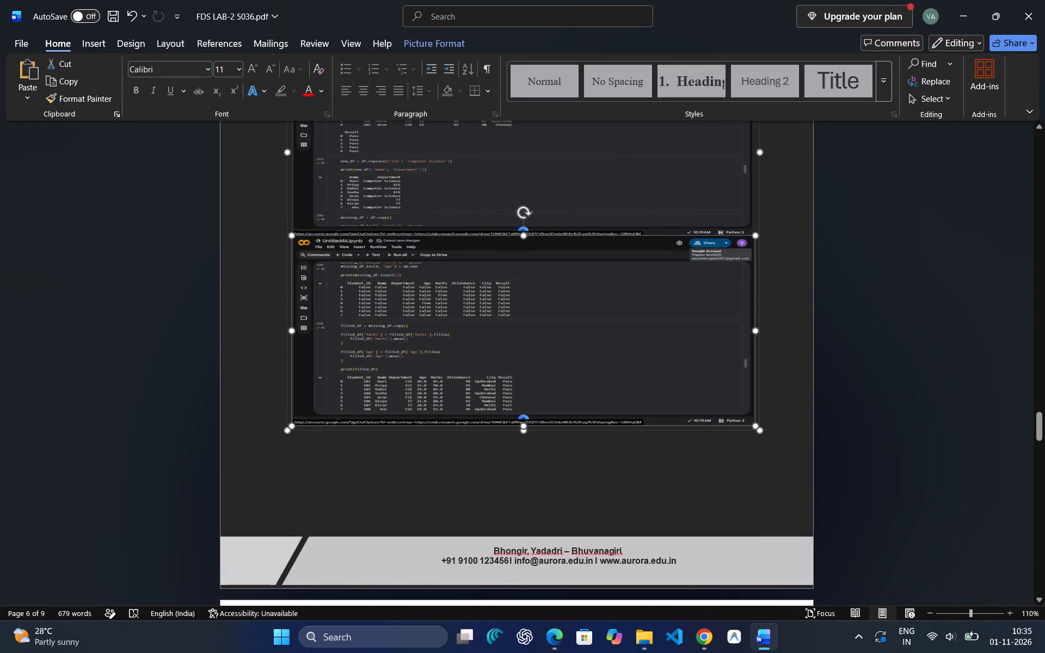
# Replace the old filled_df screenshot at the top of page 7 with Screenshot 2026-11-01 103033.png from the Gallery.
pyautogui.scroll(-5, 437, 459)
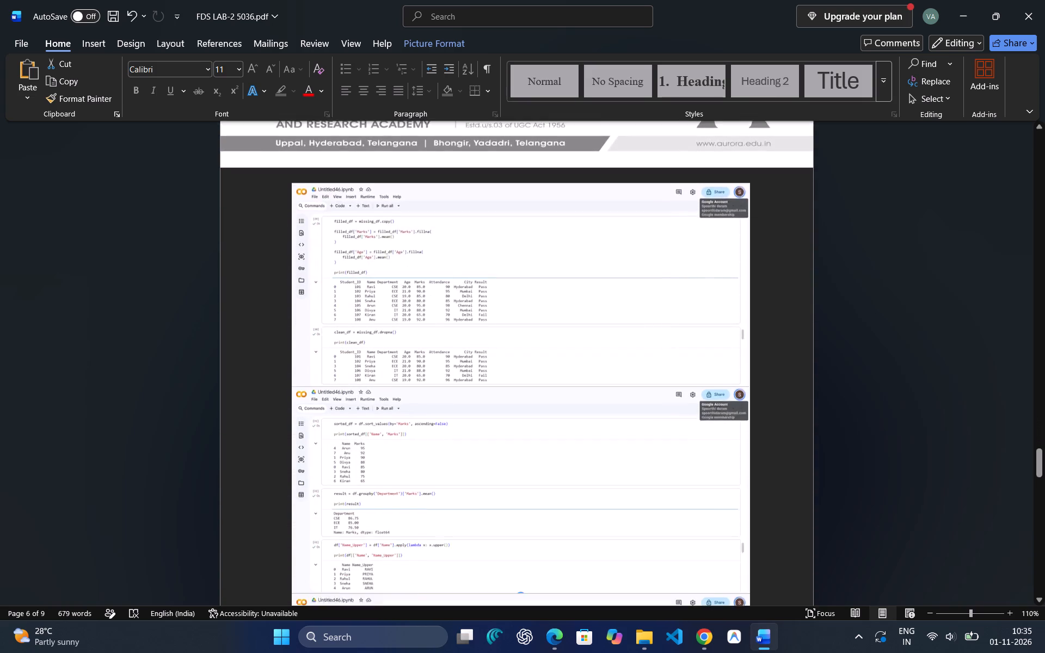
pyautogui.scroll(-1, 437, 459)
pyautogui.scroll(1, 437, 459)
pyautogui.click(398, 332)
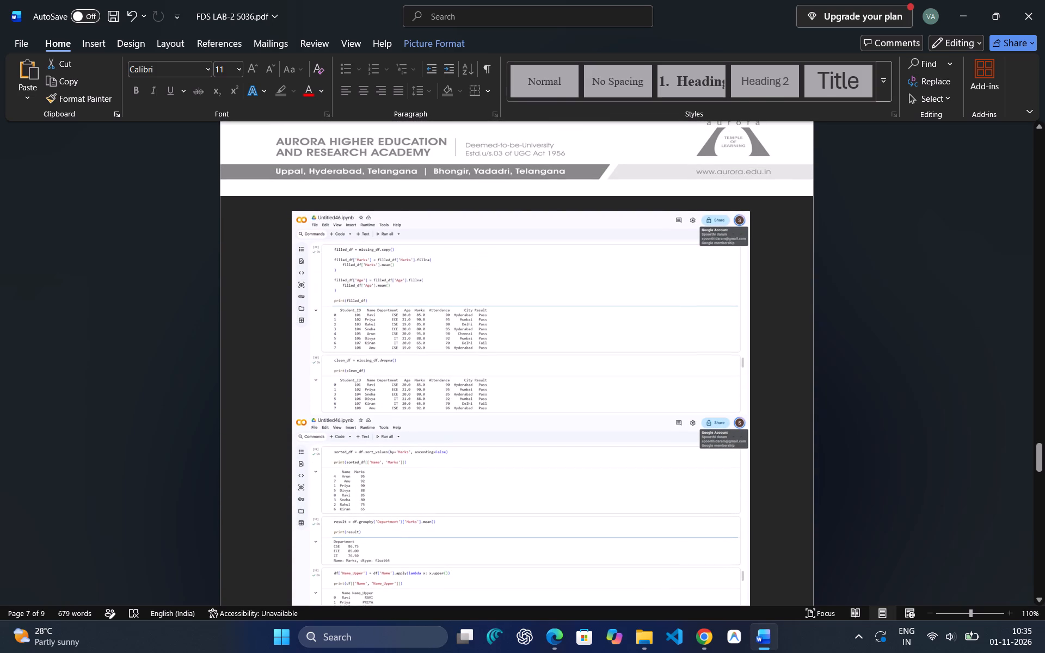
pyautogui.rightClick(398, 332)
pyautogui.click(354, 324)
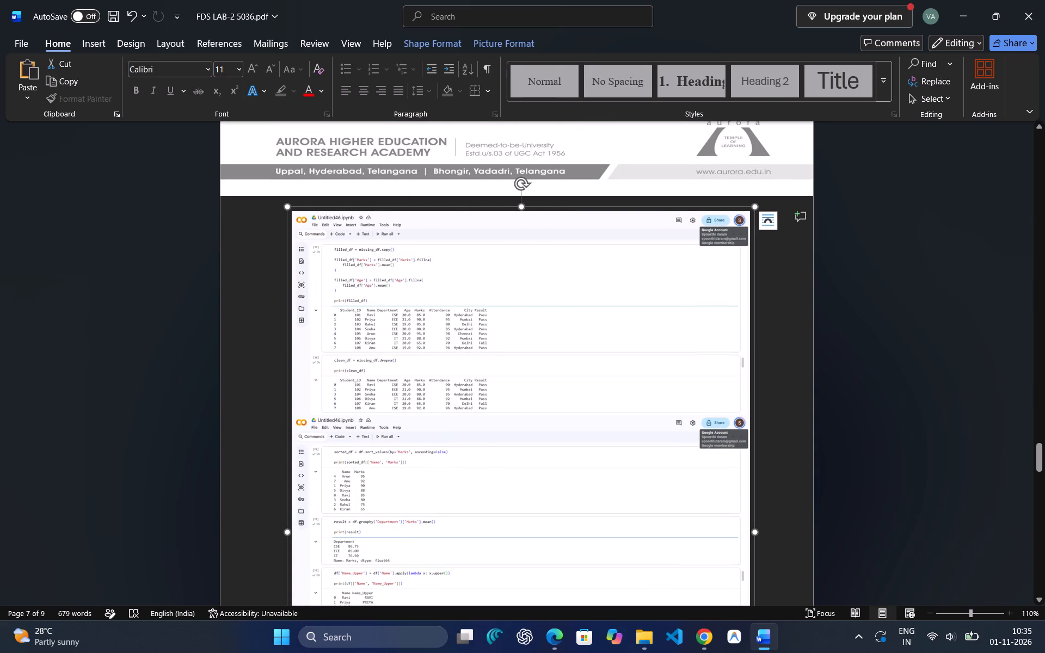
pyautogui.click(354, 324)
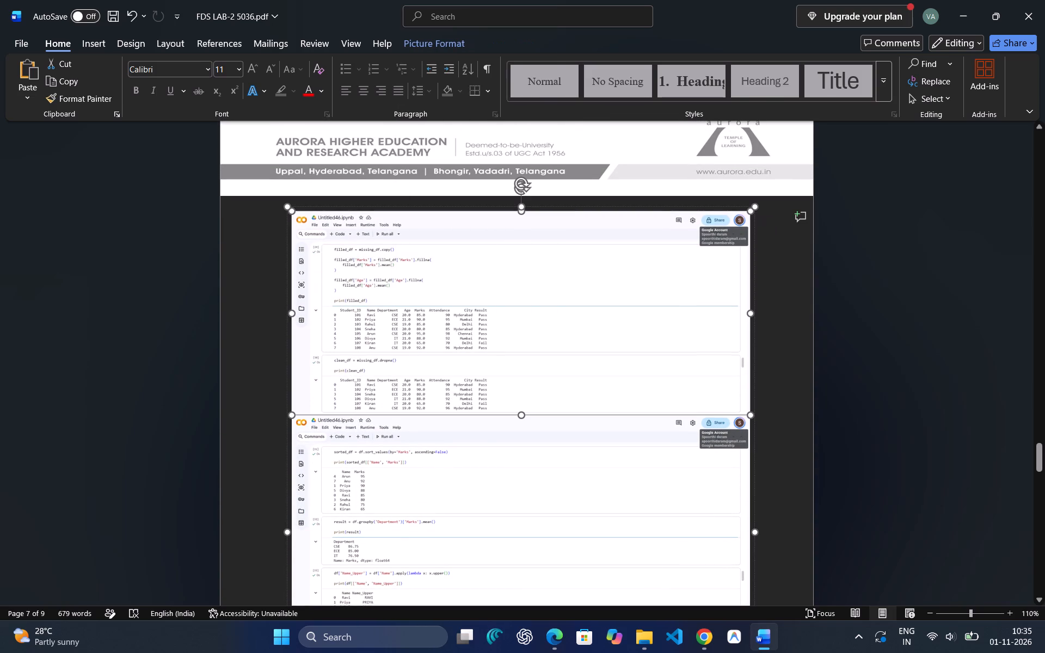
pyautogui.click(354, 324)
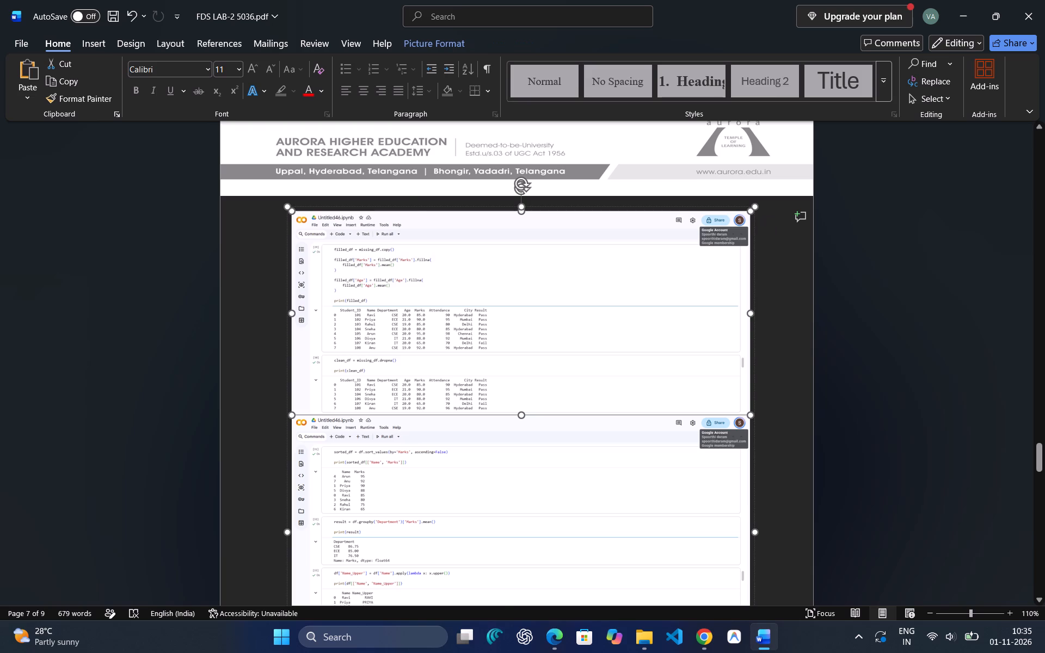
pyautogui.rightClick(354, 324)
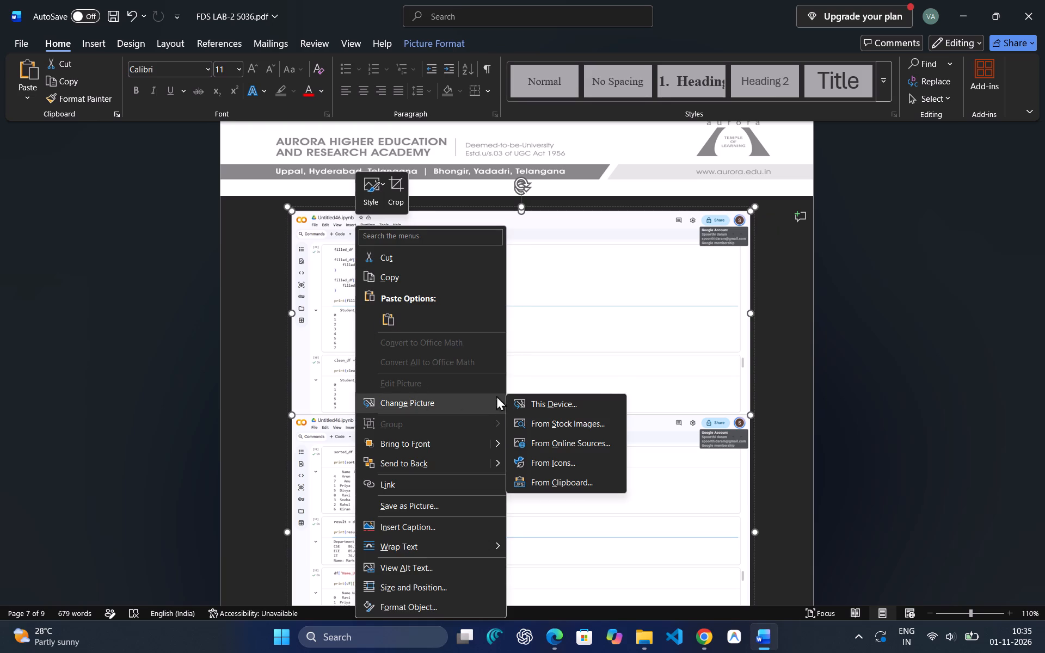
pyautogui.click(532, 402)
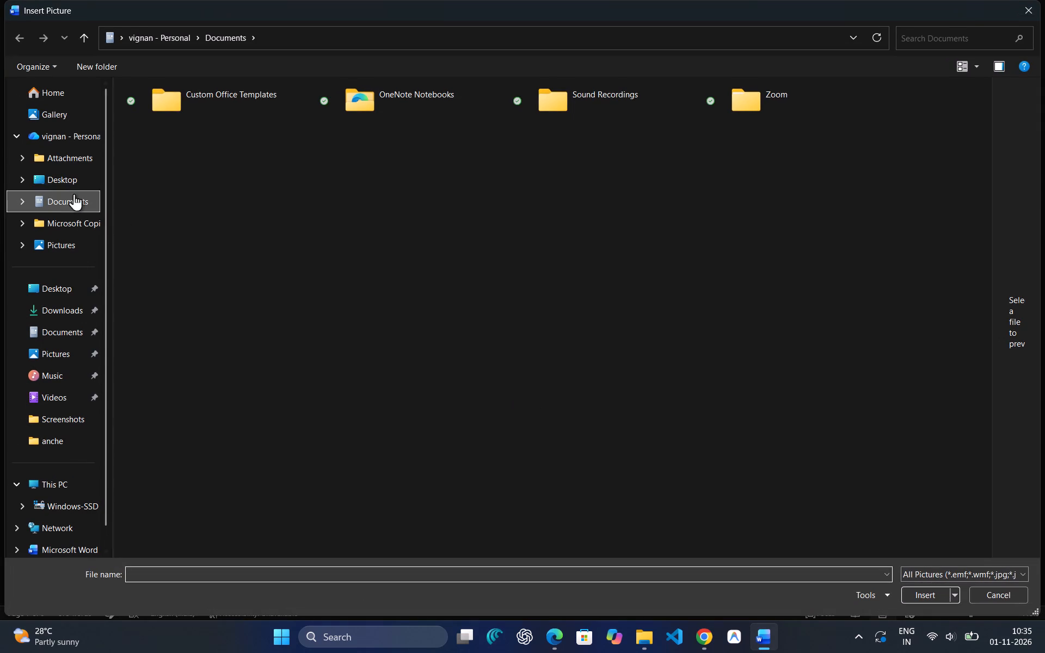
pyautogui.doubleClick(65, 114)
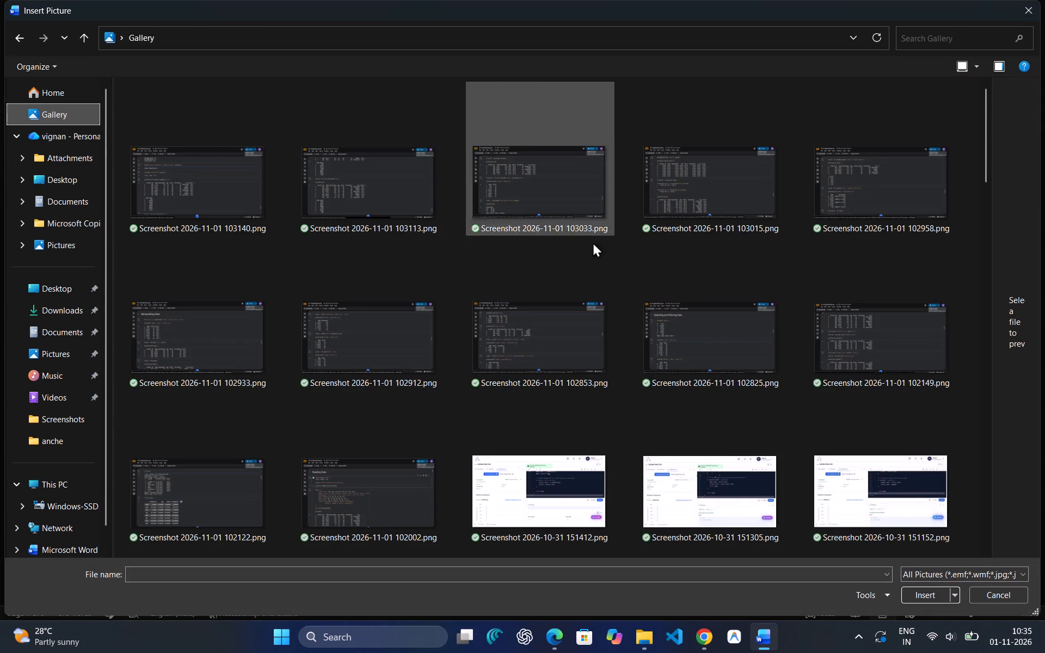
pyautogui.doubleClick(522, 185)
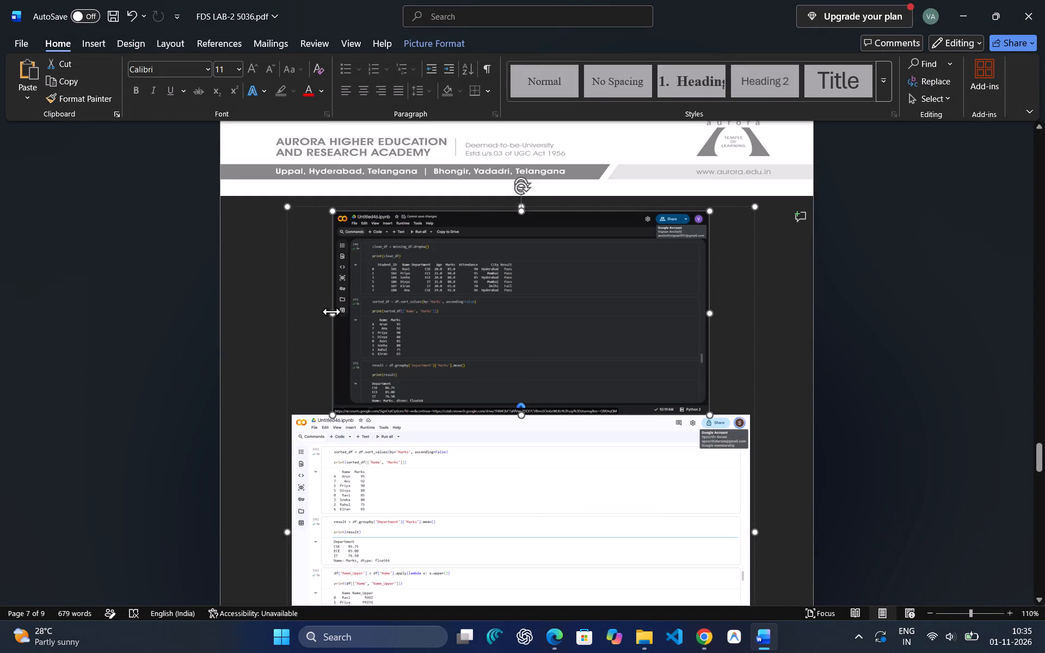
# Widen the new screenshot at the top of page 7 on both sides to match the old screenshots below it.
pyautogui.moveTo(331, 311); pyautogui.dragTo(289, 309)
pyautogui.moveTo(714, 311); pyautogui.dragTo(753, 317)
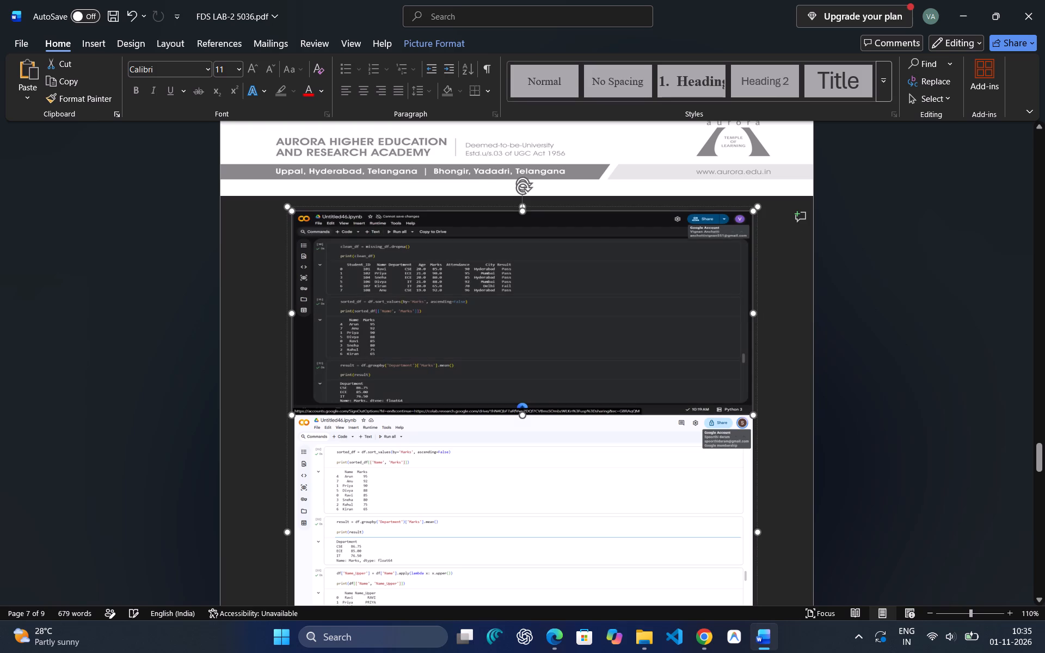
# Replace the second screenshot on page 7, with the sorted_df and groupby code, with Screenshot 2026-11-01 103140.png from the Gallery.
pyautogui.scroll(-5, 587, 475)
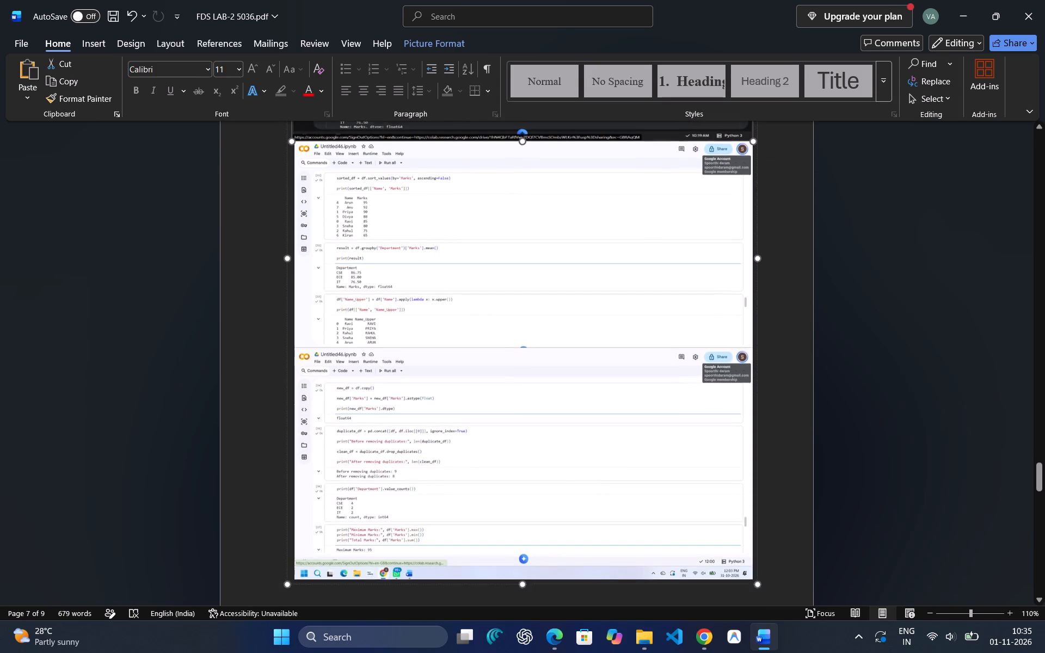
pyautogui.scroll(-4, 587, 475)
pyautogui.scroll(2, 587, 475)
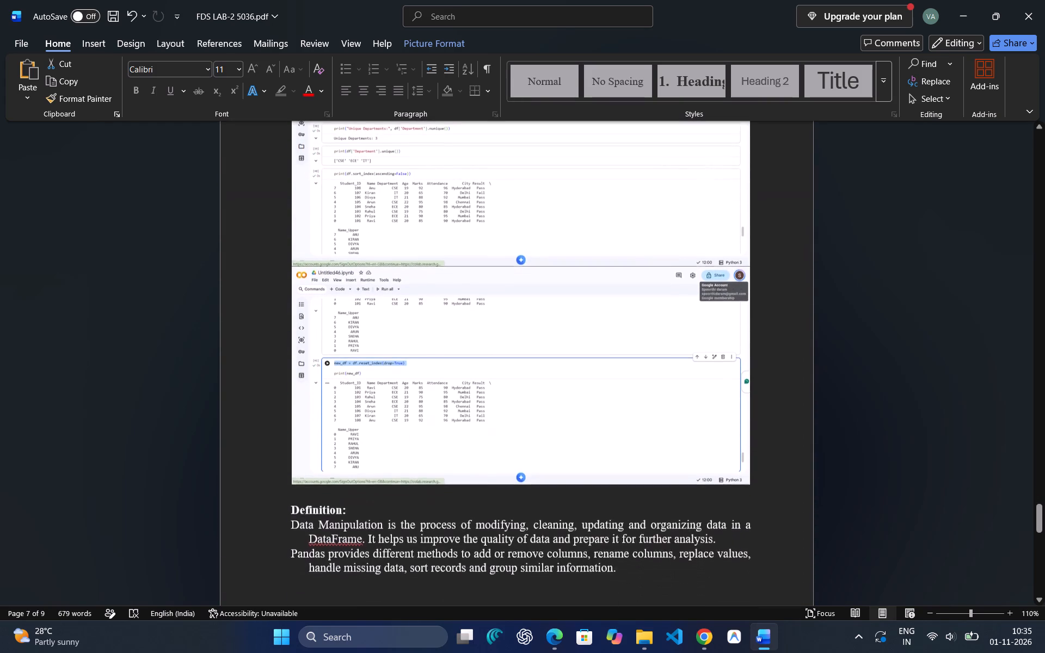
pyautogui.scroll(2, 587, 475)
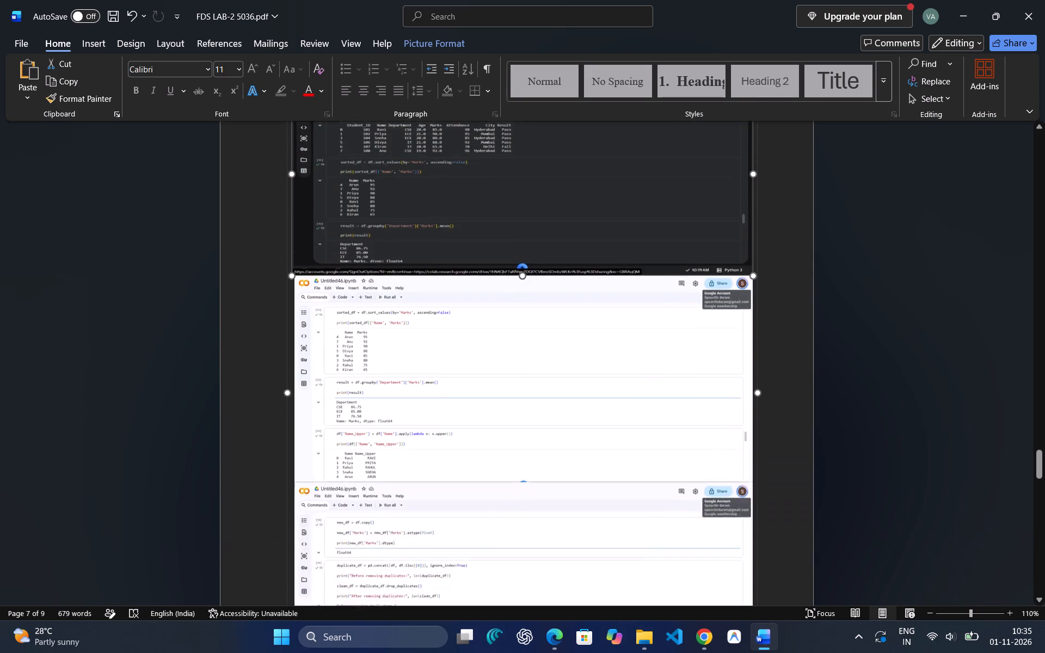
pyautogui.scroll(1, 587, 475)
pyautogui.rightClick(469, 428)
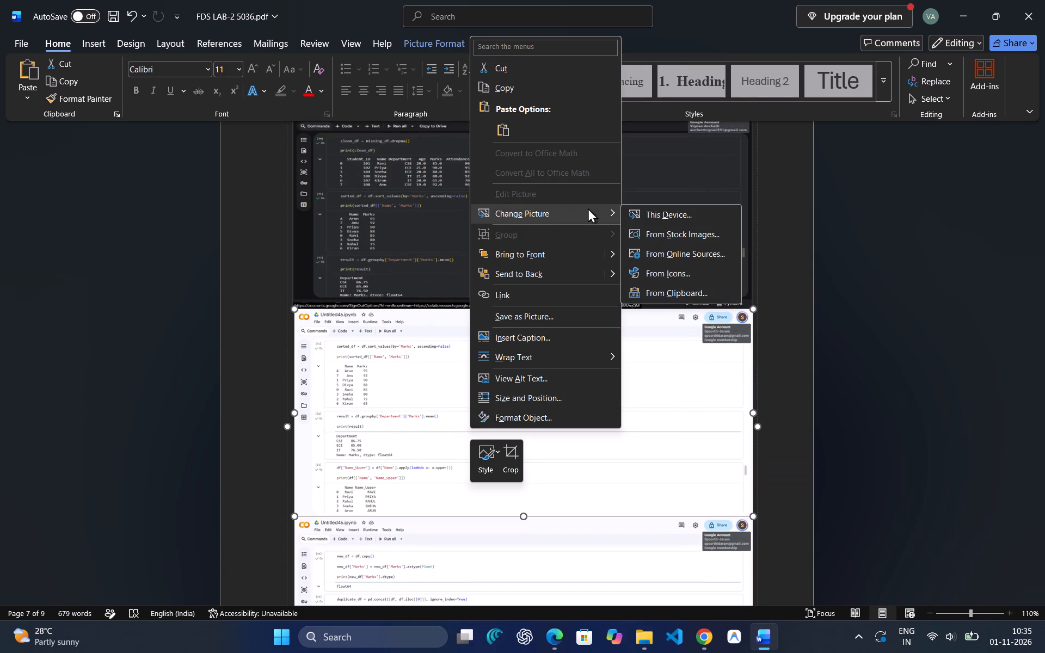
pyautogui.click(662, 208)
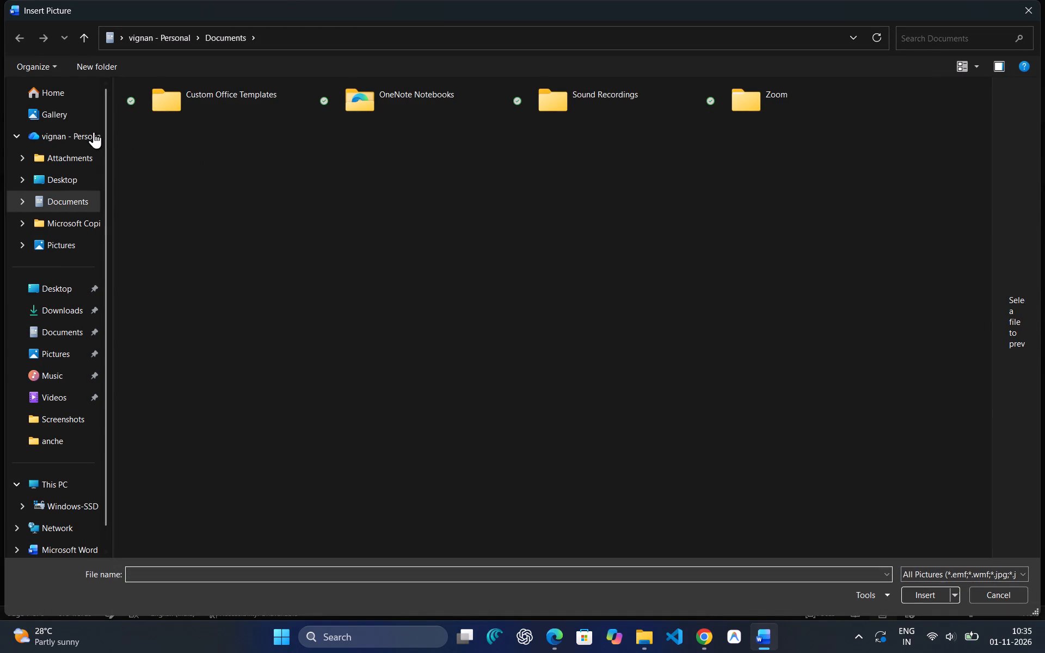
pyautogui.doubleClick(64, 112)
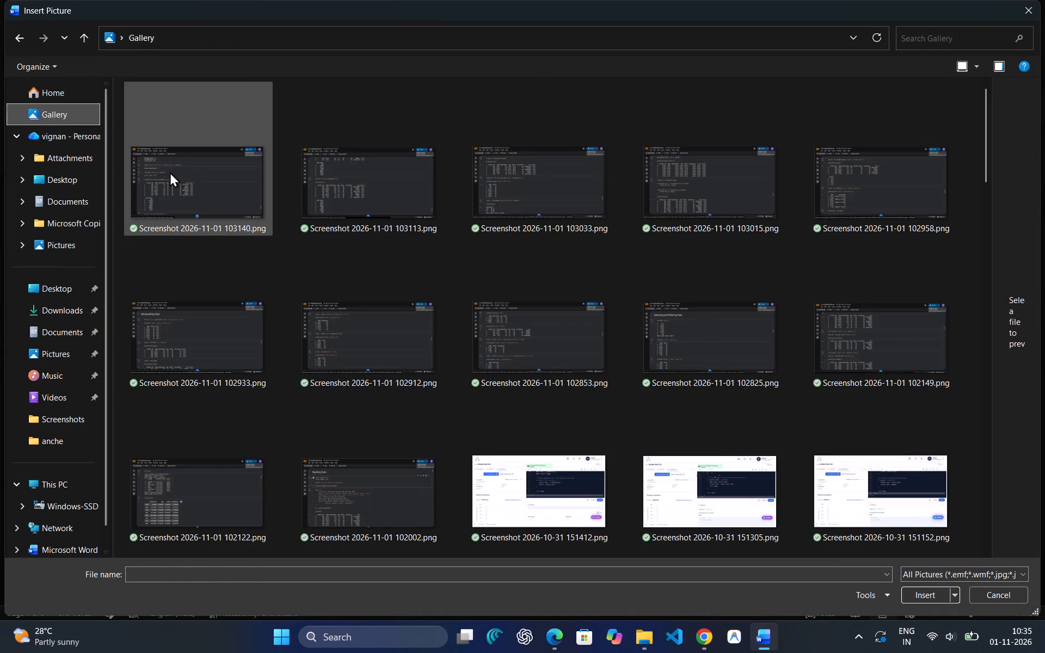
pyautogui.doubleClick(170, 172)
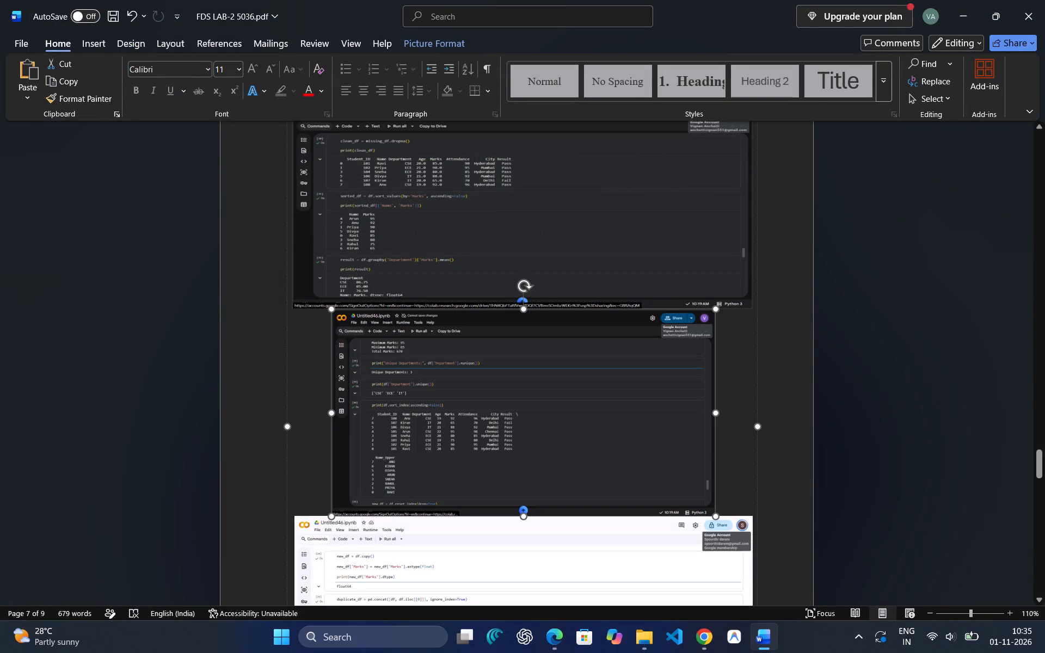
# Widen the second screenshot on page 7 on both sides to match the width of the screenshot above it.
pyautogui.moveTo(330, 414); pyautogui.dragTo(309, 412)
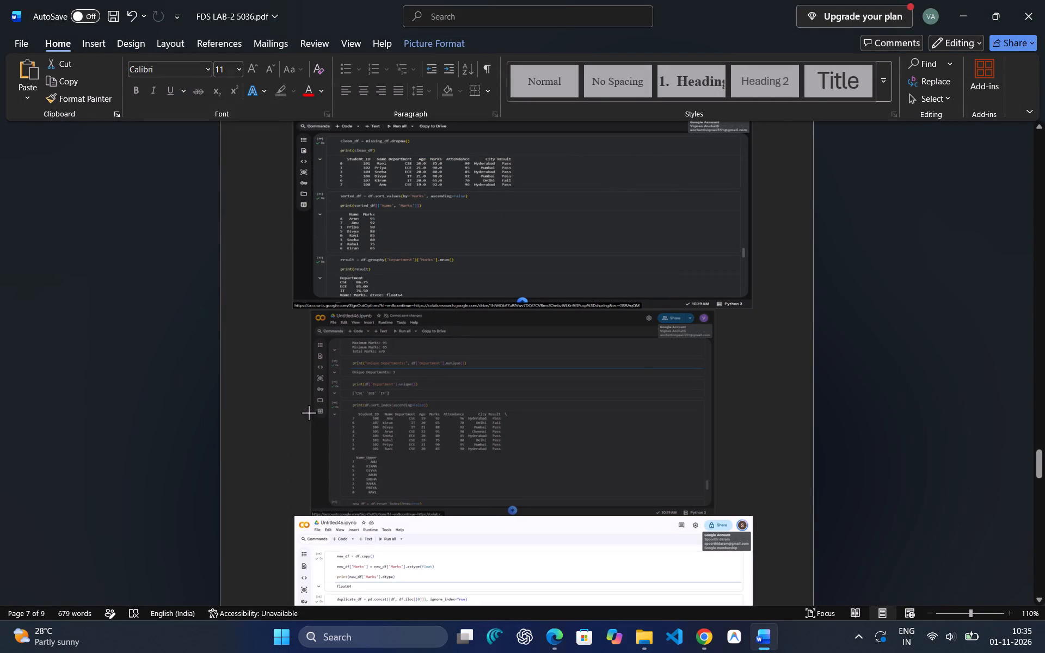
pyautogui.moveTo(309, 412); pyautogui.dragTo(292, 412)
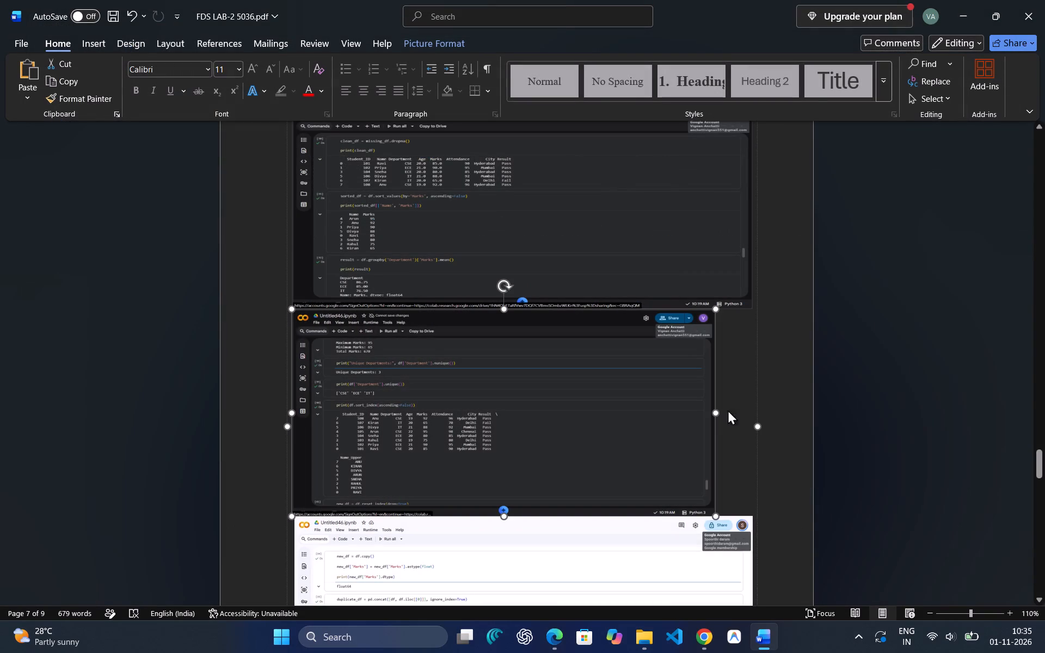
pyautogui.moveTo(717, 414); pyautogui.dragTo(736, 414)
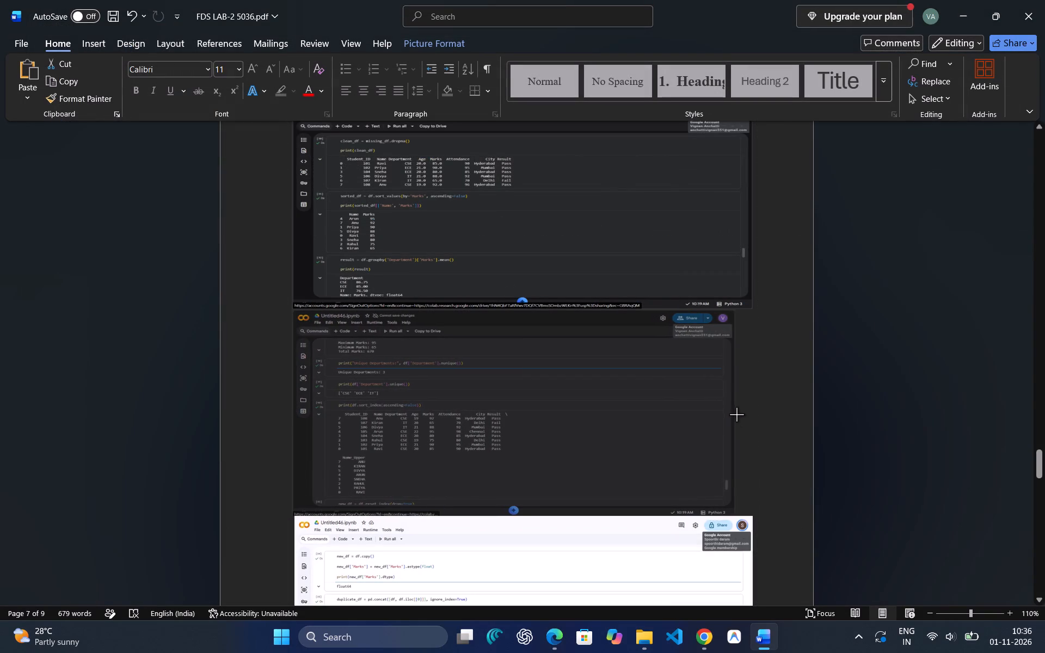
pyautogui.moveTo(736, 414); pyautogui.dragTo(752, 416)
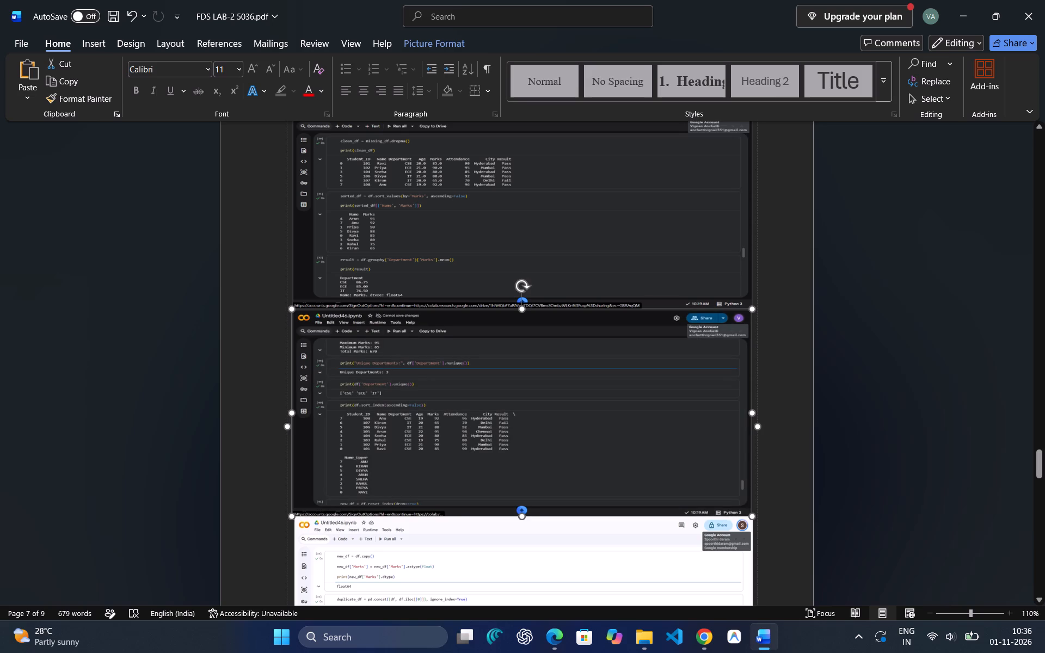
# Replace the third screenshot on page 7, with the new_df copy and duplicate-removal code, with the new reset_index capture from the Gallery.
pyautogui.scroll(-2, 260, 368)
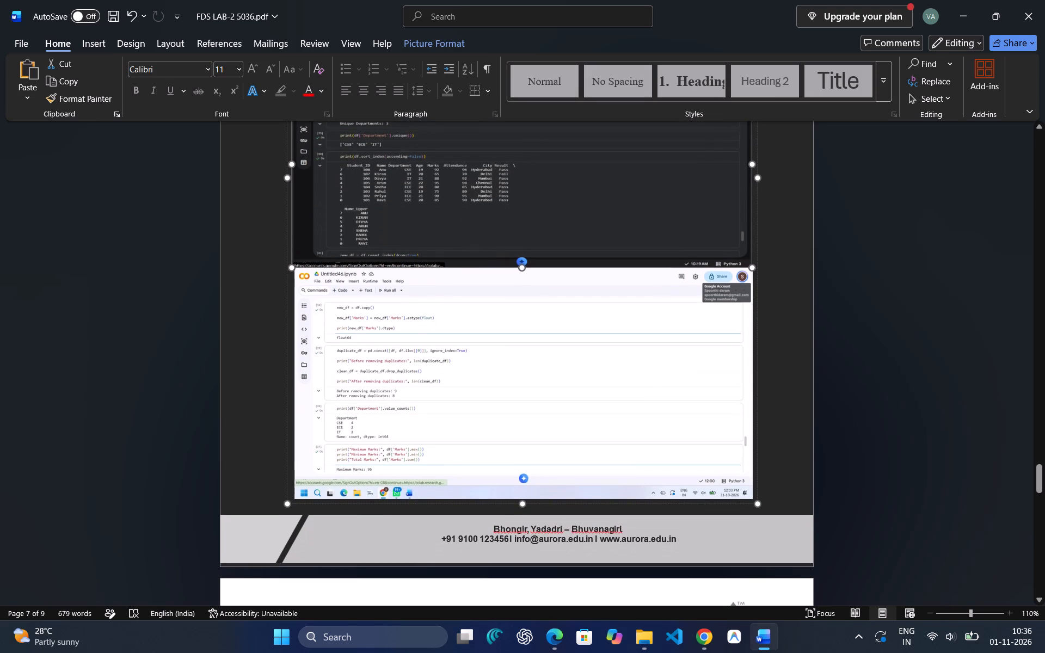
pyautogui.click(475, 338)
pyautogui.rightClick(475, 338)
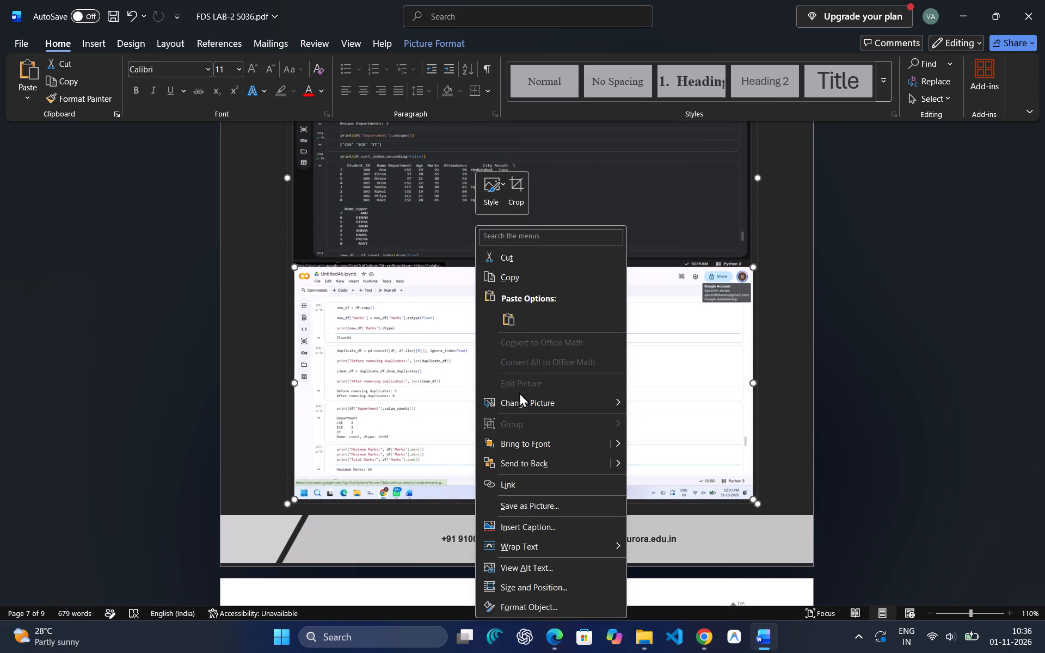
pyautogui.click(679, 399)
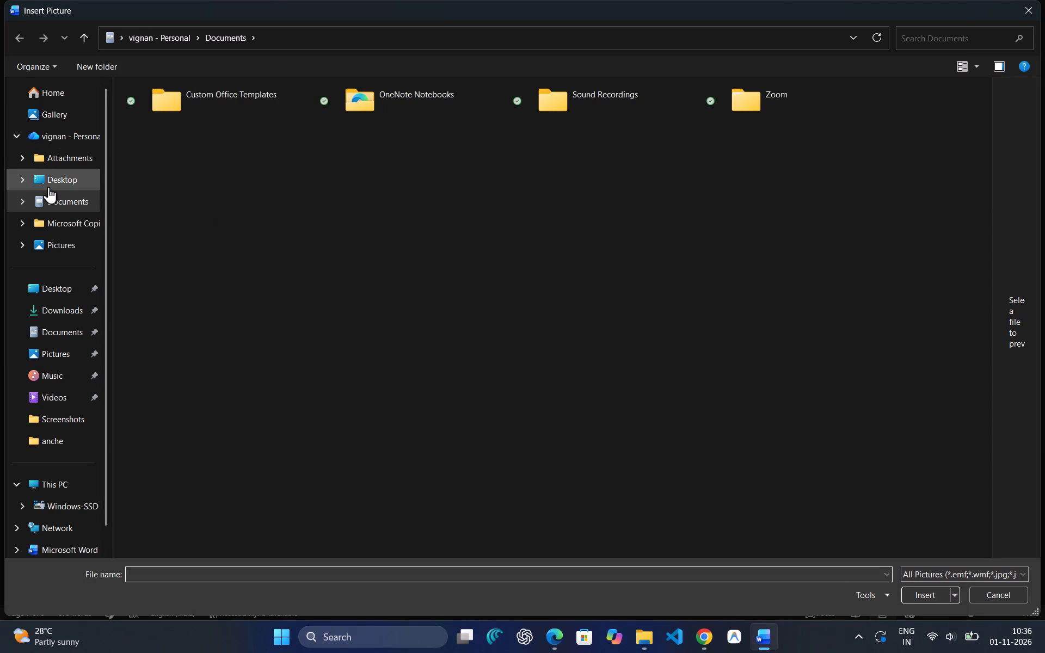
pyautogui.doubleClick(82, 114)
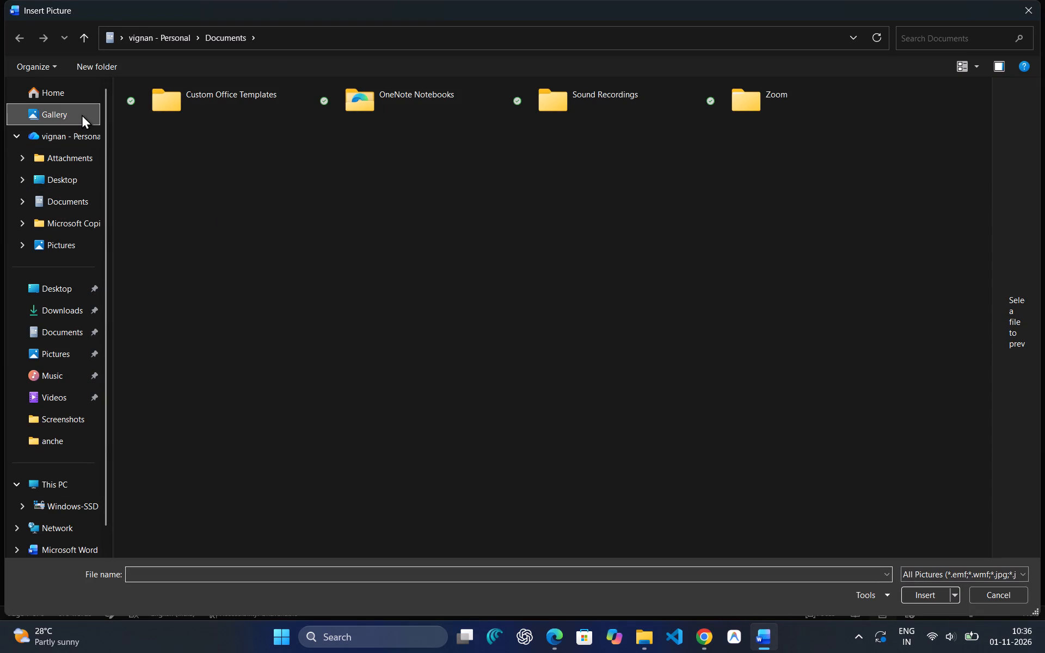
pyautogui.doubleClick(347, 185)
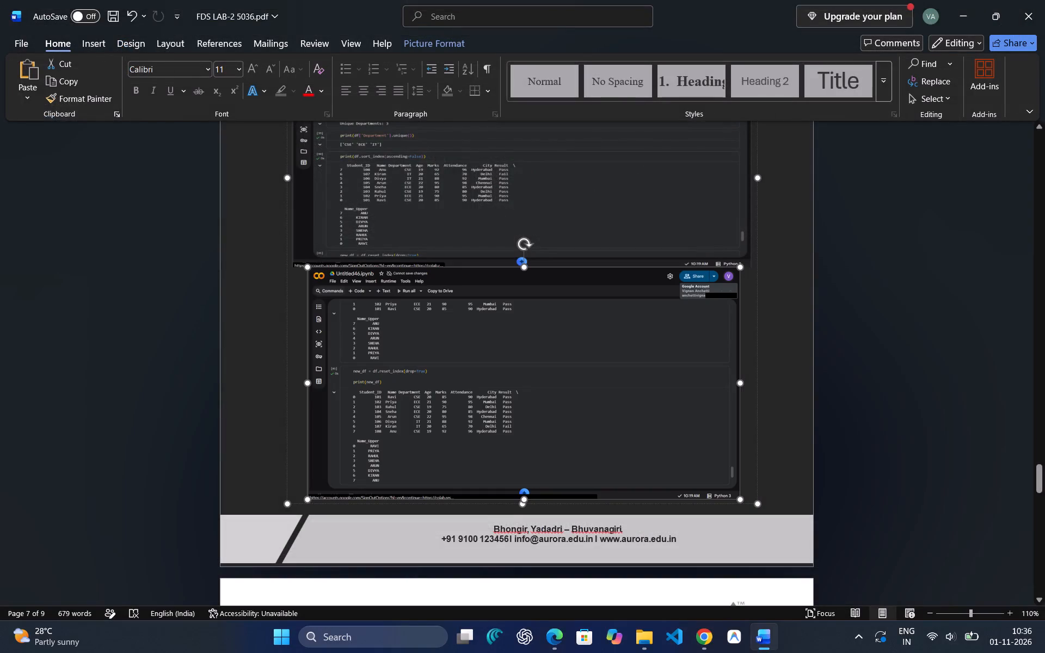
# Widen the bottom screenshot on page 7 on both sides to about the width of the screenshots above it.
pyautogui.moveTo(310, 385); pyautogui.dragTo(291, 385)
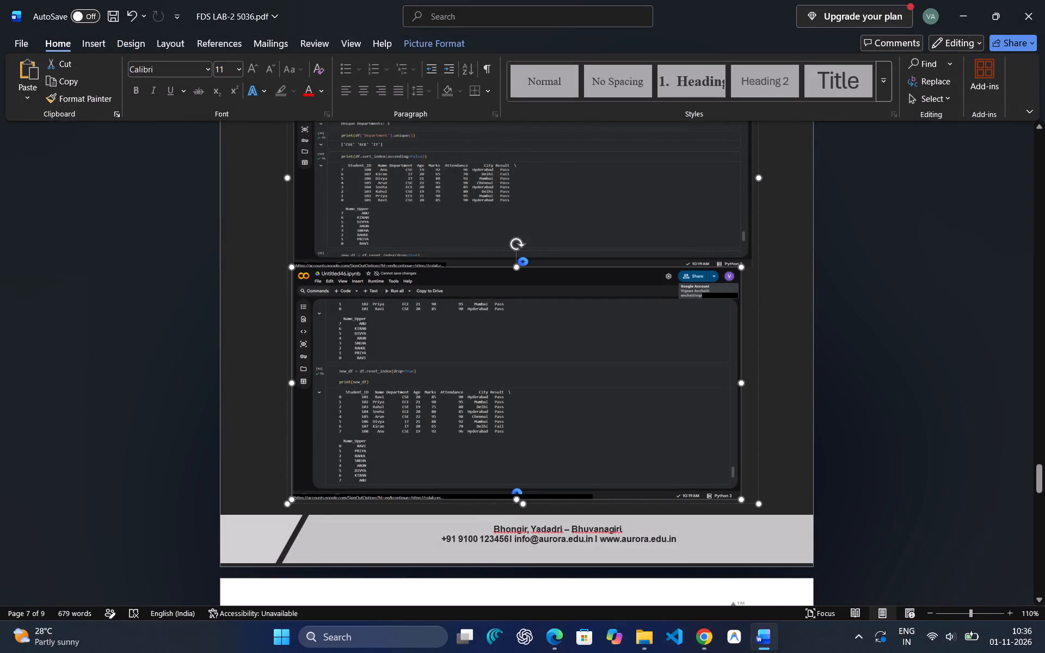
pyautogui.moveTo(742, 380); pyautogui.dragTo(757, 383)
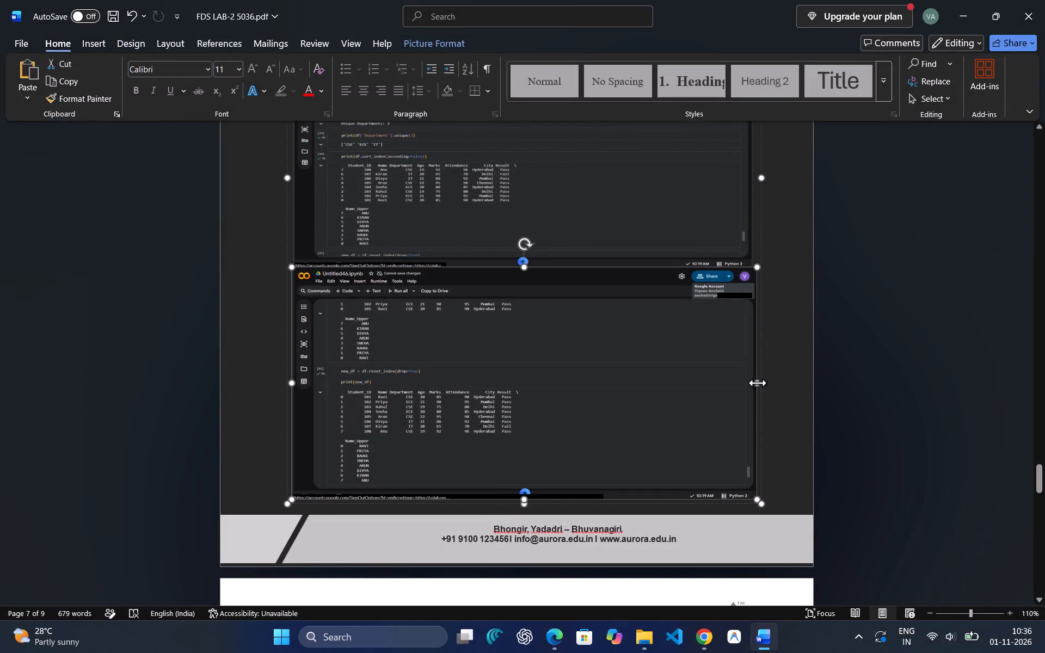
# Widen the middle screenshot on page 7 slightly to align its right edge with the screenshot below it.
pyautogui.scroll(2, 574, 210)
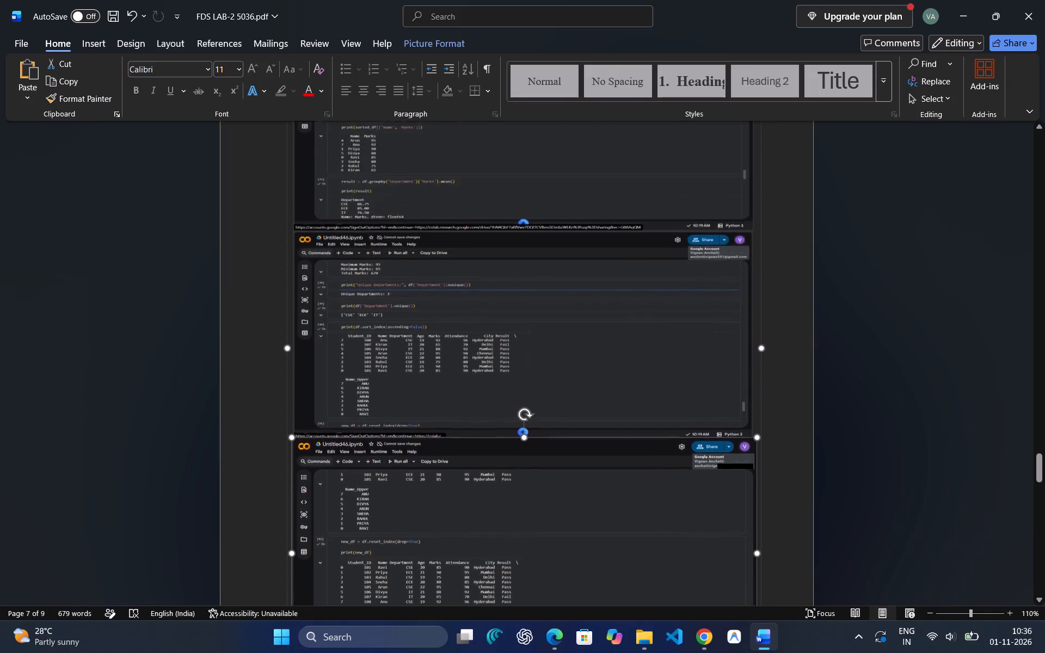
pyautogui.click(659, 297)
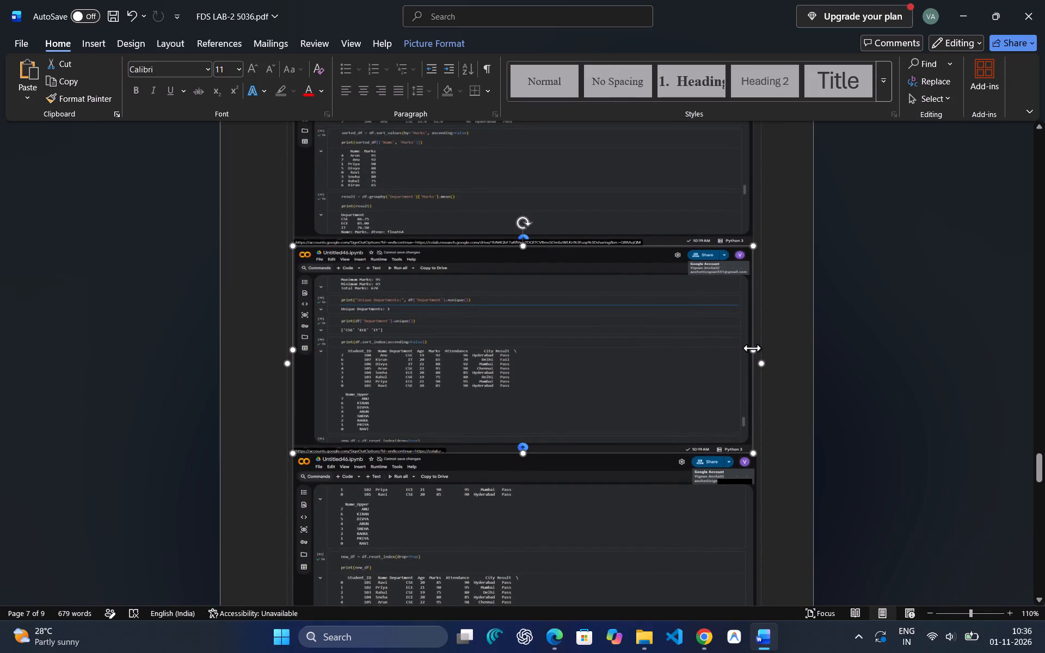
pyautogui.click(752, 348)
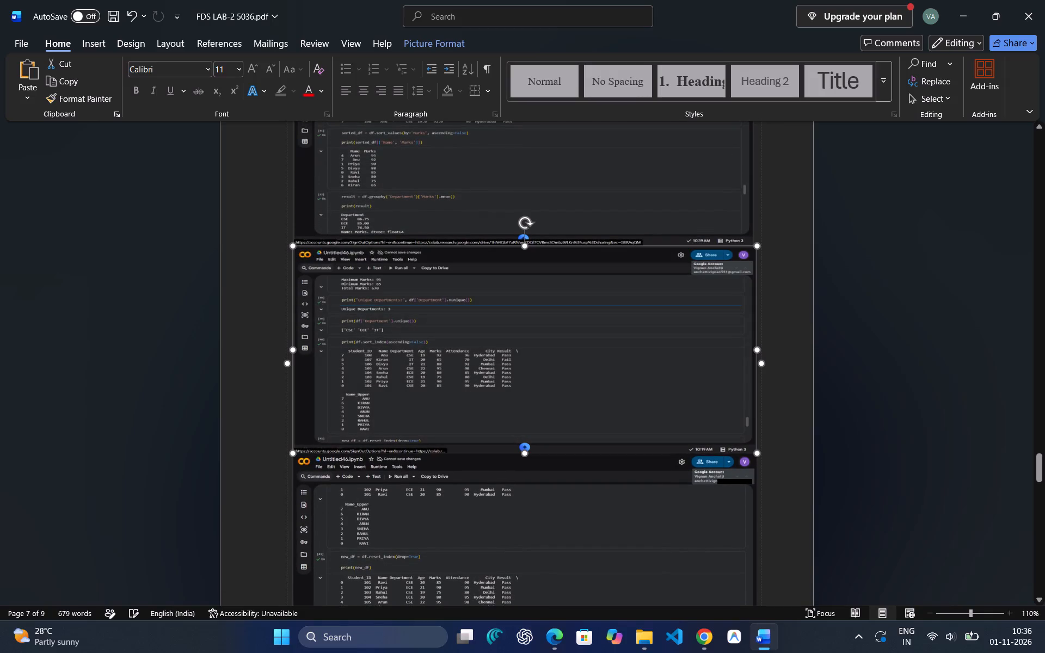
# Delete the two old light-themed Colab screenshots above the Definition section on page 8.
pyautogui.hscroll(1, 363, 371)
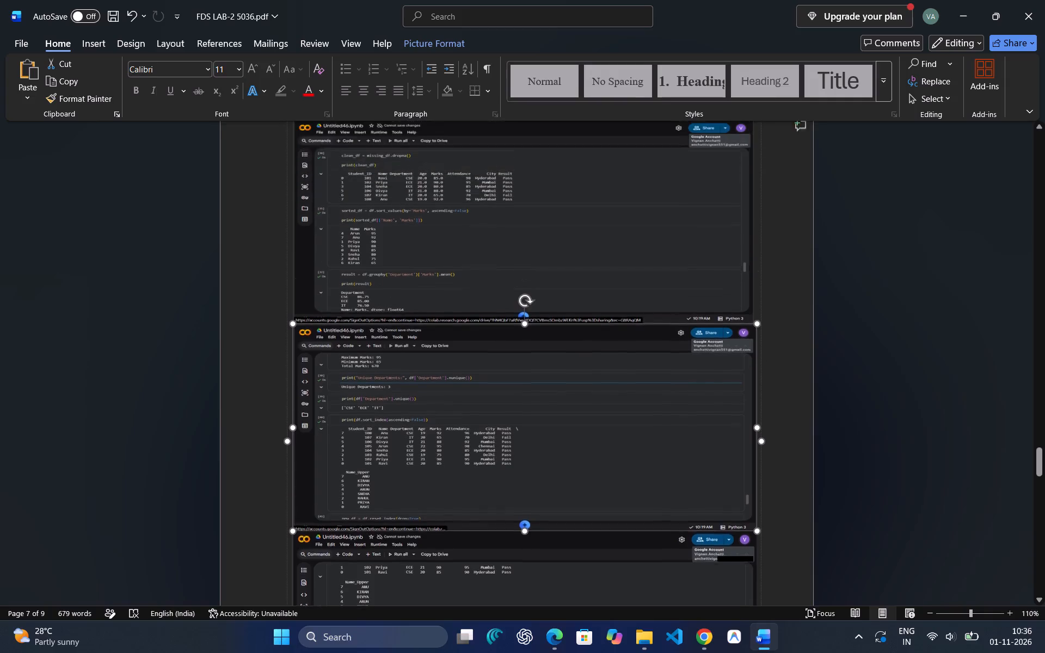
pyautogui.hscroll(1, 363, 371)
pyautogui.scroll(-3, 363, 371)
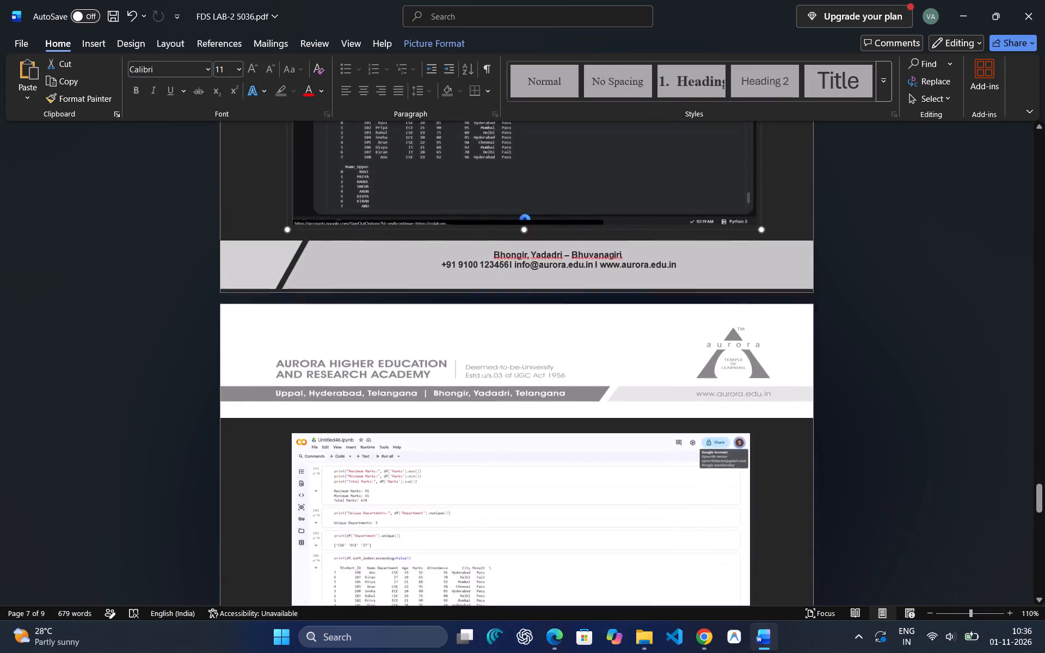
pyautogui.scroll(-3, 363, 371)
pyautogui.scroll(4, 363, 371)
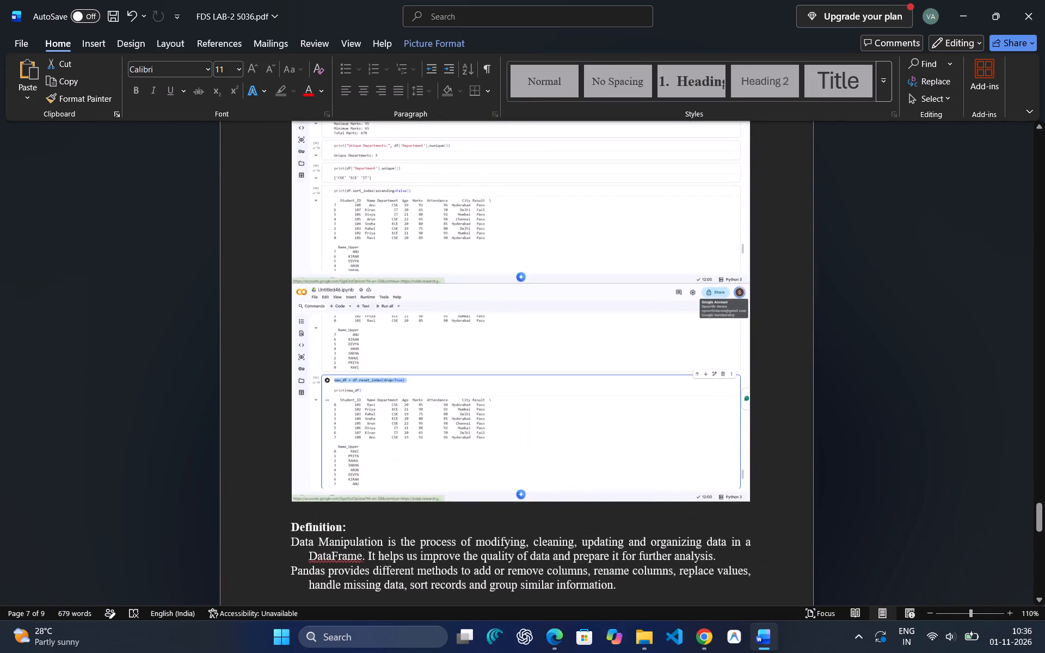
pyautogui.scroll(1, 363, 371)
pyautogui.click(428, 219)
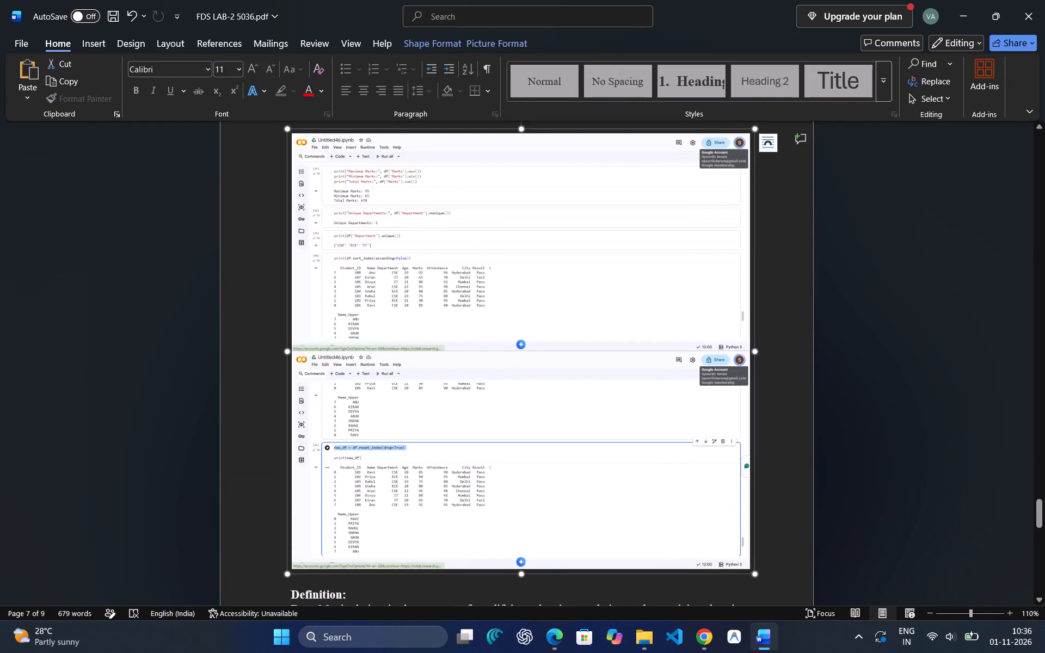
pyautogui.click(428, 219)
pyautogui.press('Delete')
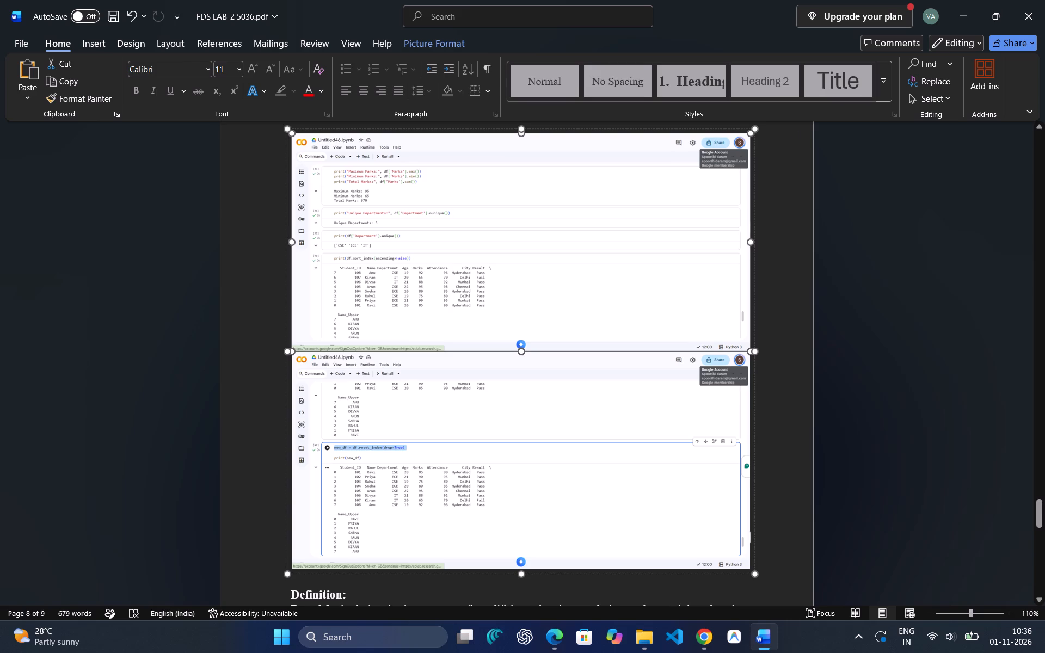
pyautogui.press('Delete')
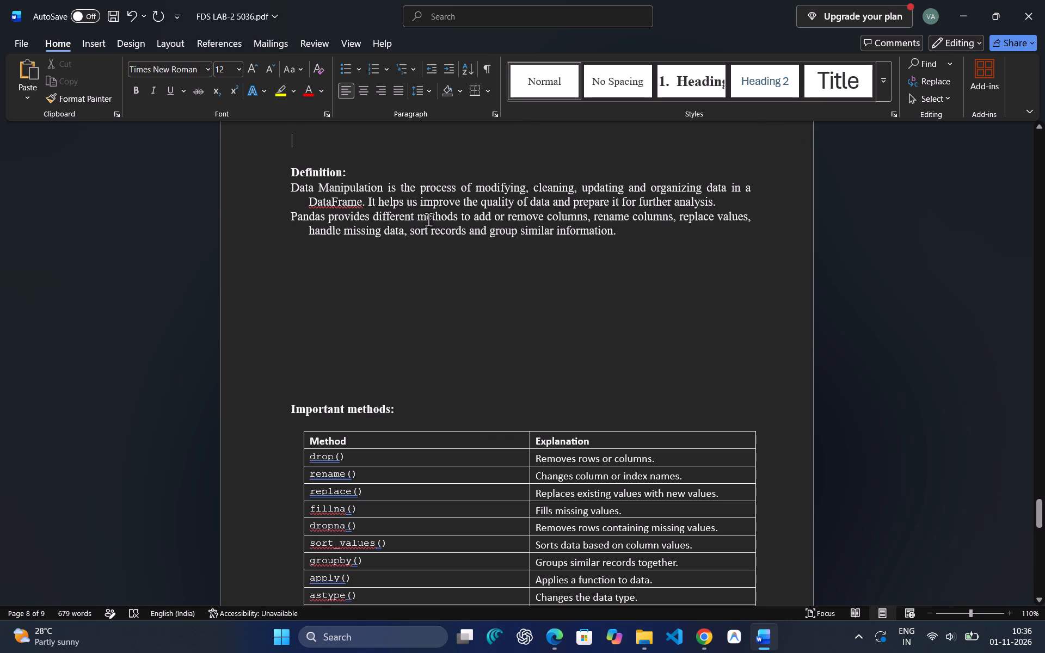
# Review the rest of the report, and the pages from the title table through the Selecting and Filtering Data screenshots.
pyautogui.scroll(-10, 428, 219)
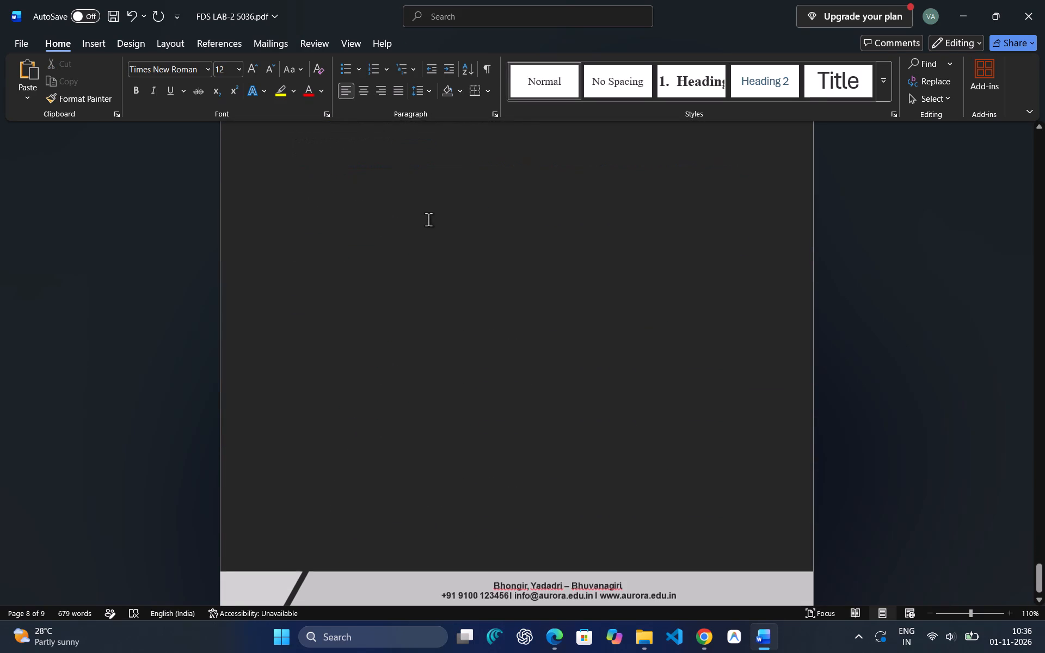
pyautogui.scroll(-3, 428, 219)
pyautogui.scroll(16, 428, 219)
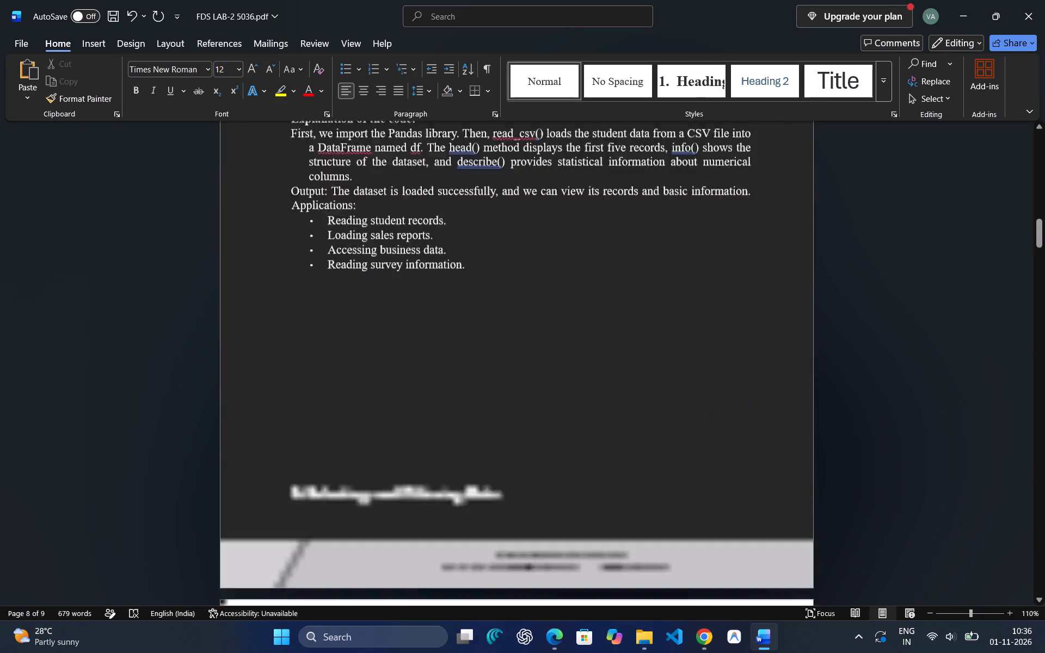
pyautogui.scroll(8, 428, 219)
pyautogui.scroll(13, 428, 219)
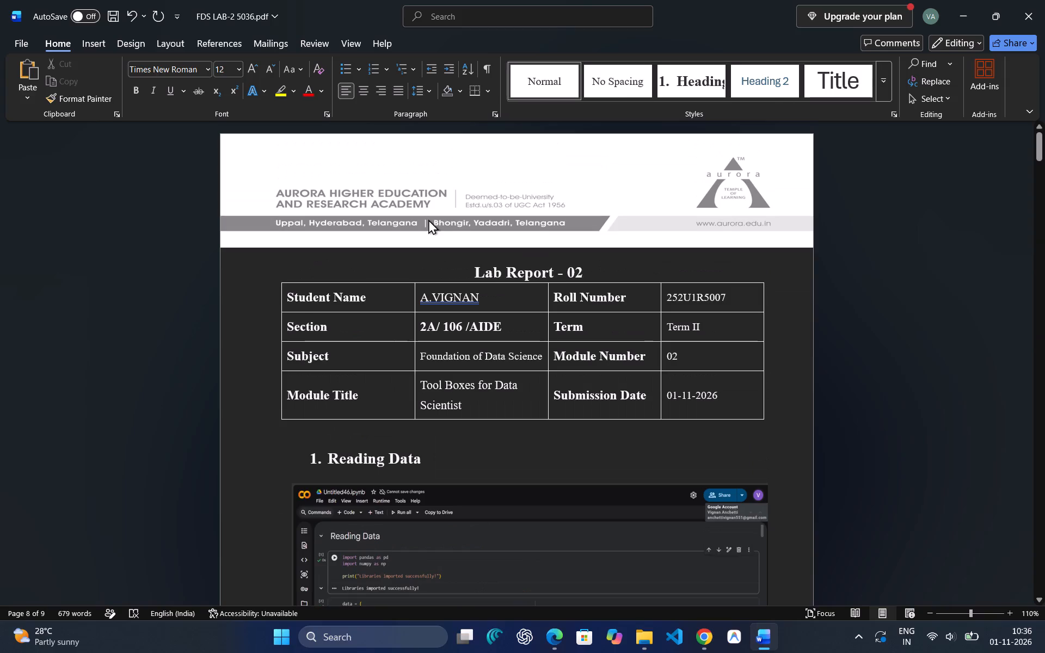
pyautogui.scroll(-3, 428, 219)
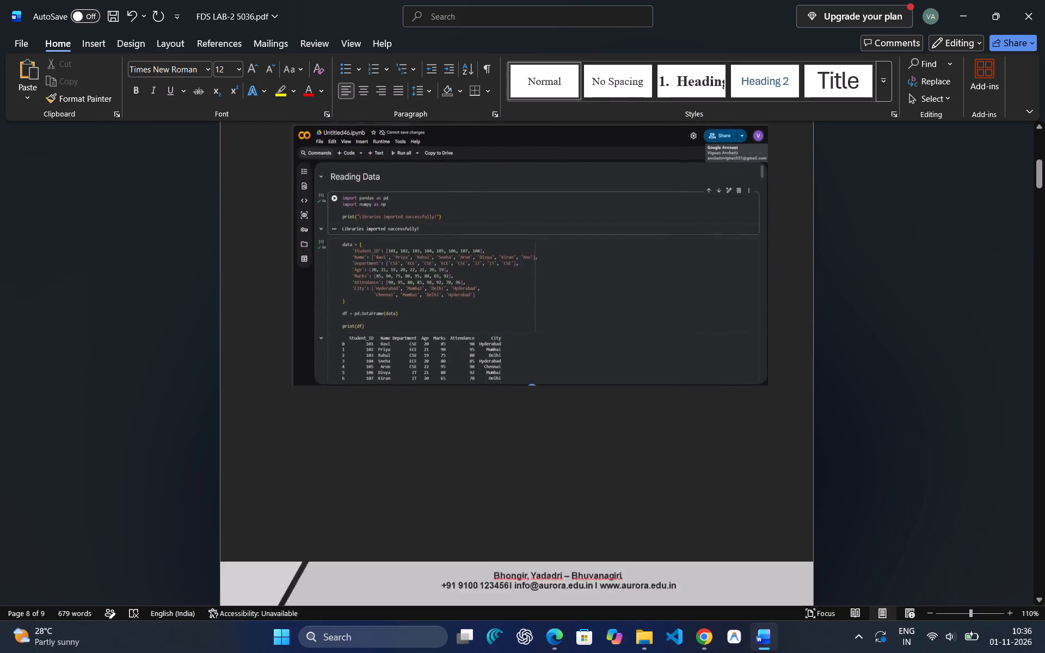
pyautogui.scroll(-4, 428, 219)
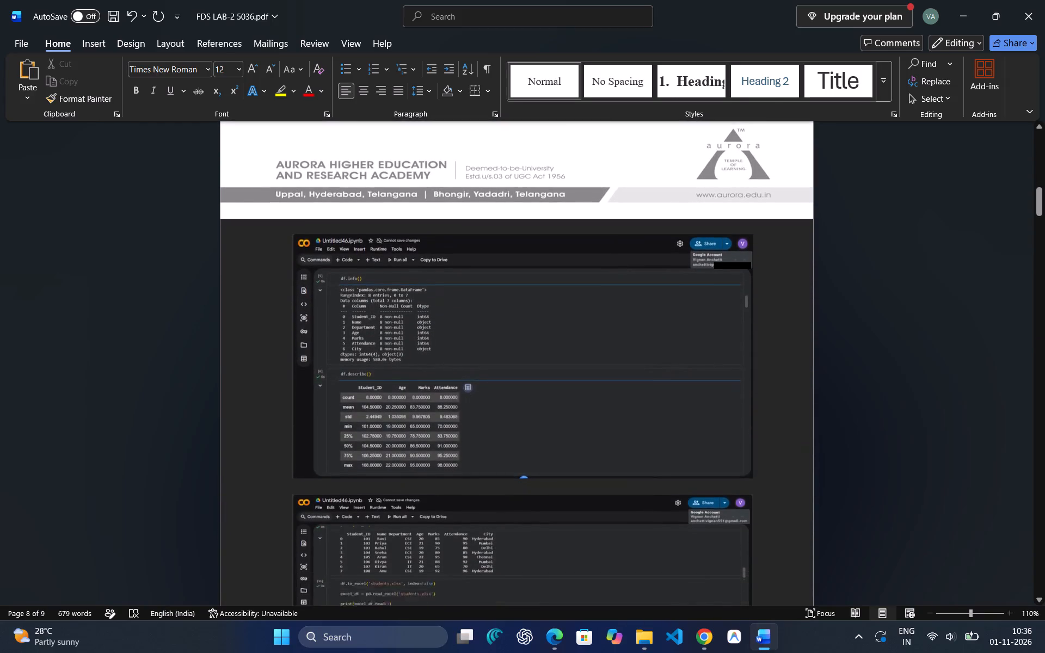
pyautogui.scroll(-5, 428, 219)
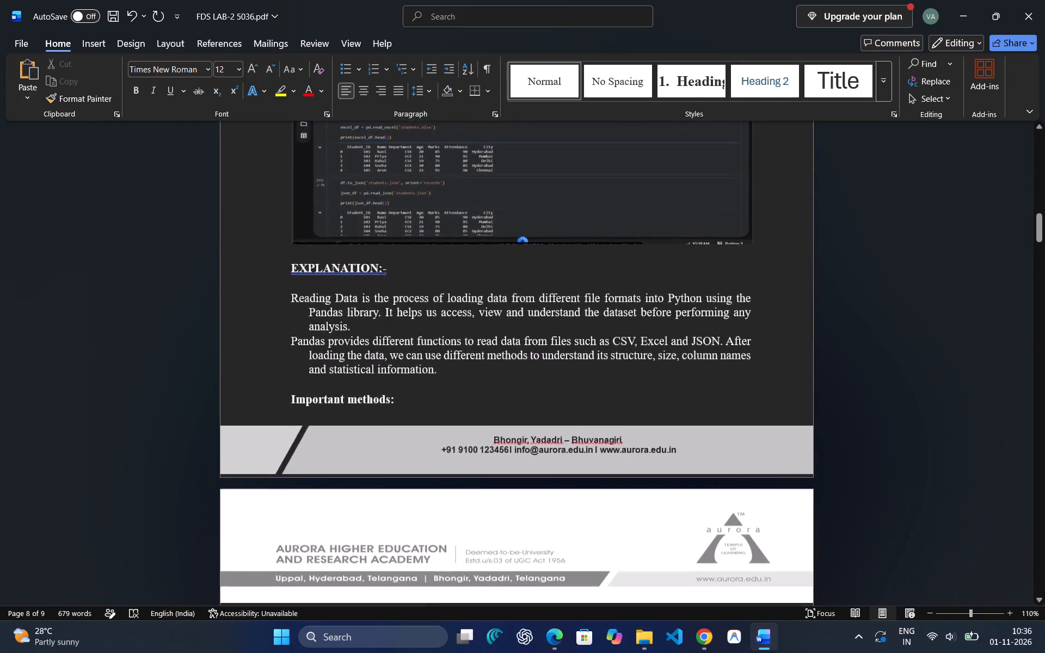
pyautogui.scroll(-5, 428, 219)
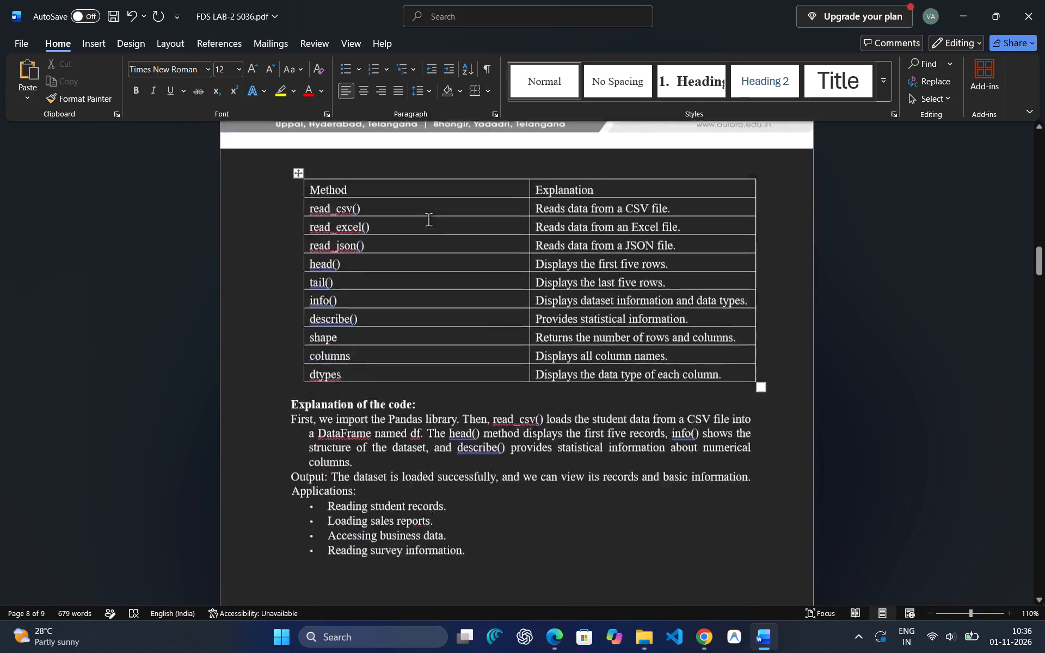
pyautogui.scroll(-3, 428, 219)
pyautogui.scroll(2, 428, 219)
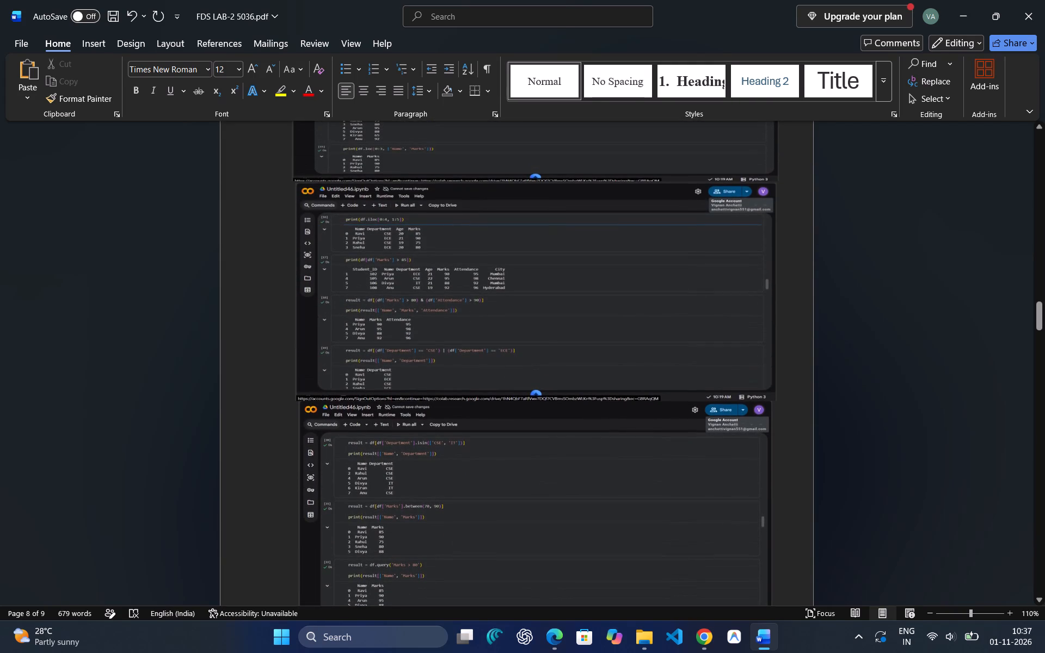
pyautogui.scroll(3, 428, 219)
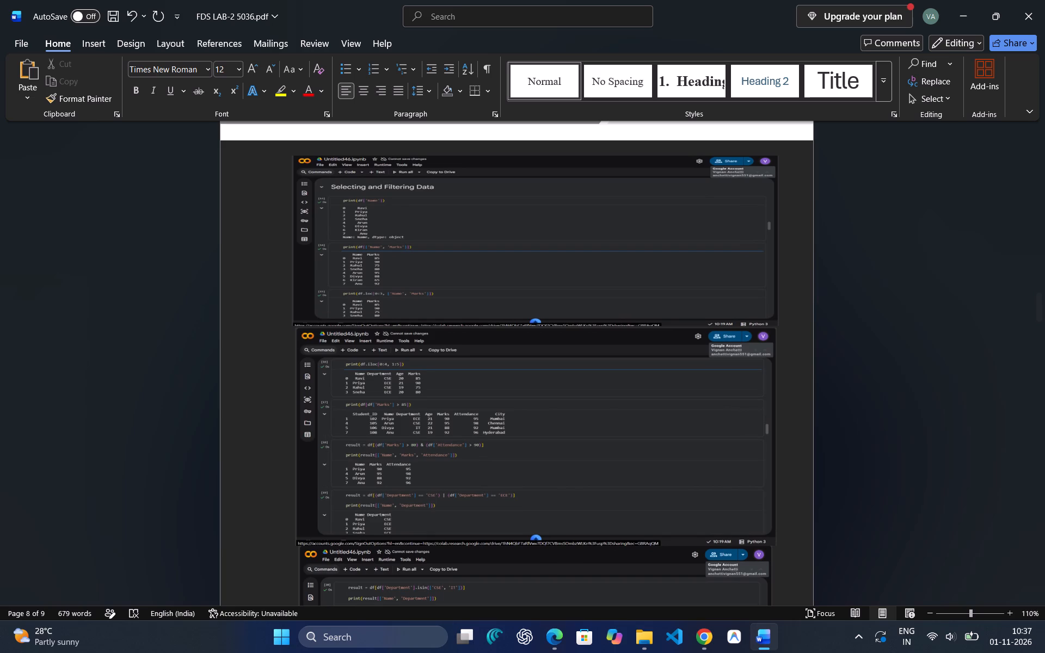
pyautogui.scroll(-5, 428, 219)
pyautogui.scroll(1, 428, 219)
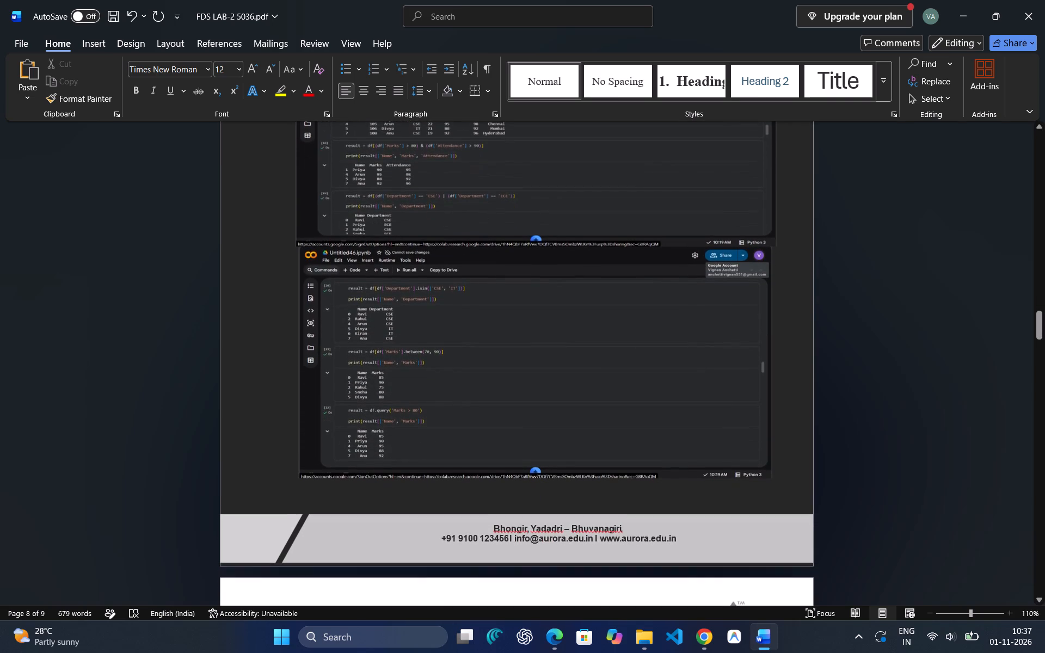
pyautogui.scroll(2, 428, 219)
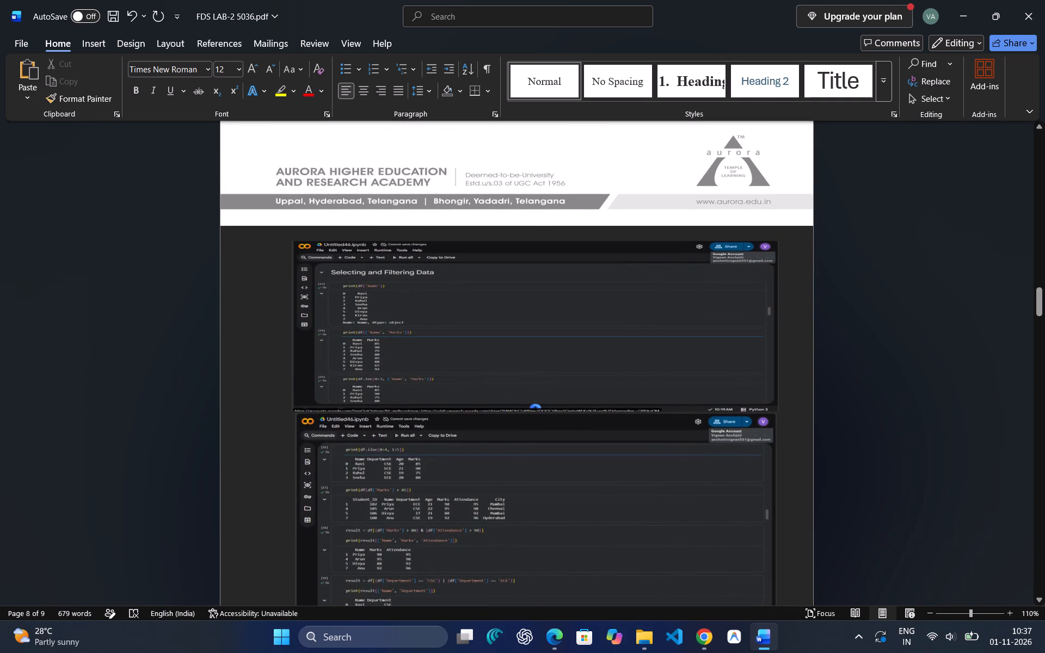
# Increase the height of the Selecting and Filtering Data screenshot at the top of page 4.
pyautogui.click(430, 304)
pyautogui.click(513, 269)
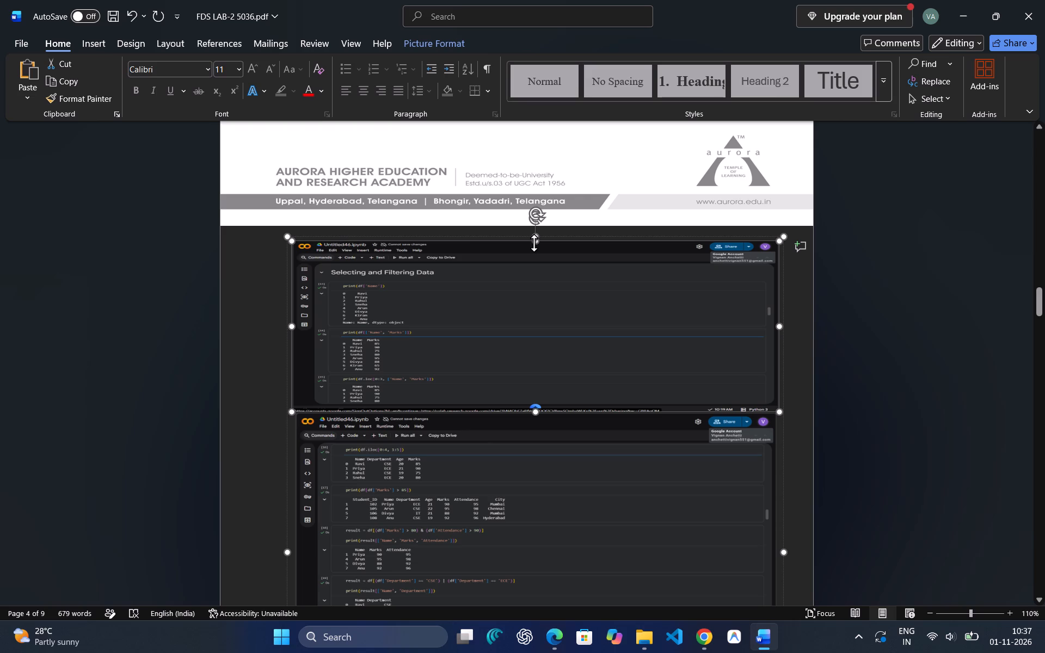
pyautogui.moveTo(534, 243); pyautogui.dragTo(536, 231)
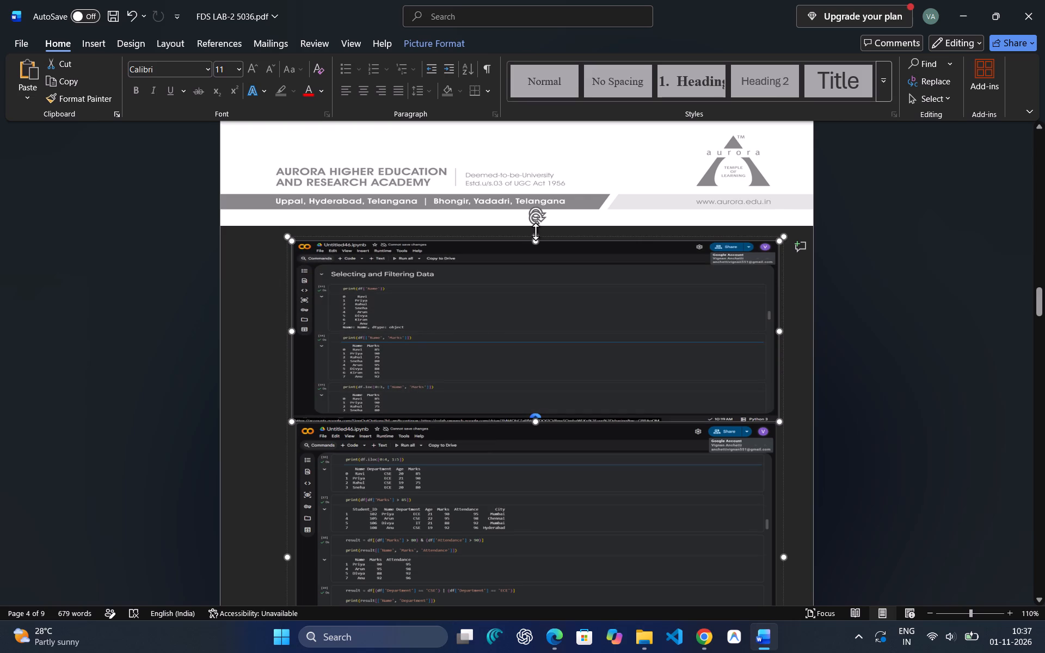
pyautogui.moveTo(536, 243); pyautogui.dragTo(536, 234)
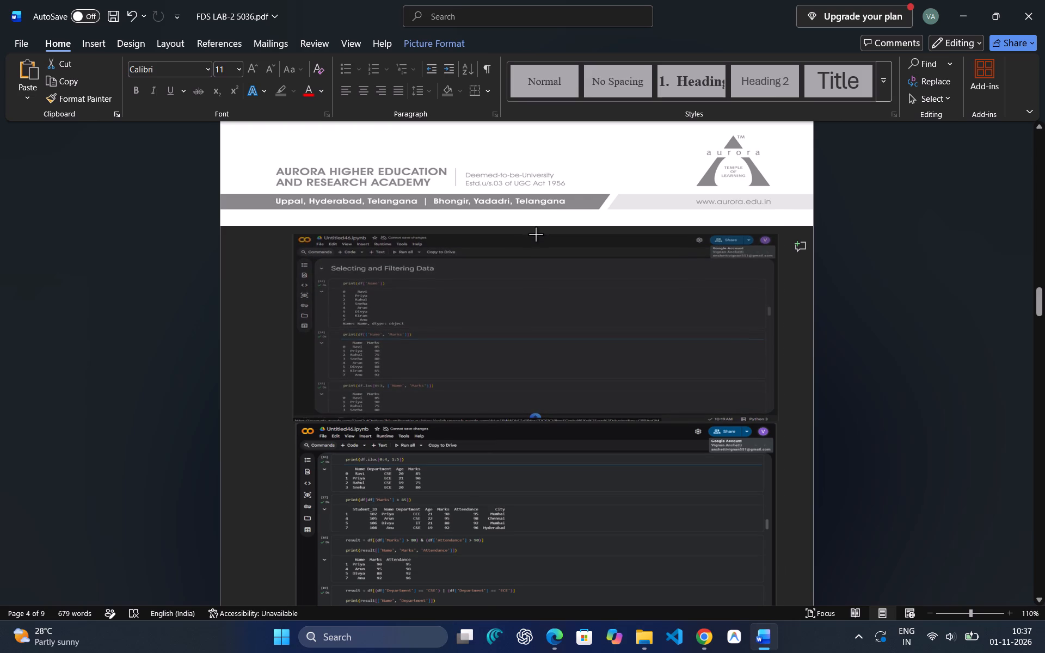
pyautogui.moveTo(536, 234); pyautogui.dragTo(536, 232)
# Review the report from the Selecting and Filtering Data screenshots on page 4 through the Google Colab link on the last page.
pyautogui.scroll(-4, 513, 318)
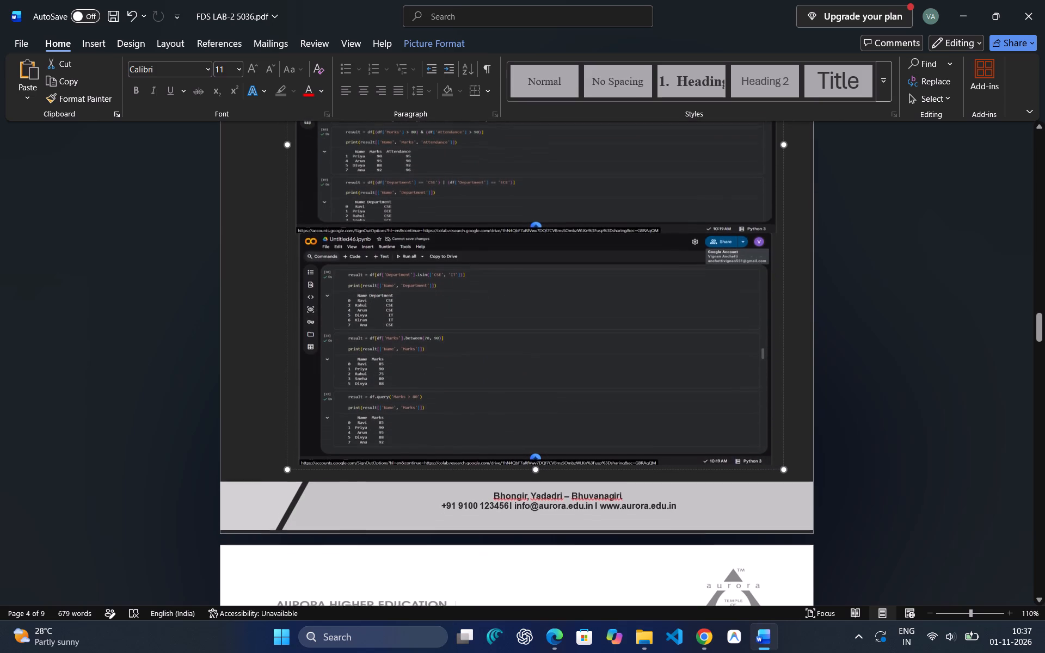
pyautogui.scroll(6, 513, 318)
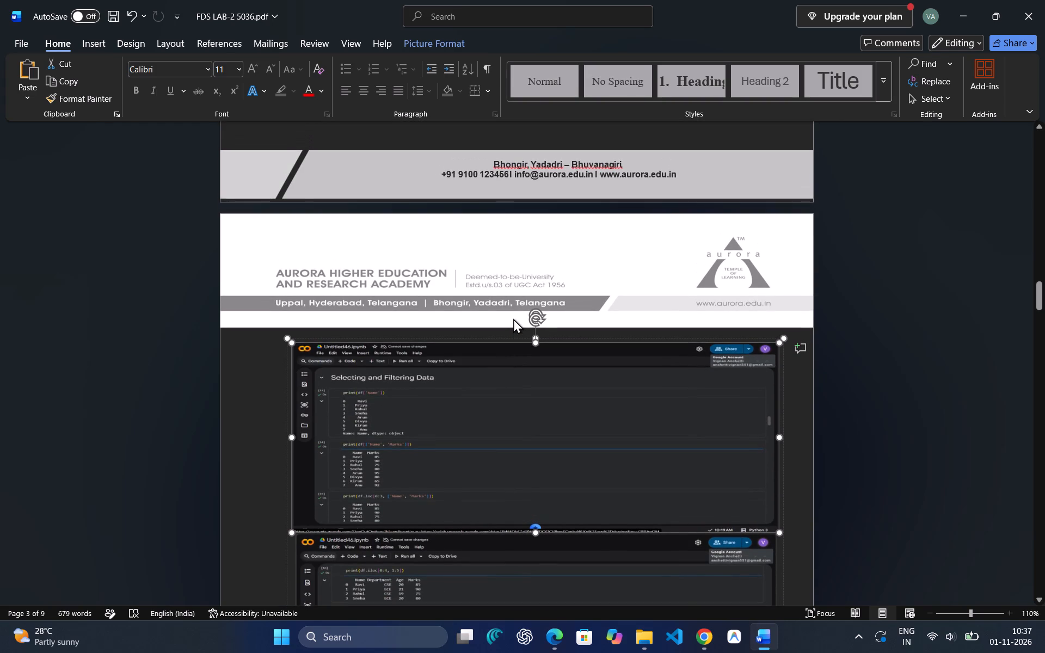
pyautogui.click(229, 406)
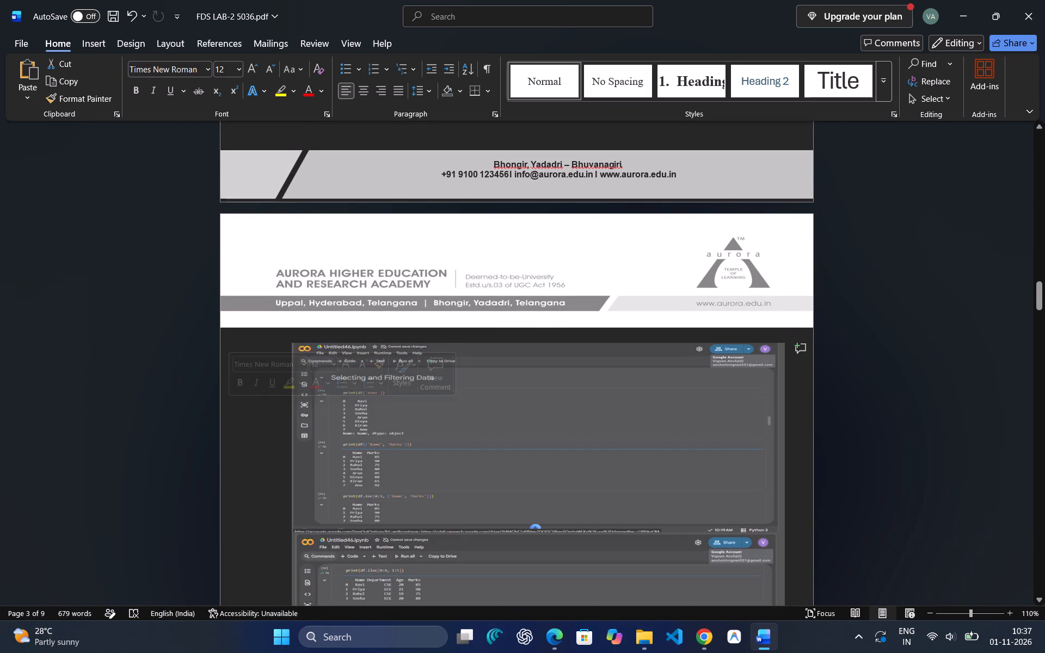
pyautogui.click(371, 465)
pyautogui.scroll(-2, 371, 465)
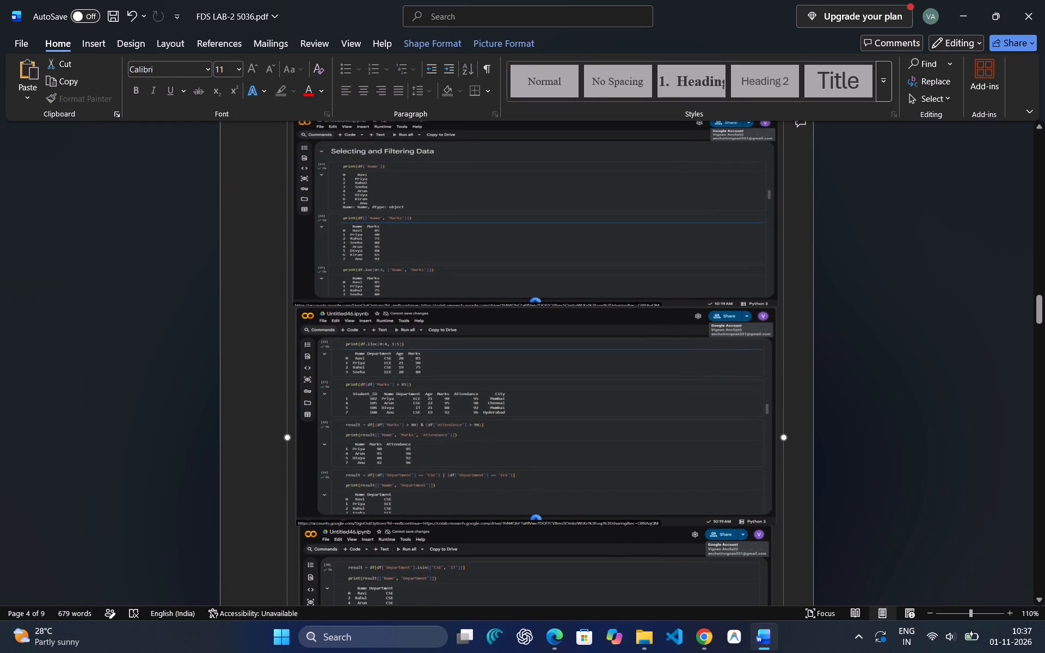
pyautogui.scroll(-5, 371, 465)
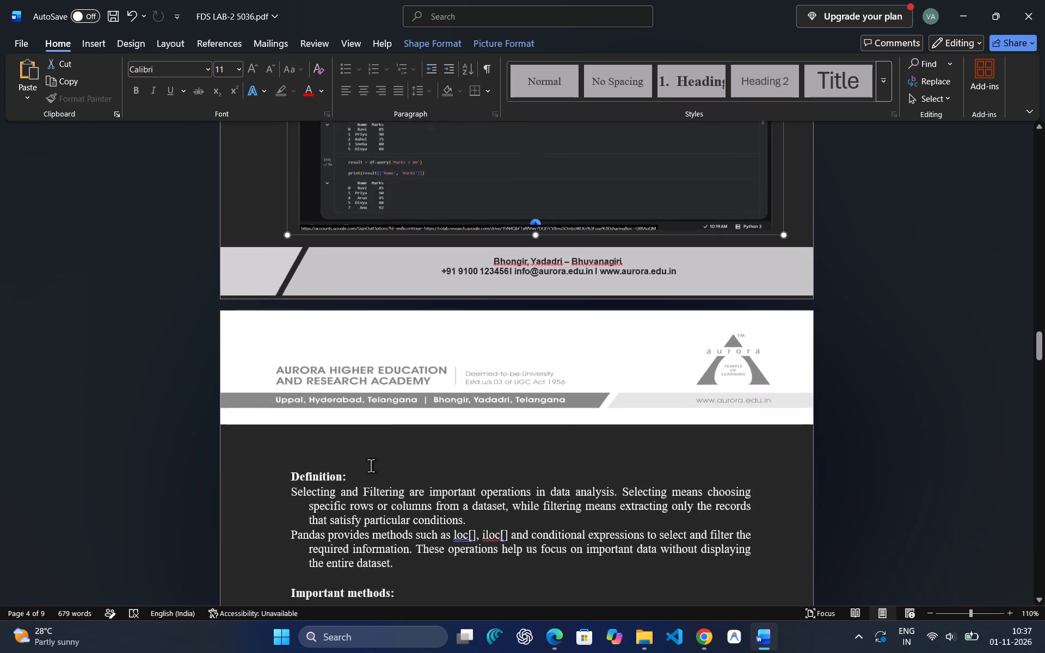
pyautogui.scroll(-5, 371, 465)
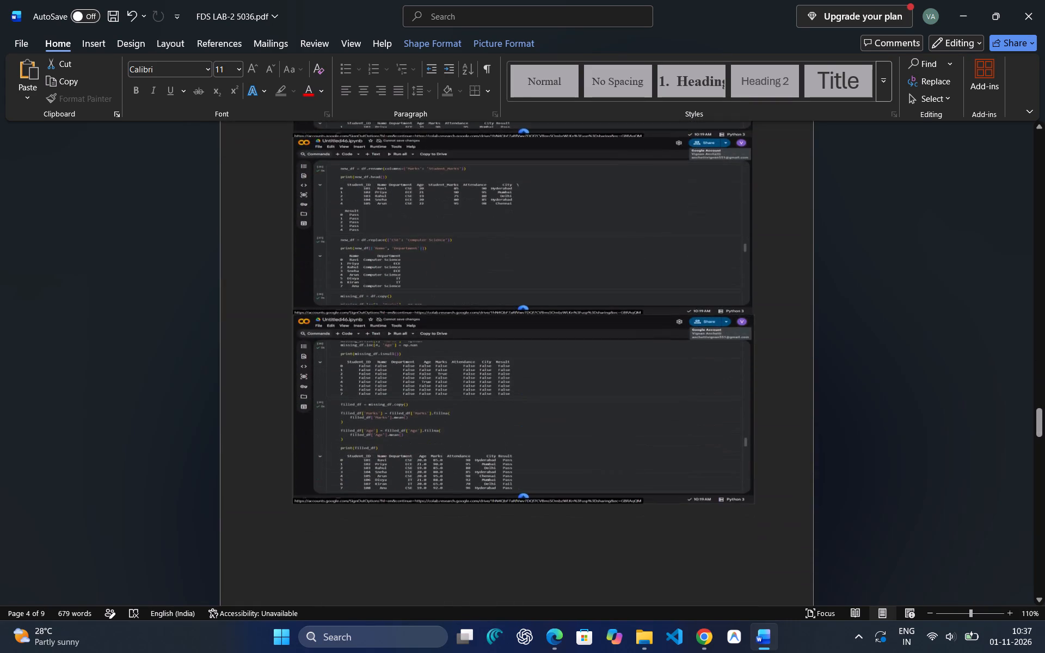
pyautogui.scroll(5, 371, 465)
pyautogui.scroll(-2, 371, 465)
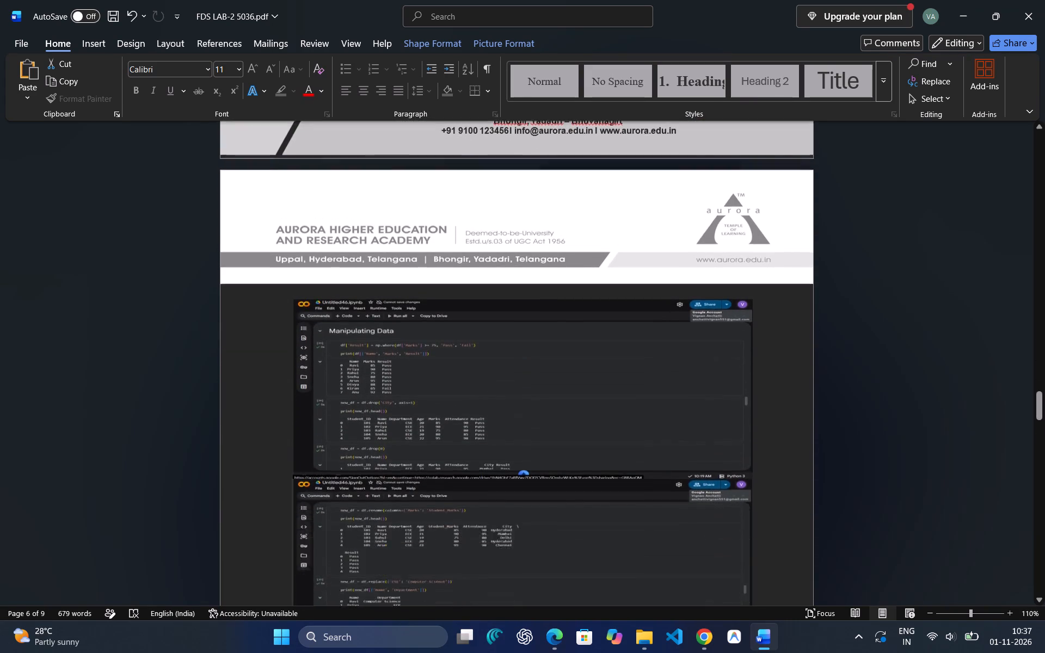
pyautogui.scroll(-6, 371, 465)
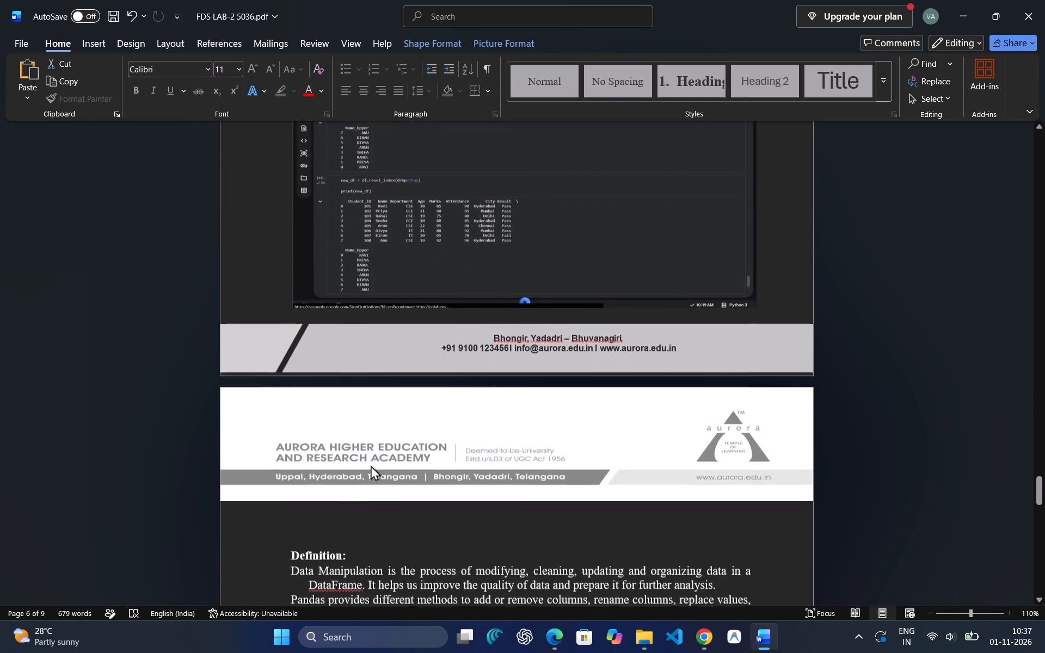
pyautogui.scroll(-2, 371, 465)
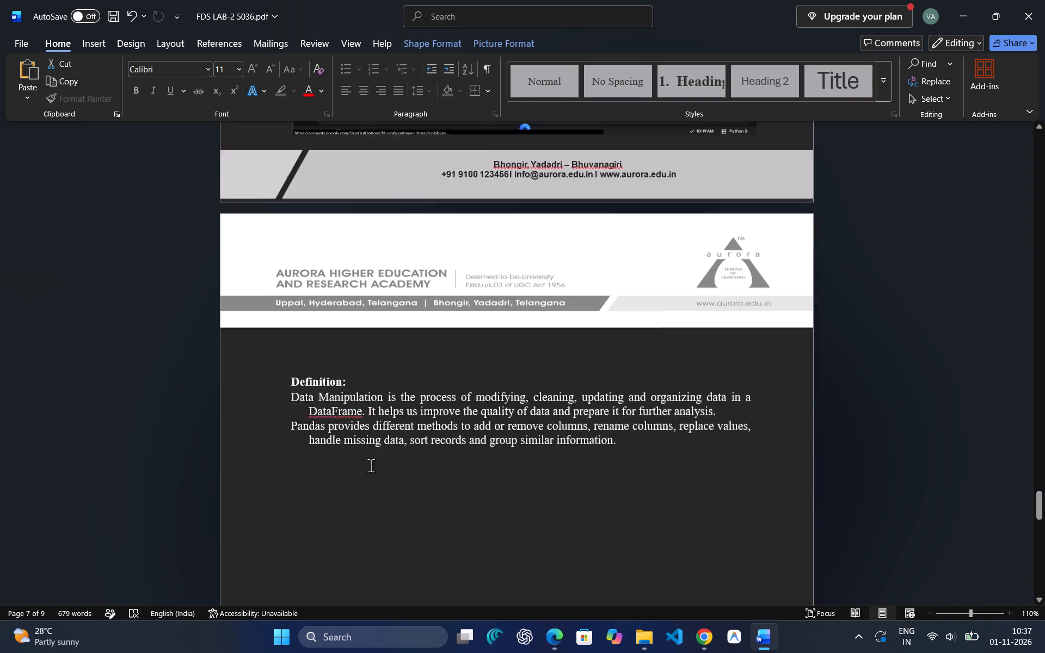
pyautogui.scroll(-7, 371, 465)
pyautogui.scroll(1, 371, 465)
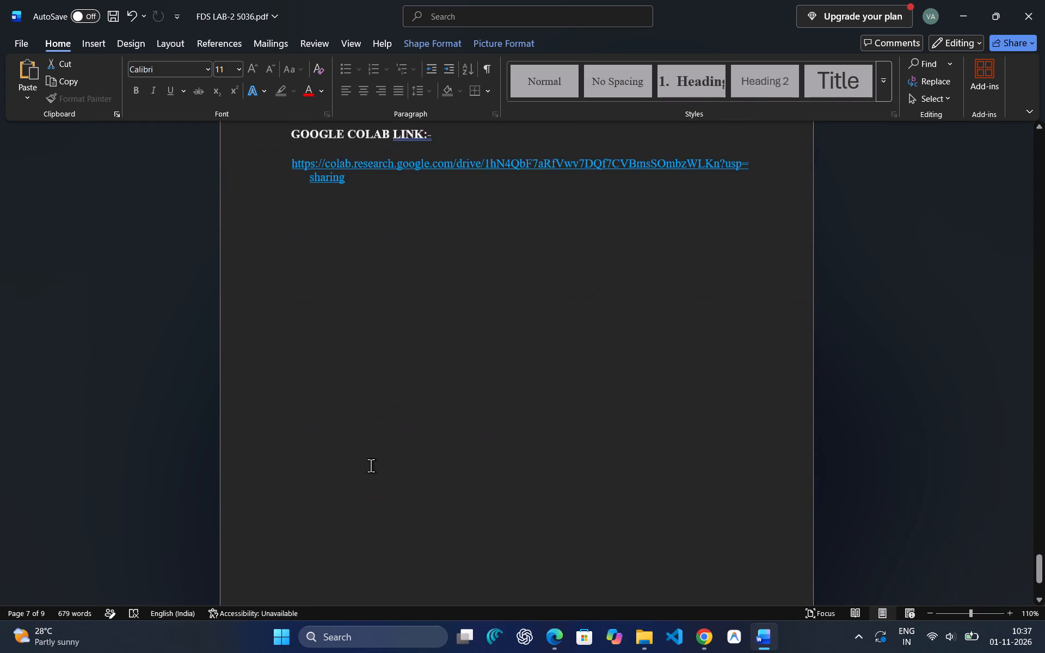
pyautogui.scroll(2, 371, 465)
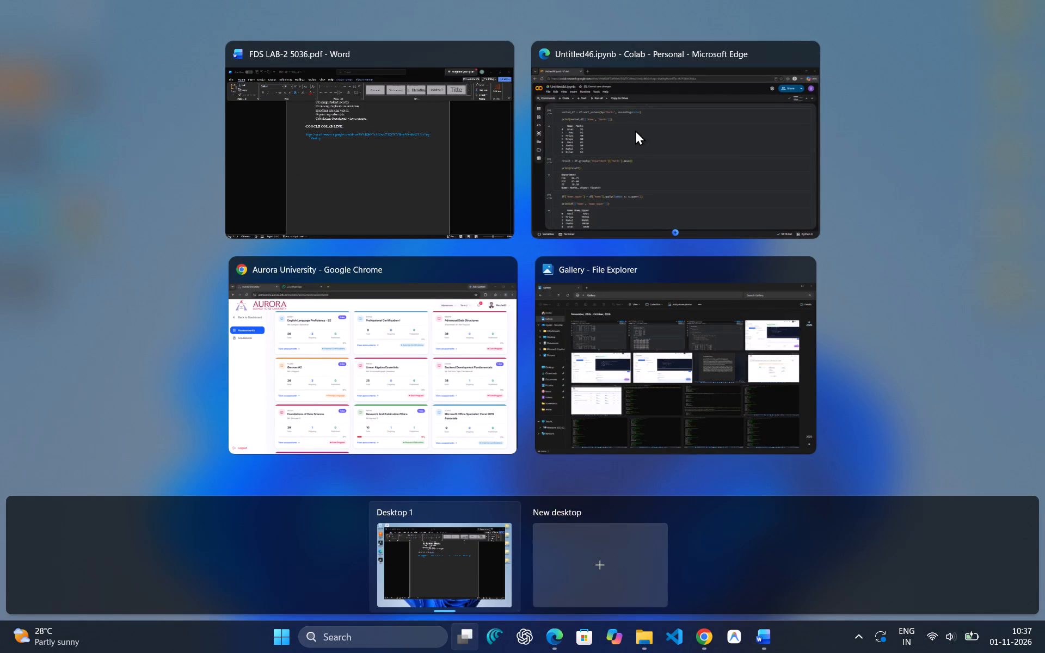
# Switch to the Untitled46.ipynb Colab notebook in Edge and check its sharing options.
pyautogui.click(635, 130)
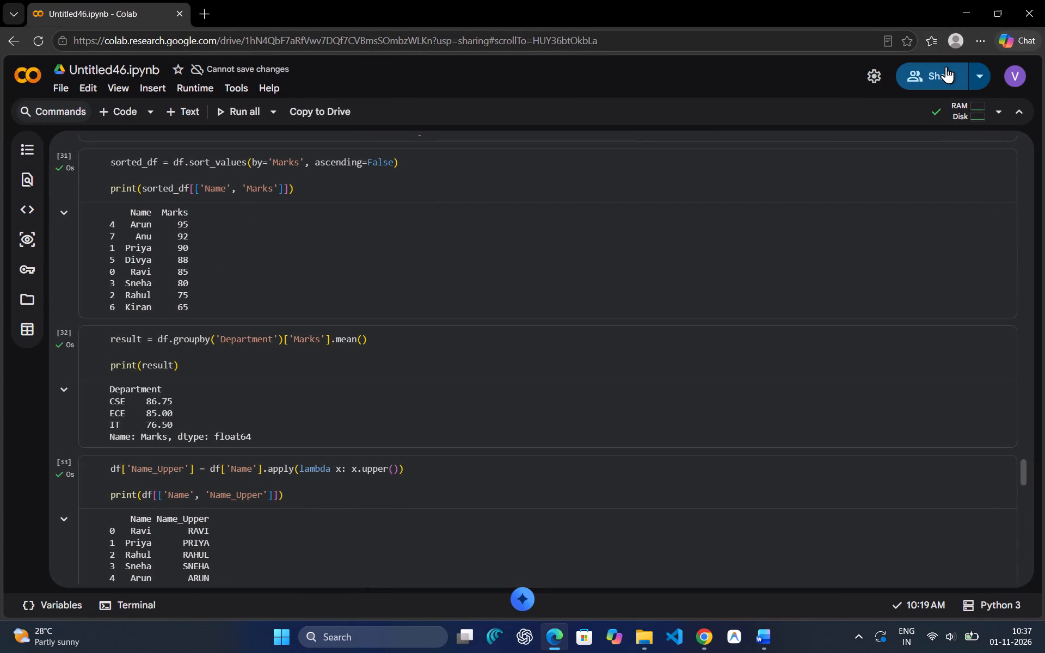
pyautogui.click(945, 67)
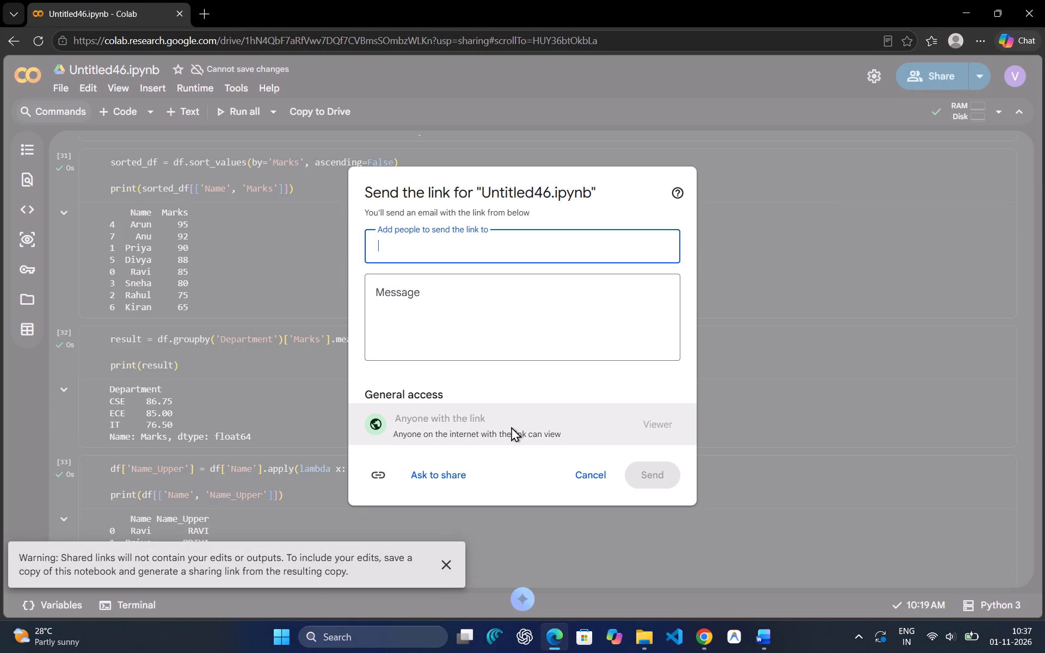
pyautogui.click(580, 470)
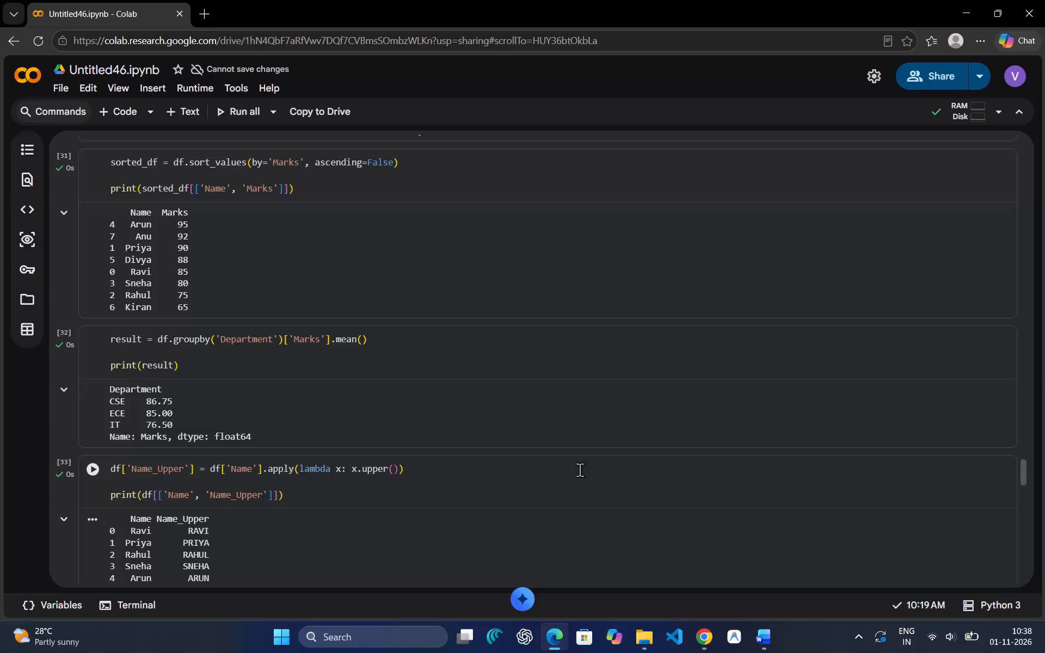
# Look through the notebook back up to the Reading Data section and check its table of contents.
pyautogui.scroll(18, 580, 470)
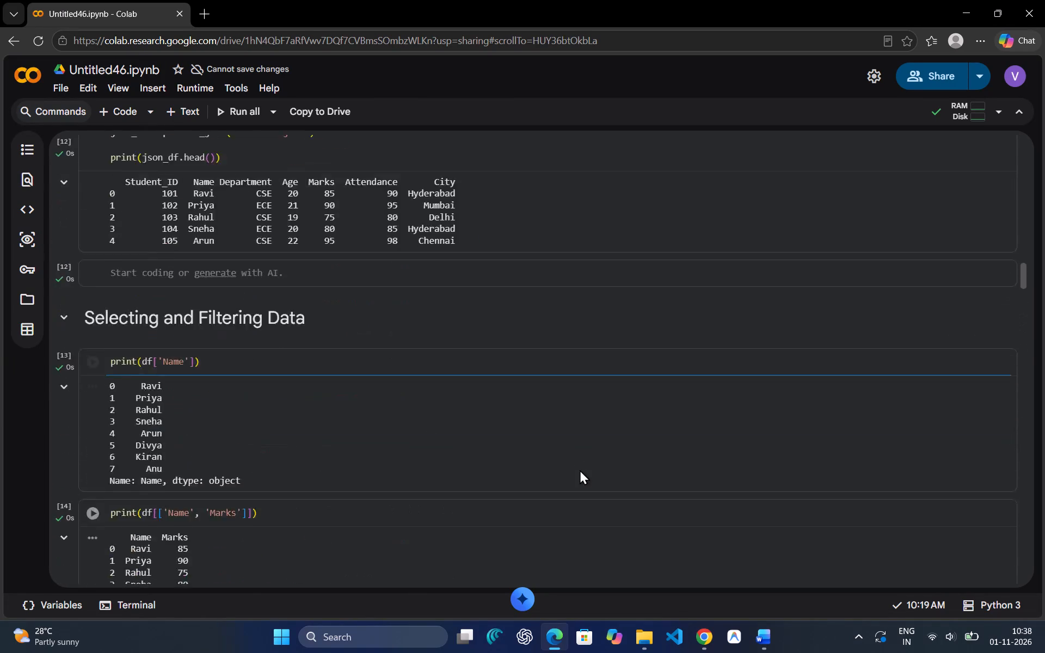
pyautogui.scroll(8, 580, 470)
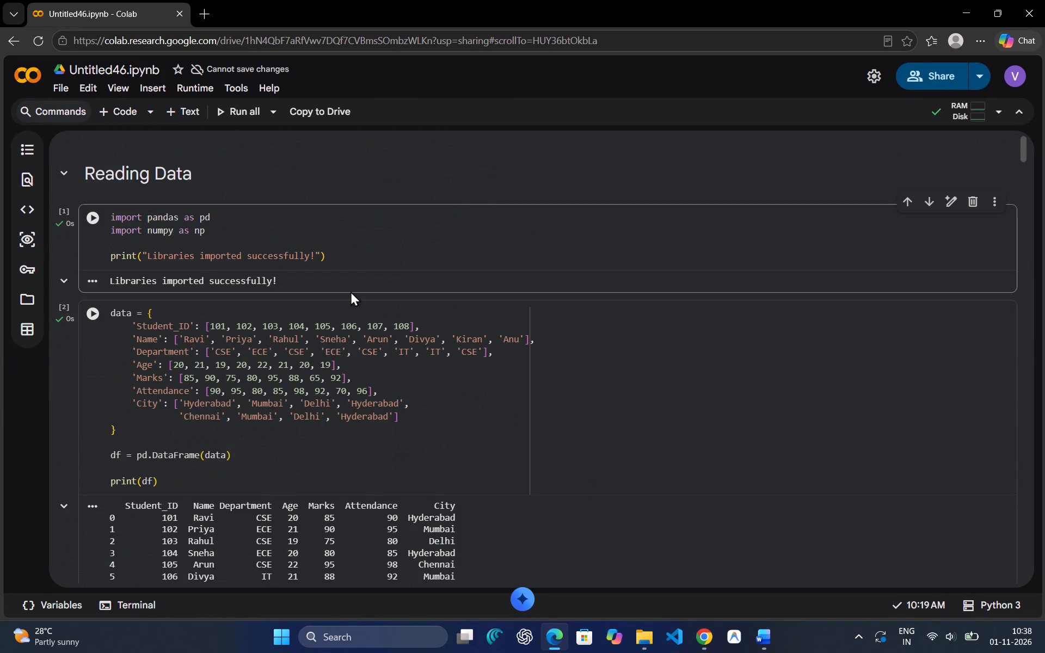
pyautogui.click(21, 153)
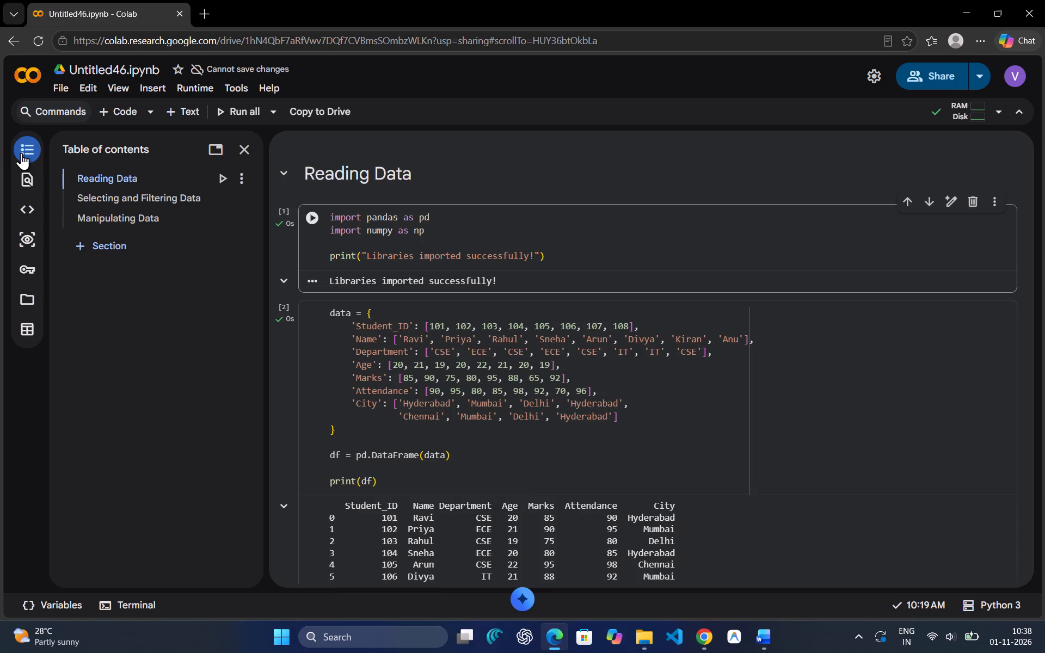
pyautogui.click(21, 153)
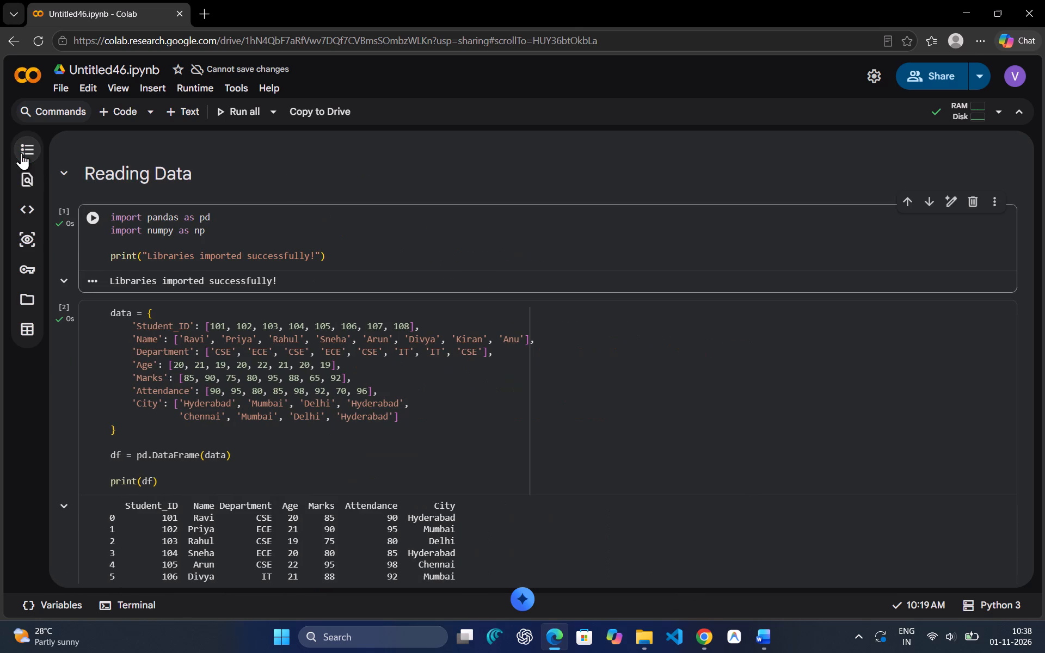
# Copy the notebook's web address from Edge and open it in a new Chrome tab.
pyautogui.click(606, 36)
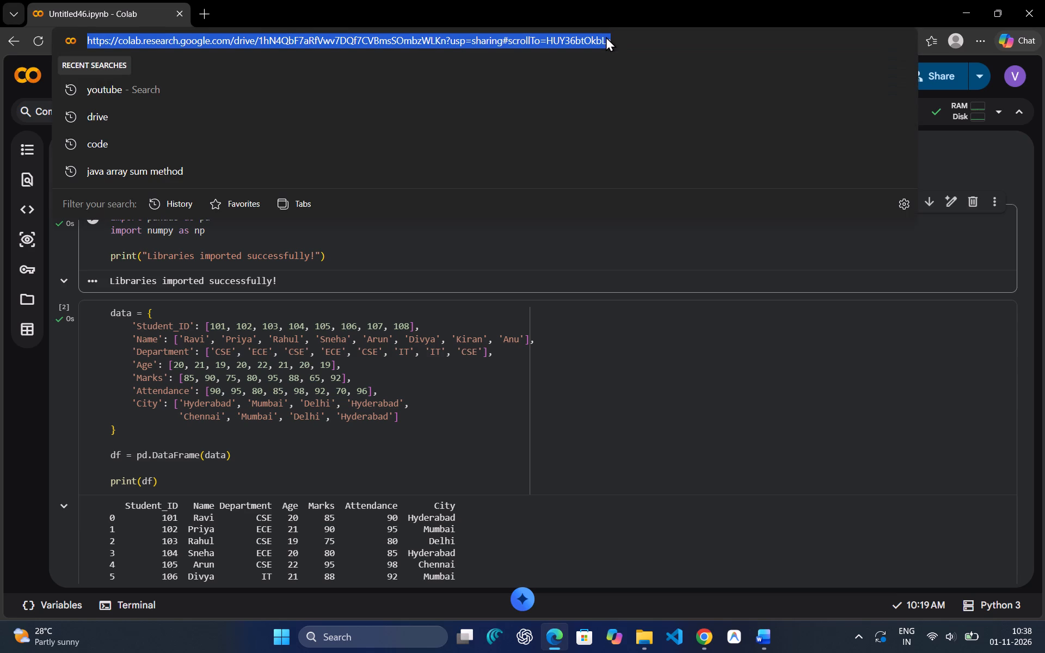
pyautogui.hotkey('ctrl', 'c')
pyautogui.moveTo(606, 36); pyautogui.dragTo(831, 139)
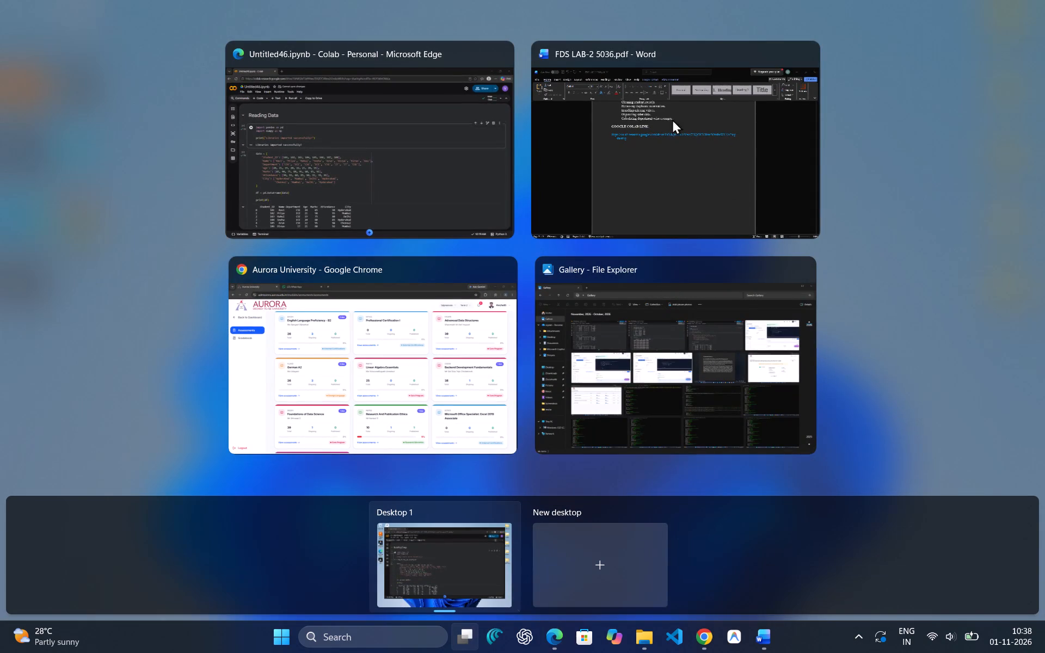
pyautogui.click(378, 364)
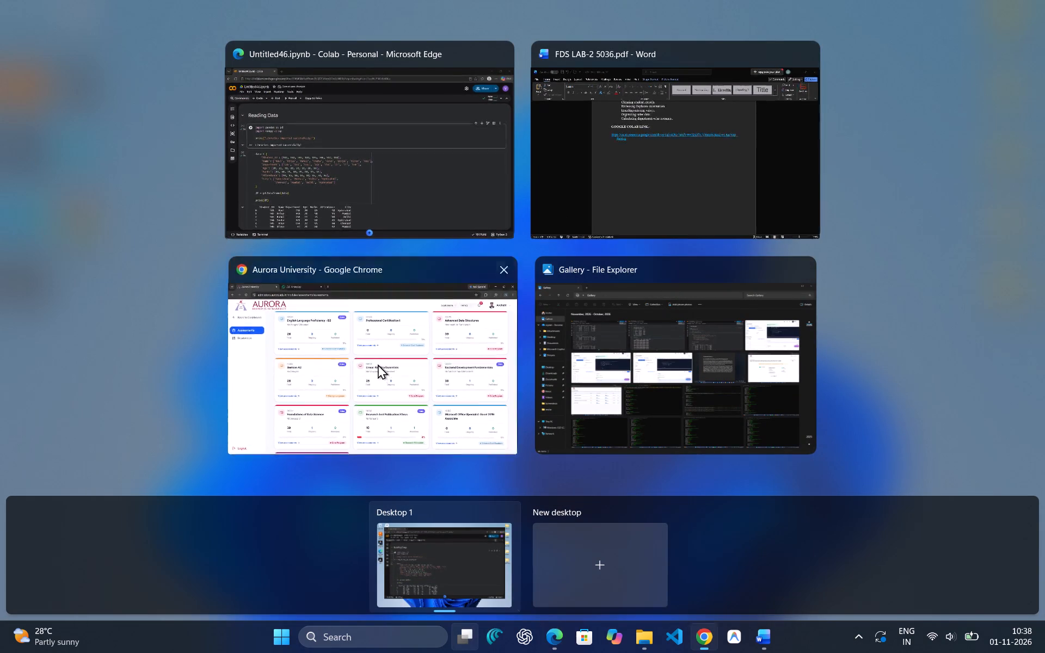
pyautogui.click(358, 8)
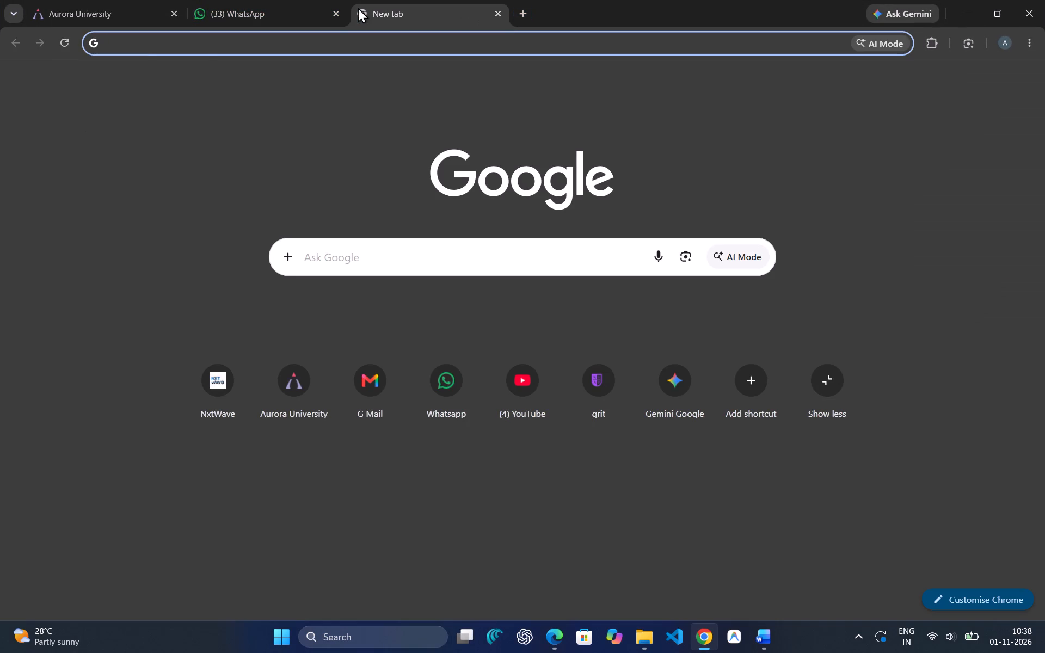
pyautogui.hotkey('ctrl', 'v')
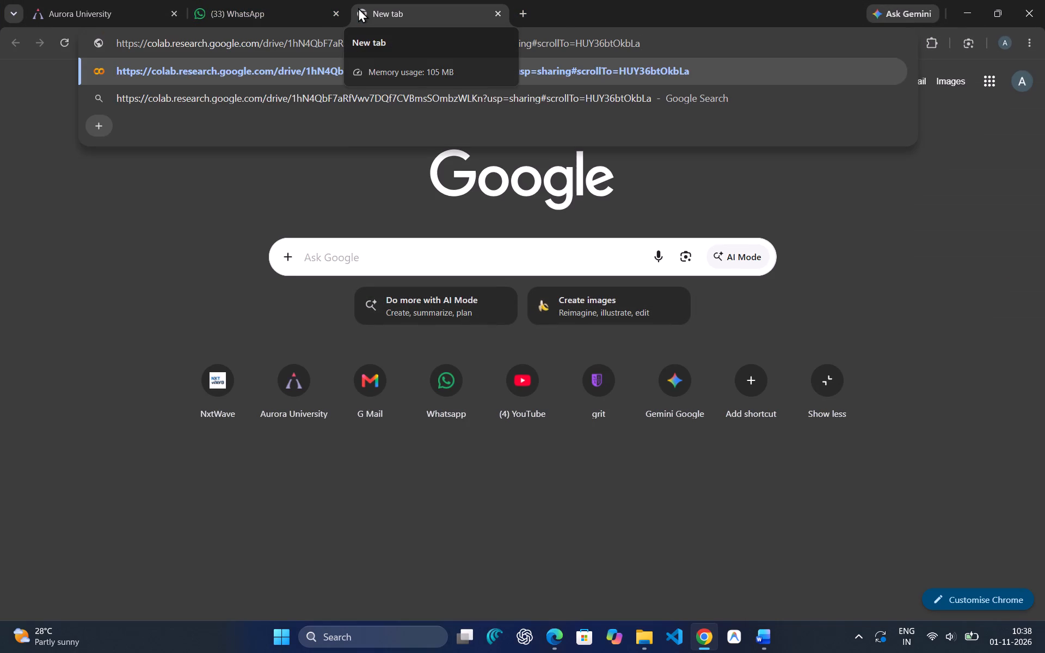
pyautogui.press('Return')
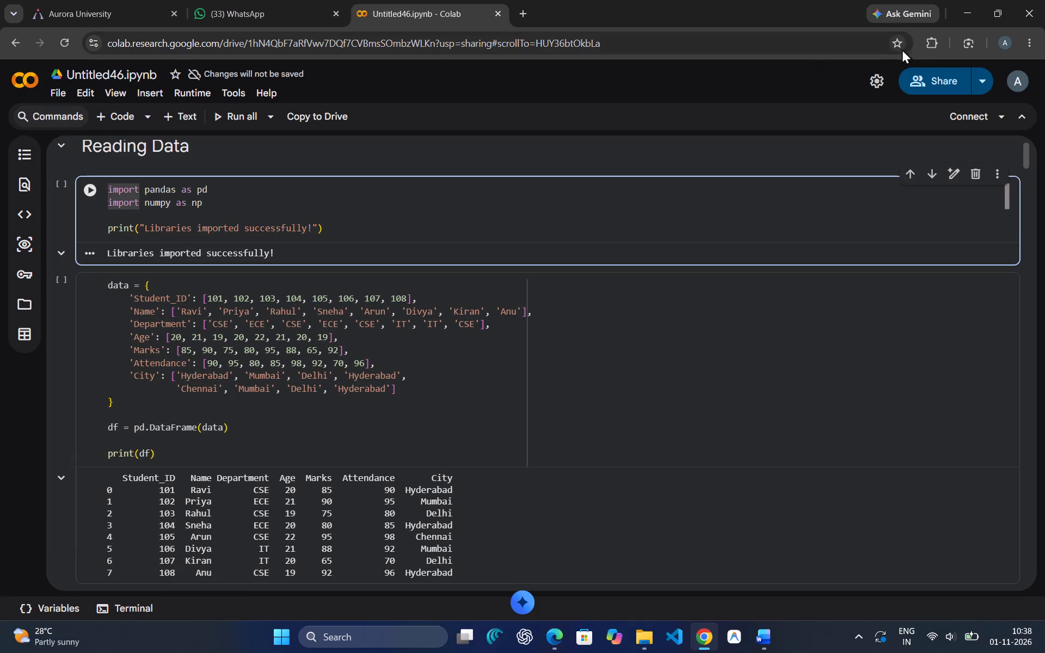
# Copy the sharing link of the Untitled46.ipynb notebook in Chrome.
pyautogui.click(972, 88)
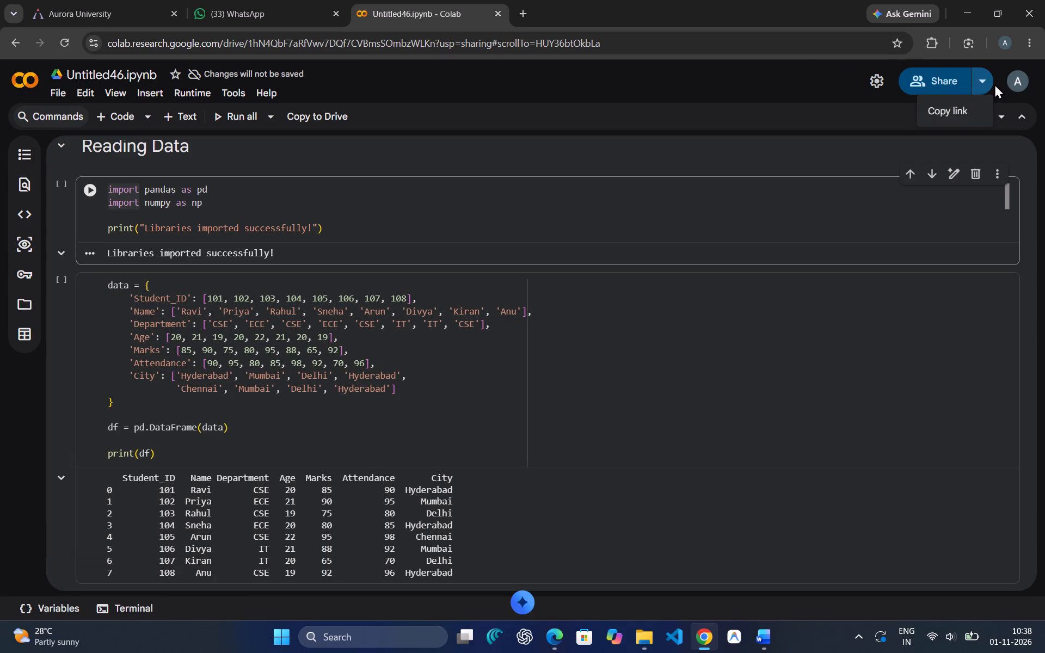
pyautogui.click(994, 84)
pyautogui.click(975, 81)
pyautogui.click(944, 82)
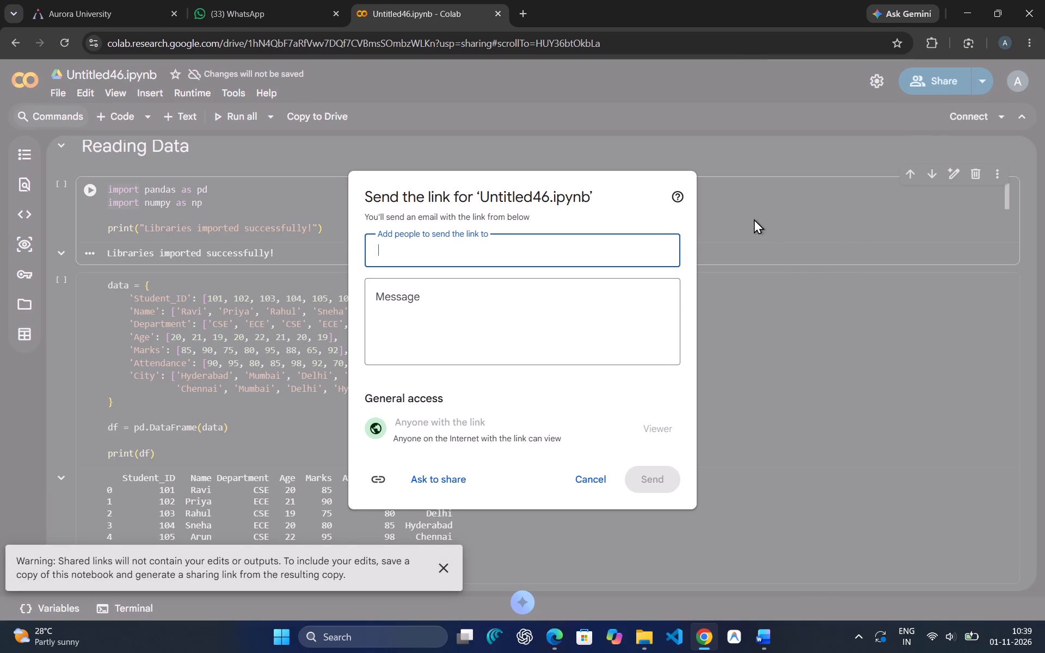
pyautogui.click(779, 267)
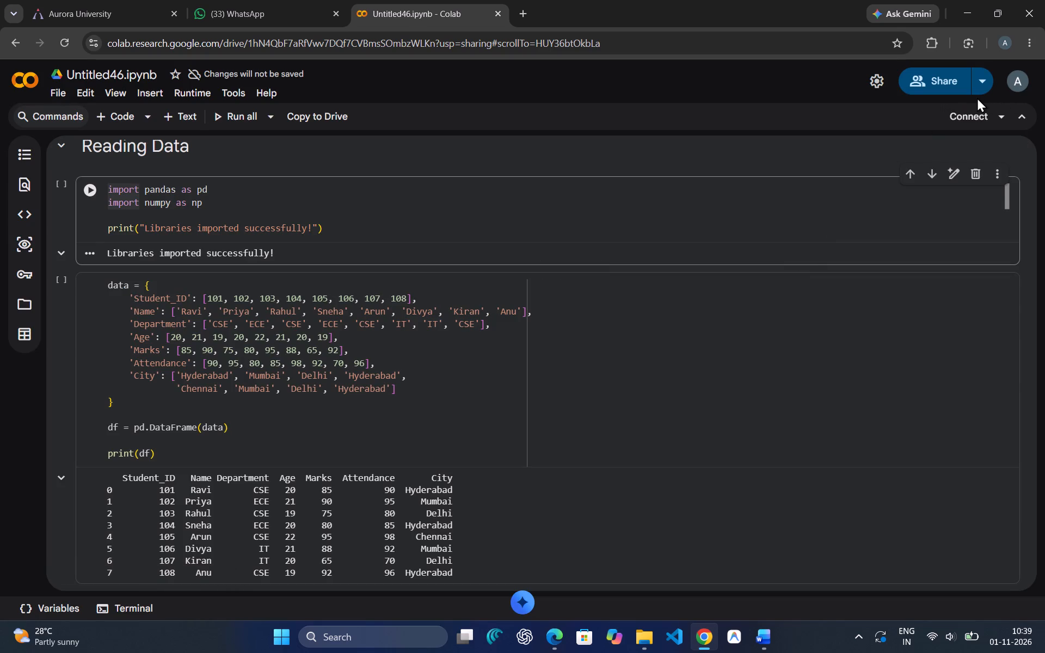
pyautogui.click(977, 93)
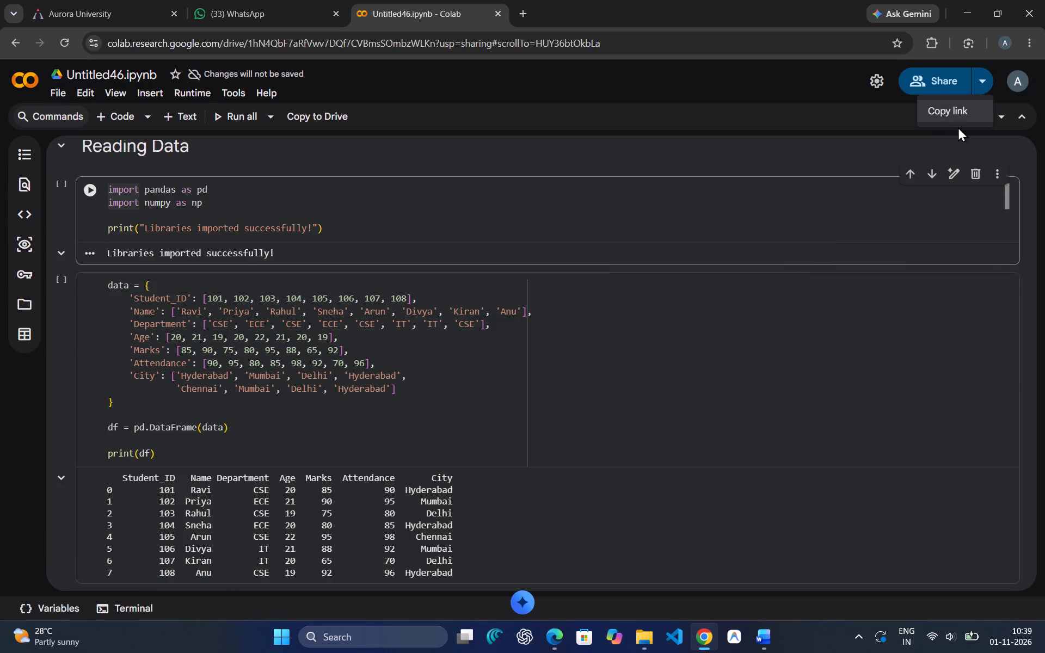
pyautogui.click(944, 101)
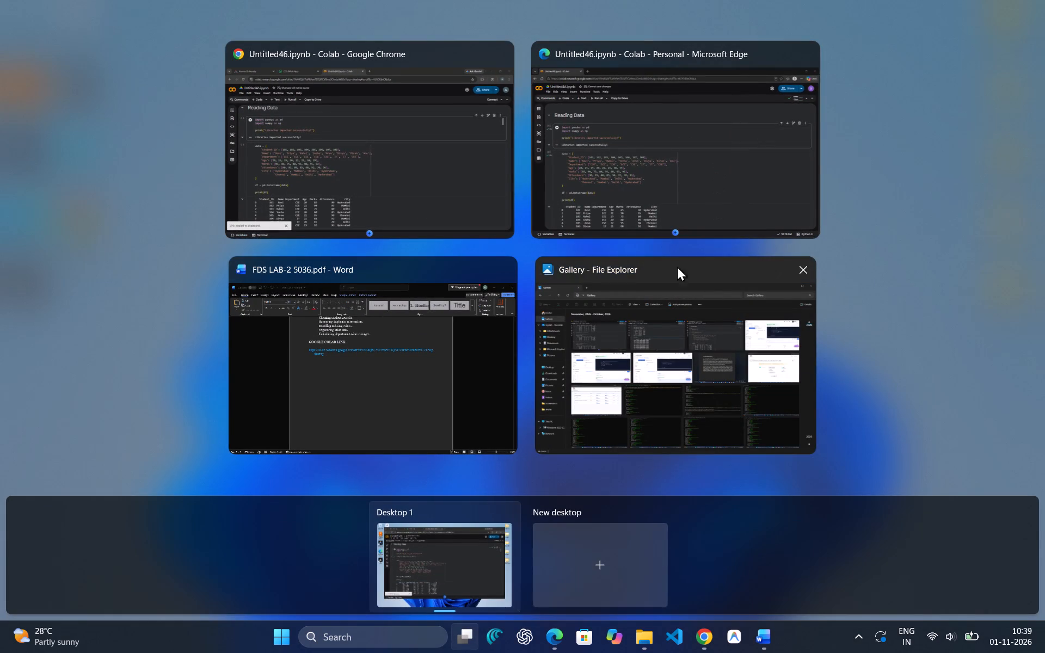
# Switch to the Word report and replace the address under GOOGLE COLAB LINK with the copied sharing link.
pyautogui.click(385, 377)
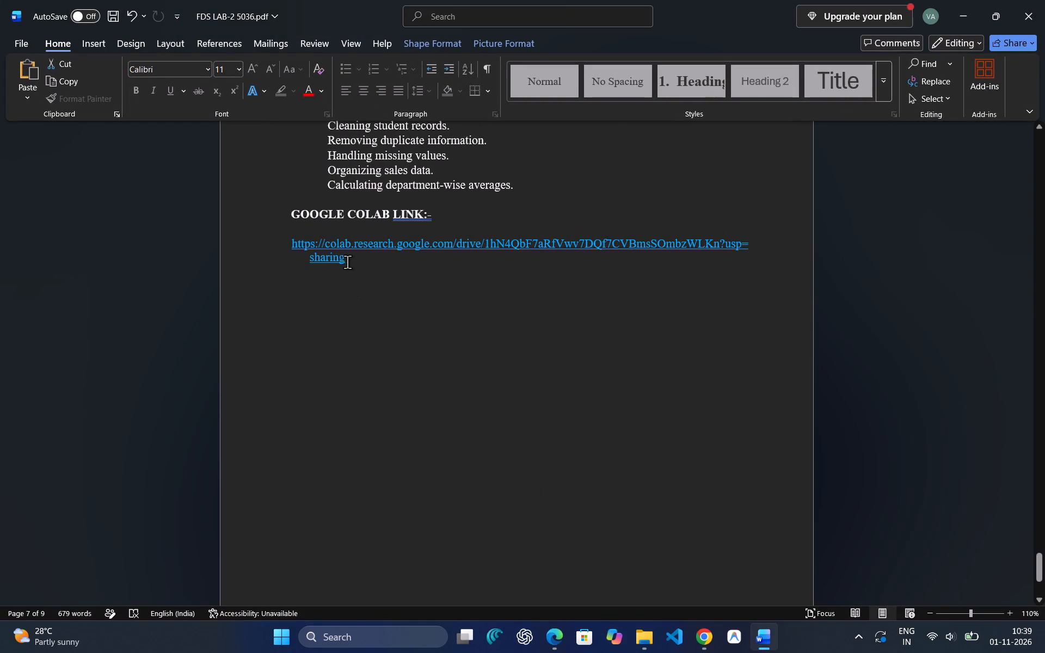
pyautogui.moveTo(347, 262); pyautogui.dragTo(305, 246)
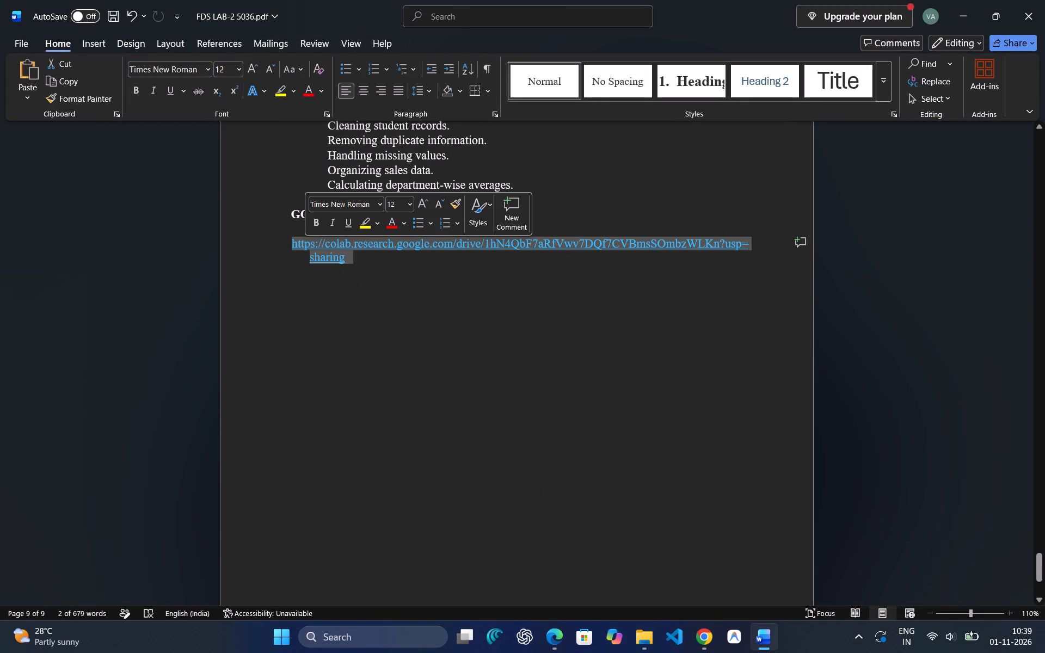
pyautogui.hotkey('ctrl', 'v')
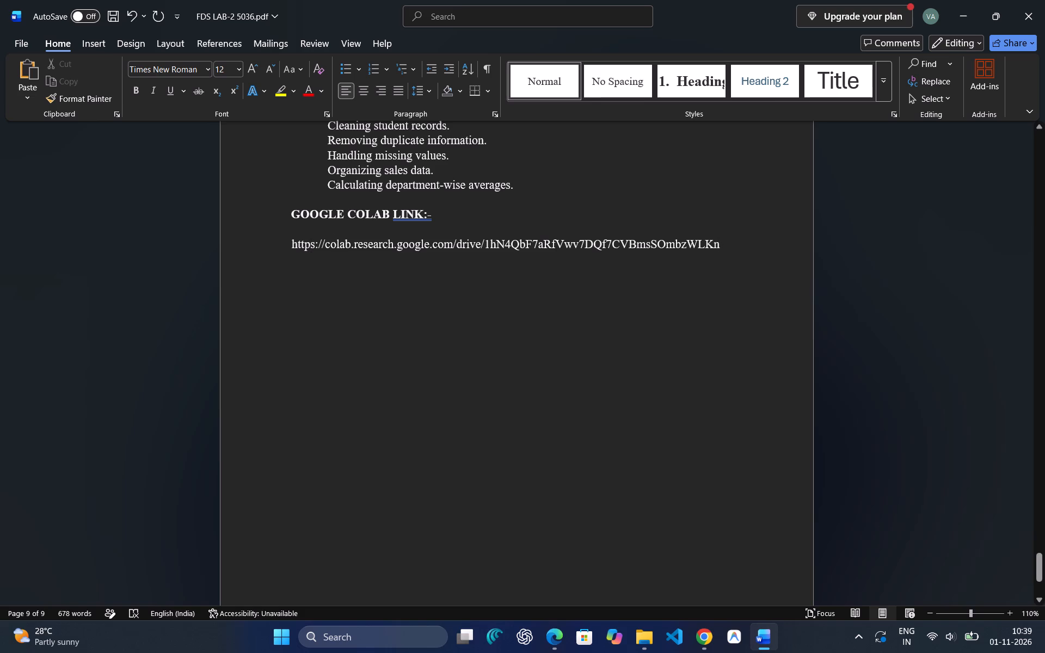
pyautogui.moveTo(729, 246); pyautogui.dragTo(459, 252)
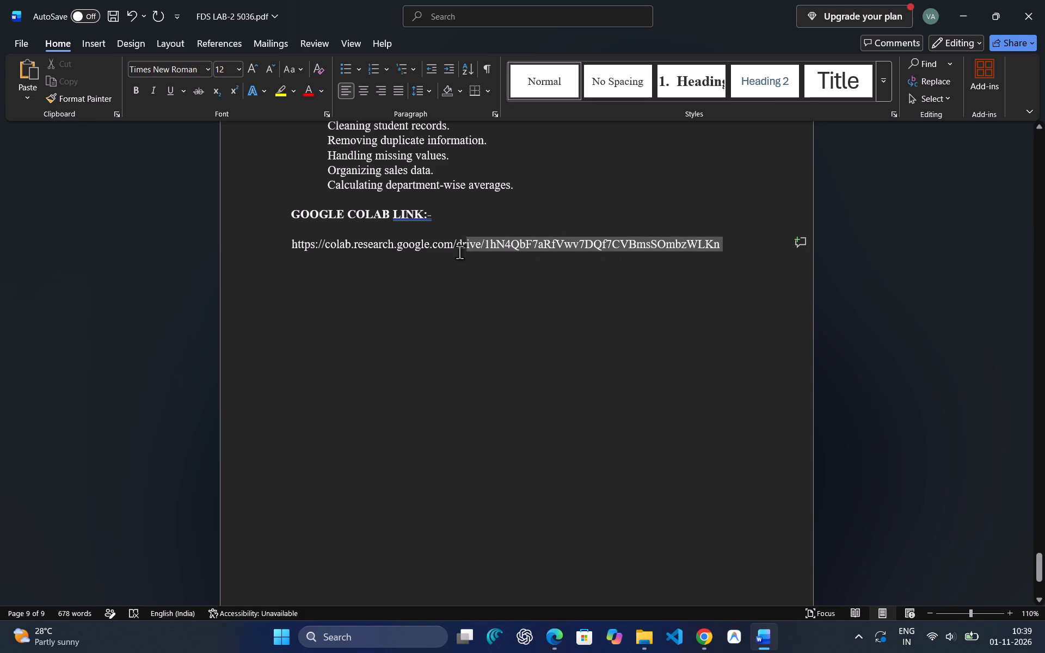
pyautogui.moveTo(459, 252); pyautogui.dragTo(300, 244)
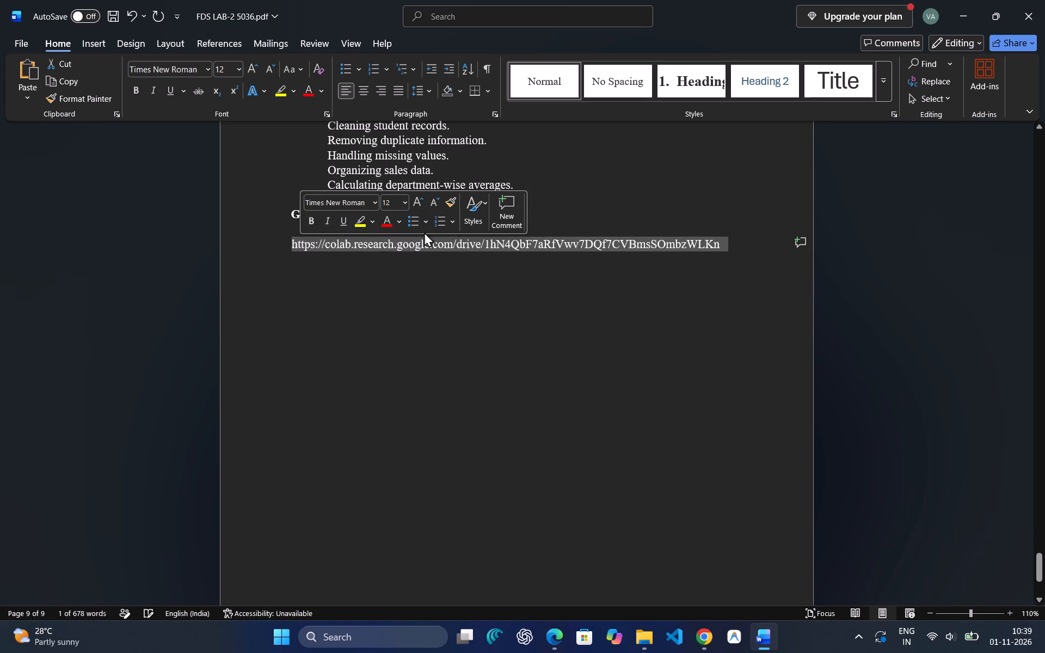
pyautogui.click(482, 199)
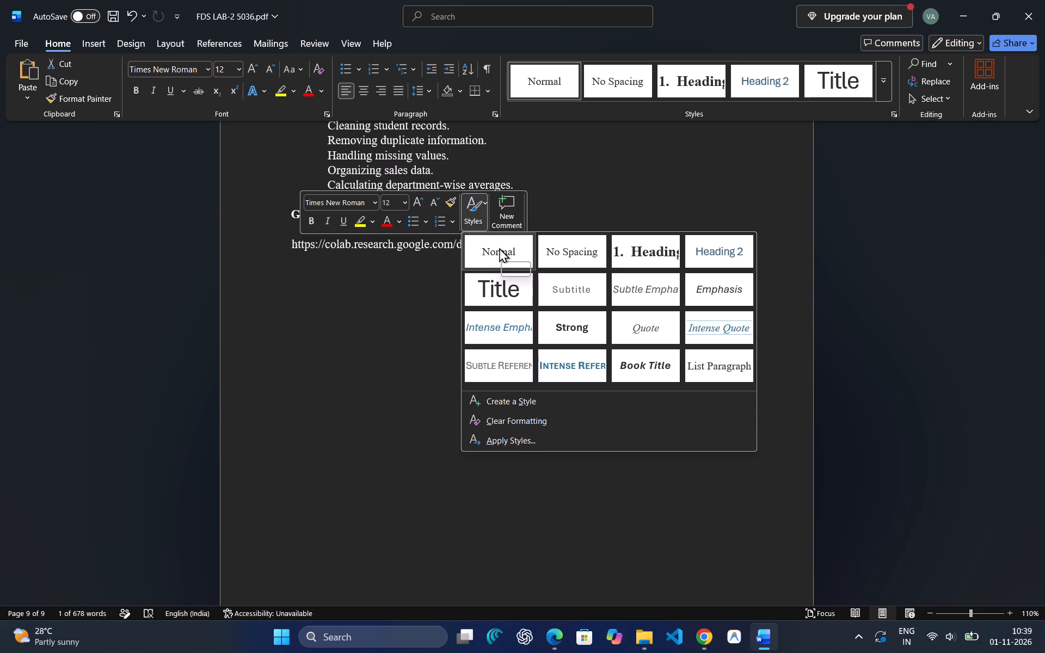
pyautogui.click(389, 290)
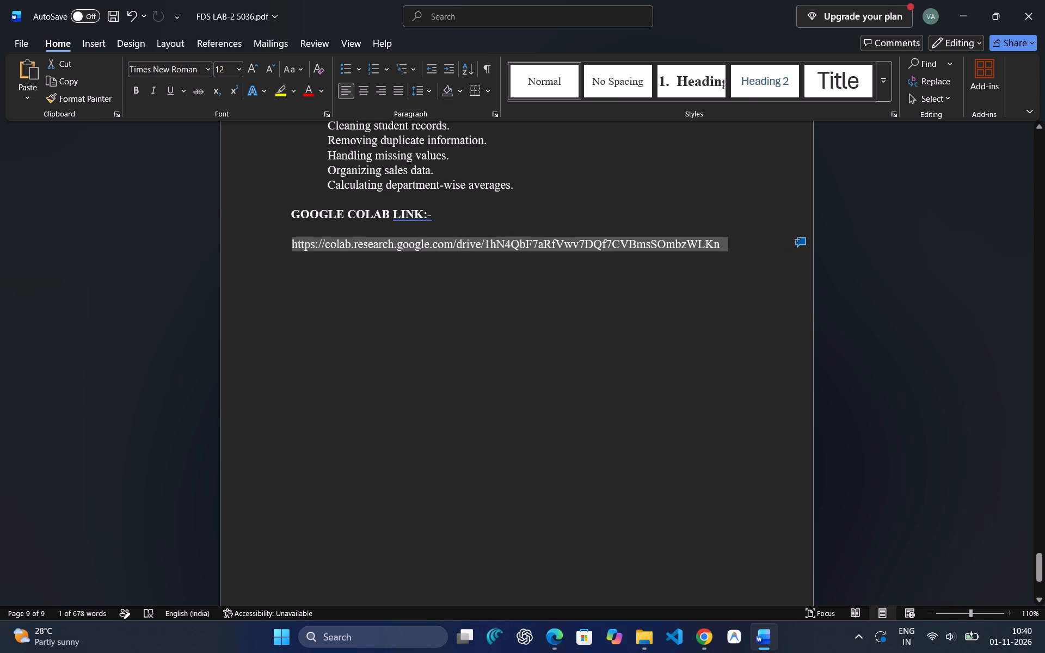
# Apply the Intense Emphasis style to the Colab address under GOOGLE COLAB LINK.
pyautogui.scroll(-1, 612, 415)
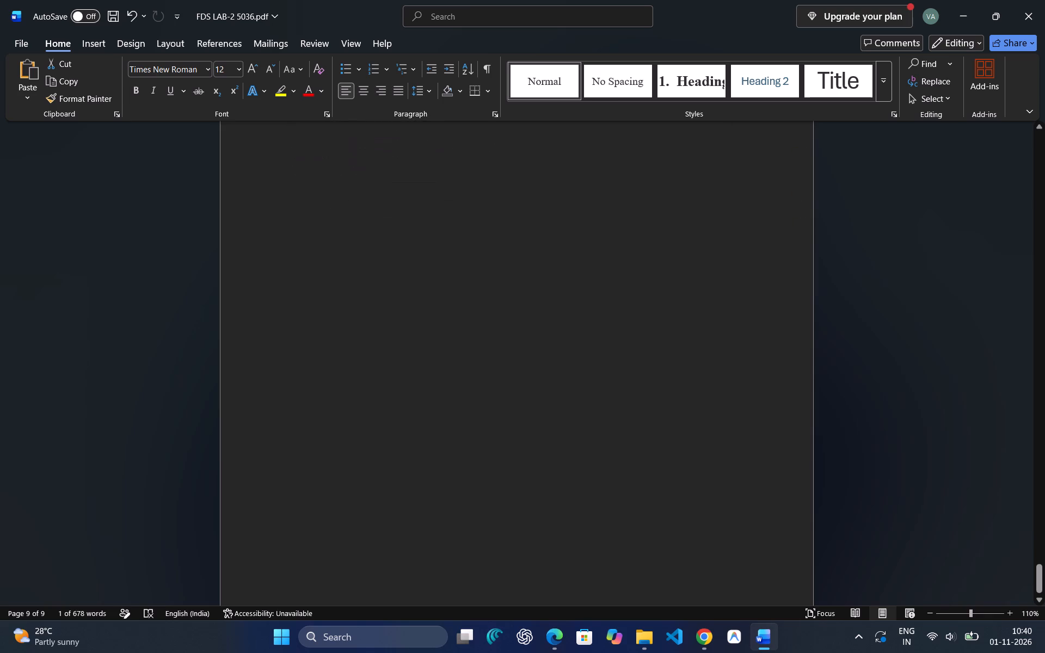
pyautogui.scroll(-6, 612, 415)
pyautogui.scroll(2, 612, 415)
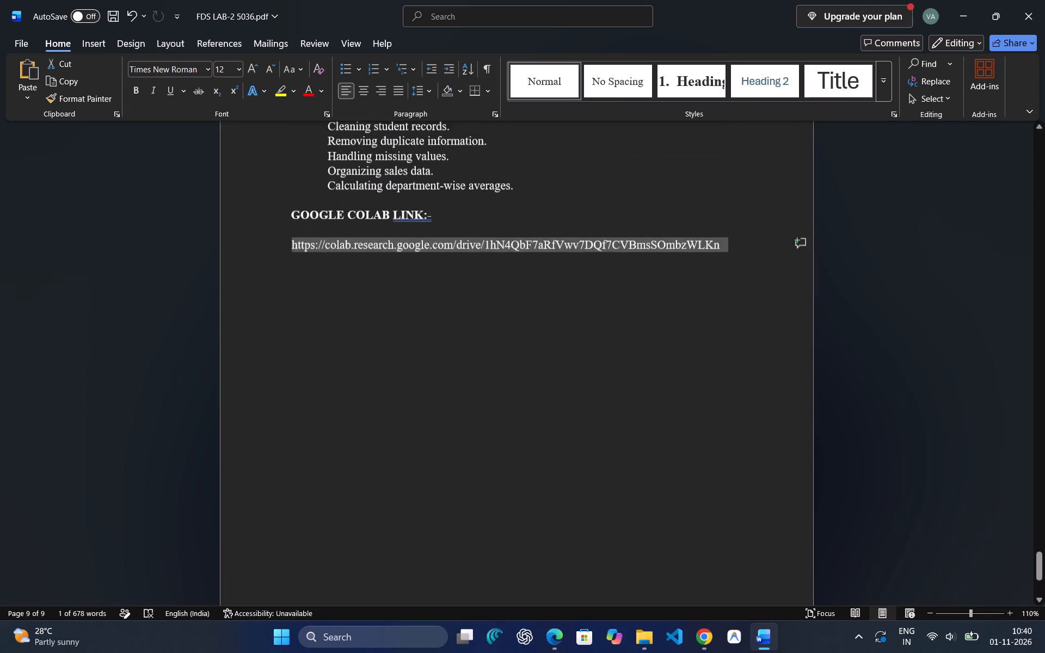
pyautogui.scroll(2, 612, 415)
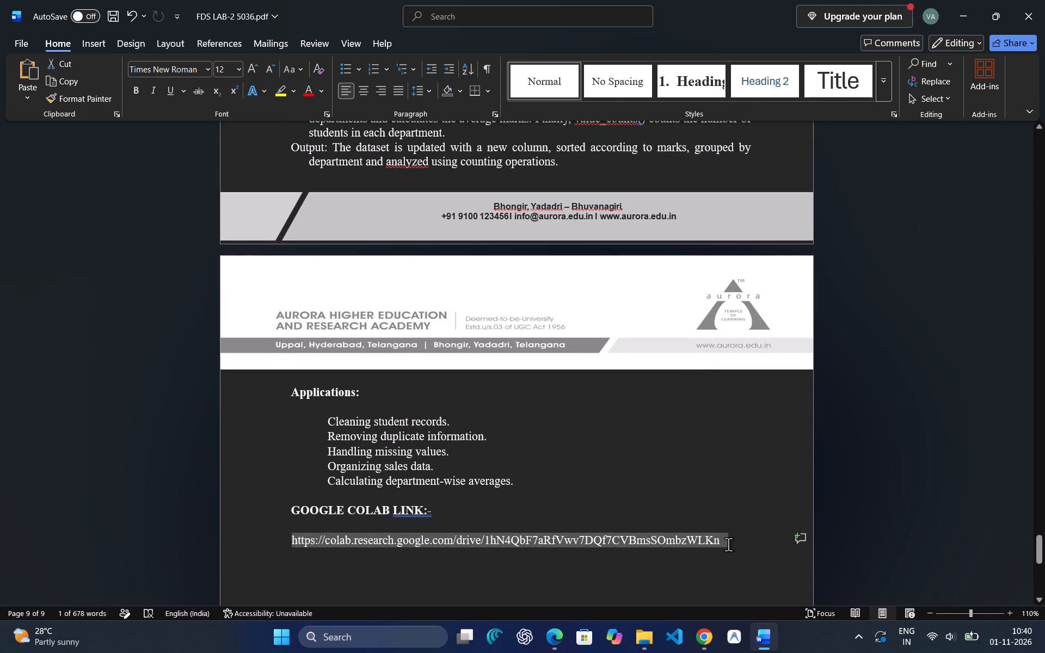
pyautogui.click(729, 544)
pyautogui.moveTo(729, 544); pyautogui.dragTo(582, 551)
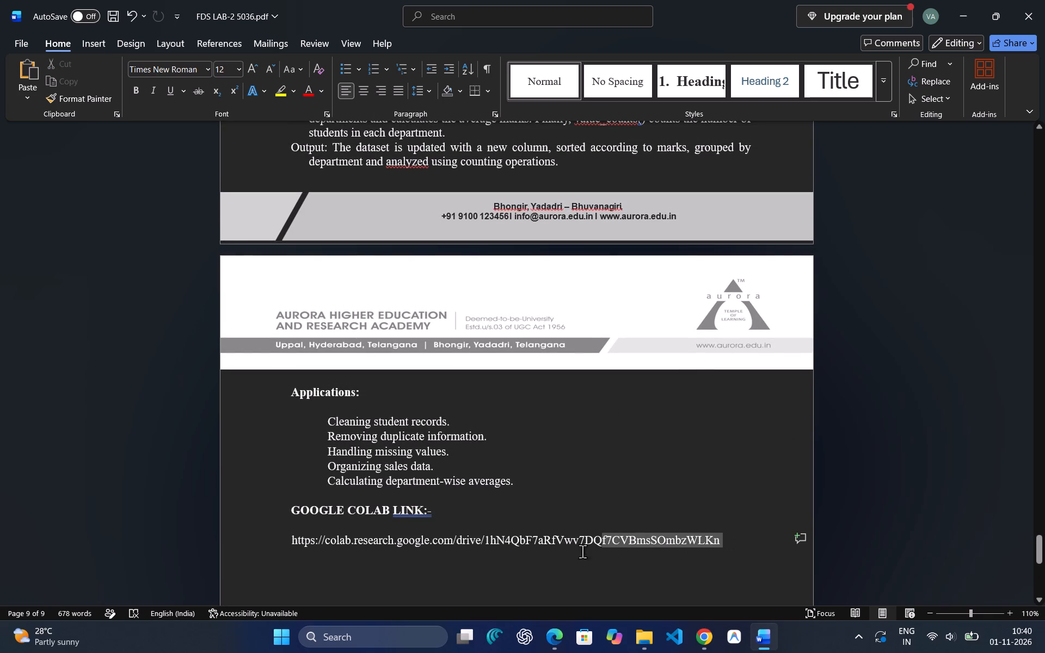
pyautogui.moveTo(582, 551); pyautogui.dragTo(304, 544)
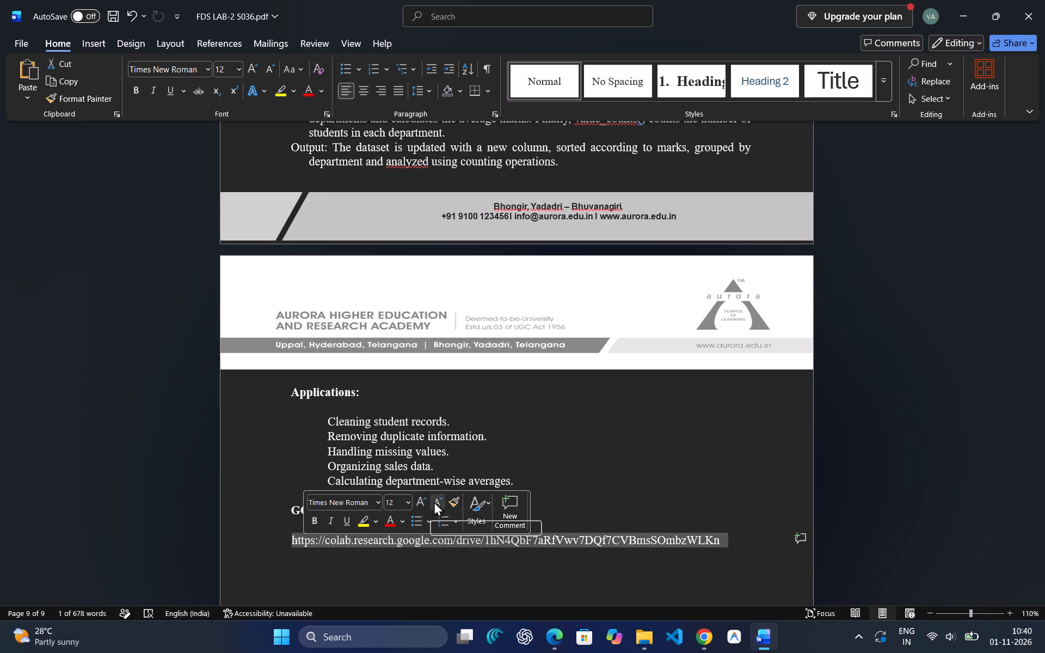
pyautogui.click(488, 501)
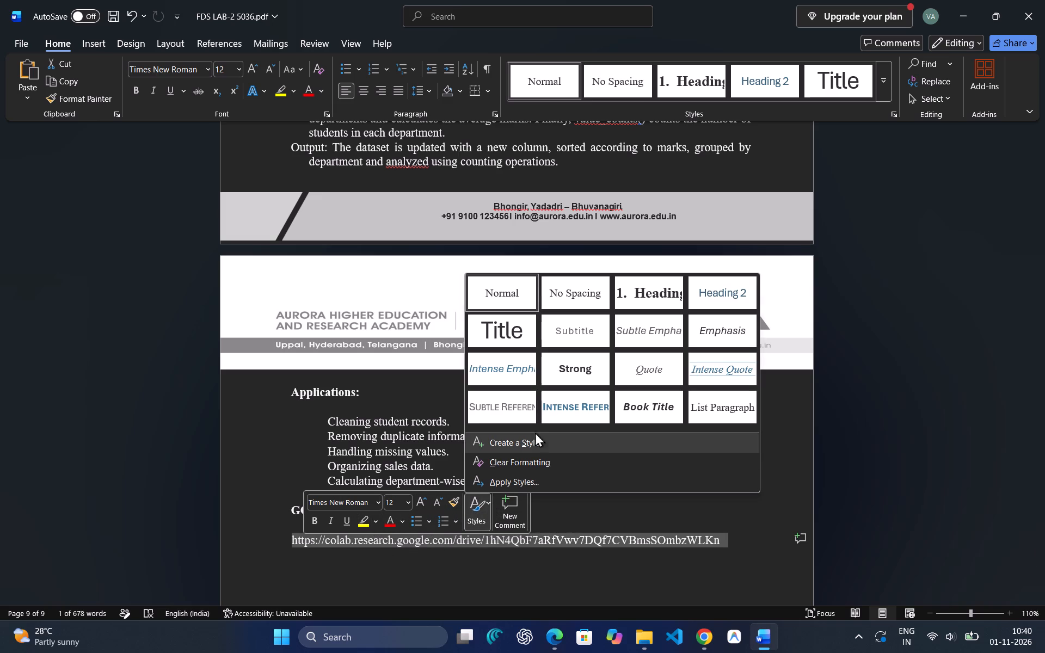
pyautogui.click(512, 362)
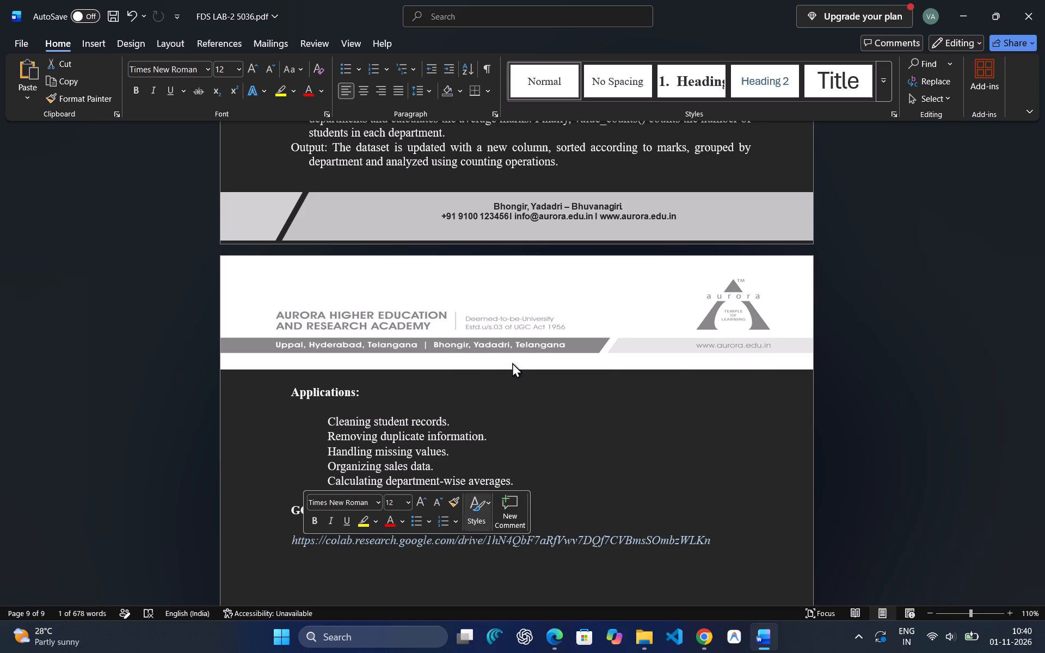
pyautogui.click(580, 478)
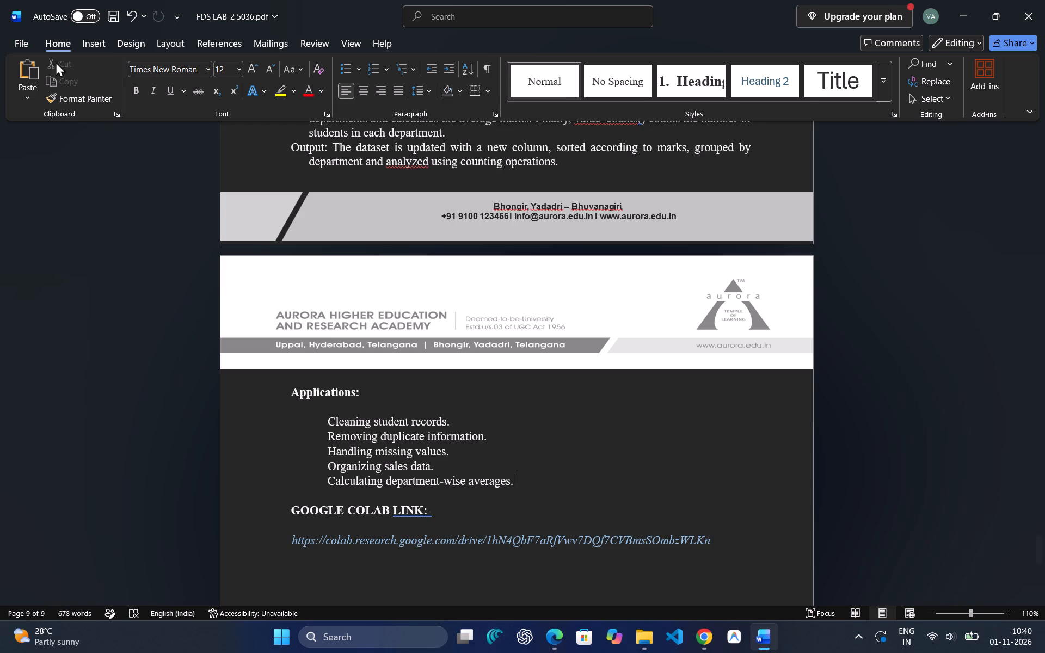
# Open the report's print preview and check every page from the first to the last.
pyautogui.click(28, 44)
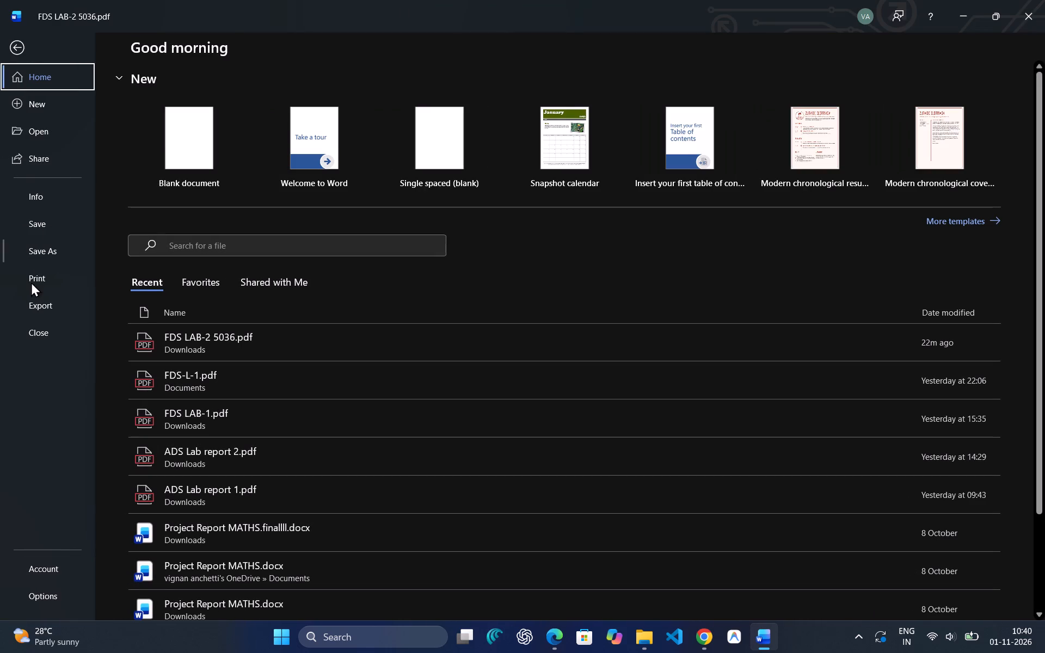
pyautogui.click(31, 283)
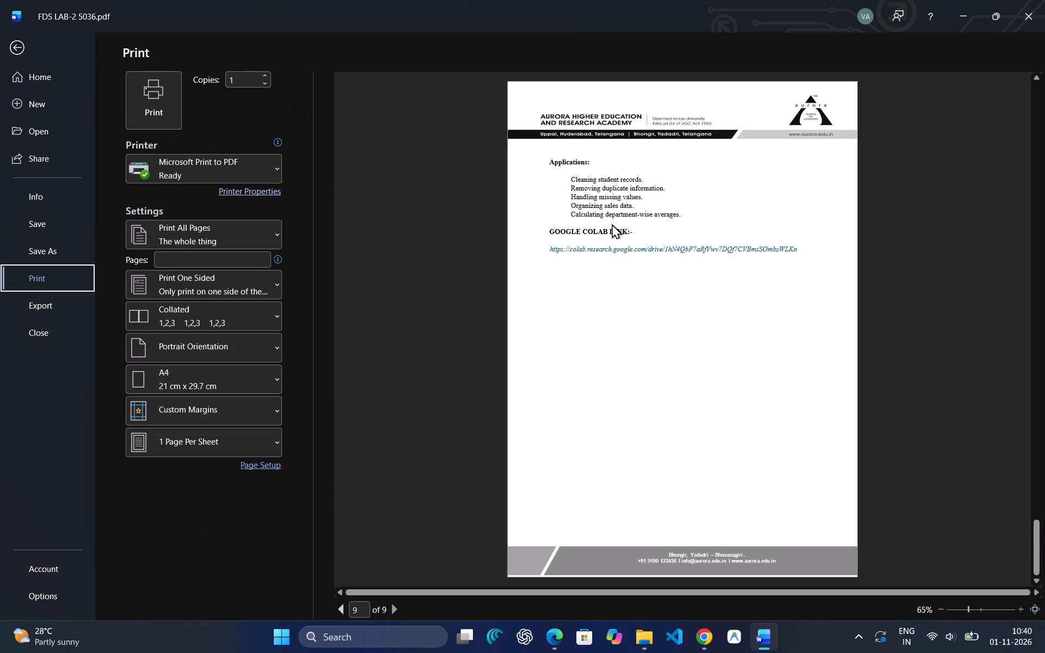
pyautogui.click(612, 224)
pyautogui.press('Up')
pyautogui.press('Up')
pyautogui.press('Up')
pyautogui.press('Up')
pyautogui.press('Up')
pyautogui.press('Up')
pyautogui.press('Up')
pyautogui.press('Up')
pyautogui.press('Up')
pyautogui.press('Up')
pyautogui.press('Up')
pyautogui.press('Up')
pyautogui.press('Up')
pyautogui.press('Up')
pyautogui.press('Up')
pyautogui.press('Up')
pyautogui.press('Up')
pyautogui.press('Up')
pyautogui.press('Up')
pyautogui.press('Up')
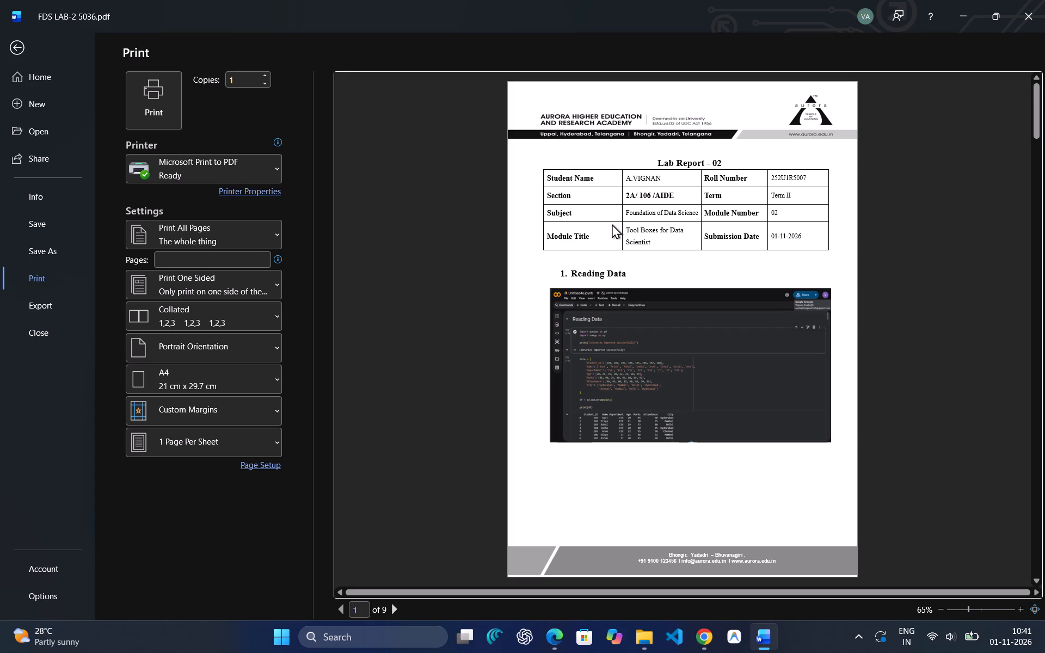
pyautogui.press('Down')
pyautogui.press('Down')
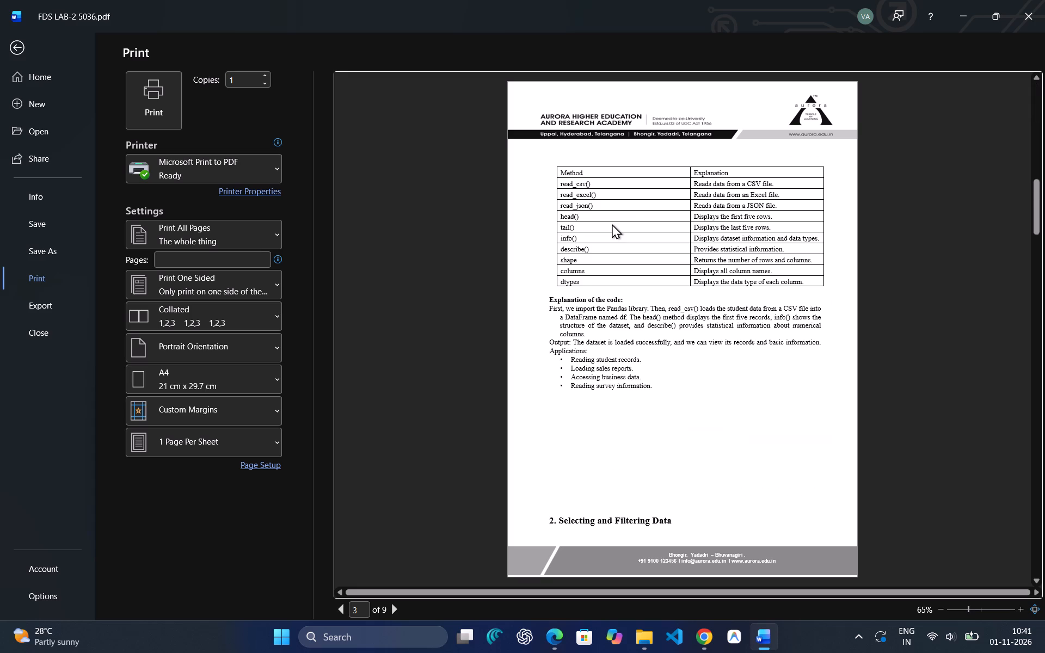
pyautogui.press('Down')
pyautogui.press('Down')
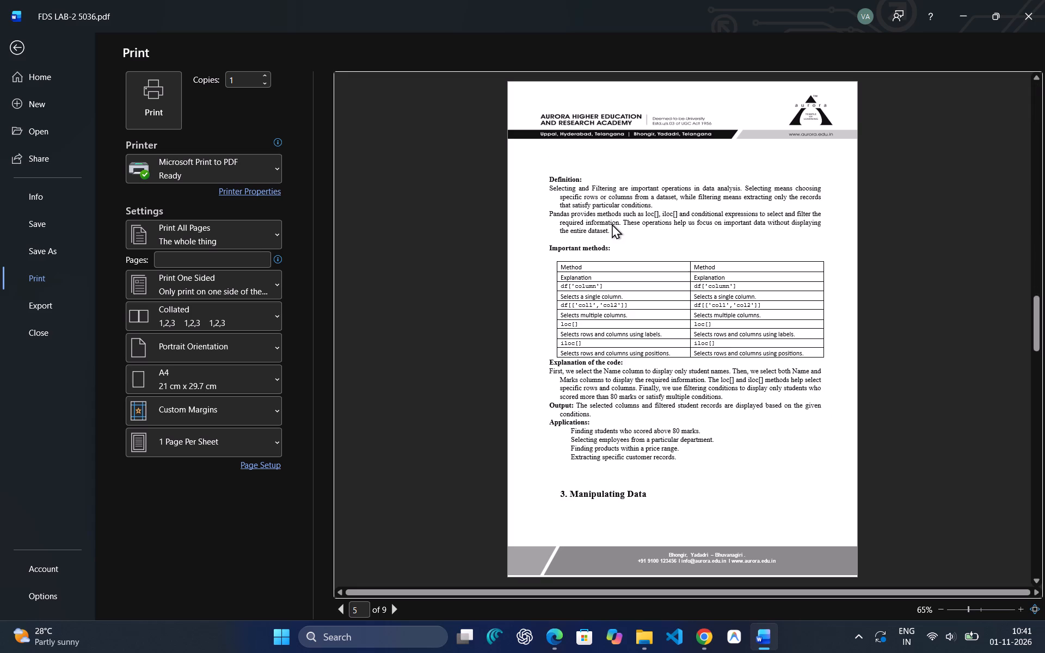
pyautogui.press('Down')
pyautogui.press('Down')
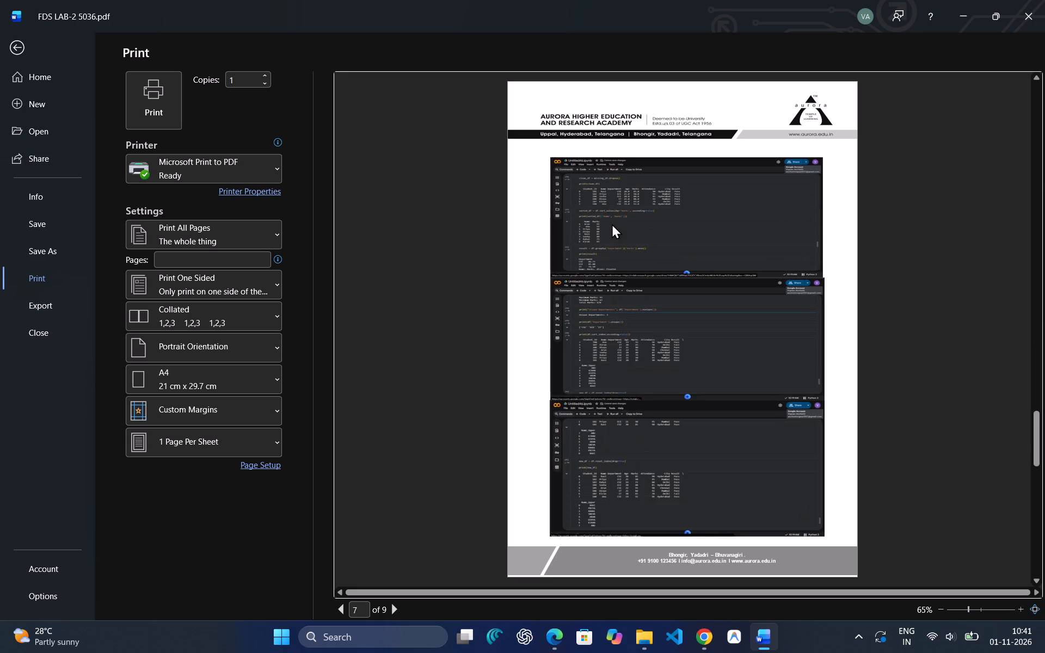
pyautogui.press('Down')
pyautogui.press('Down')
pyautogui.press('Down')
pyautogui.press('Down')
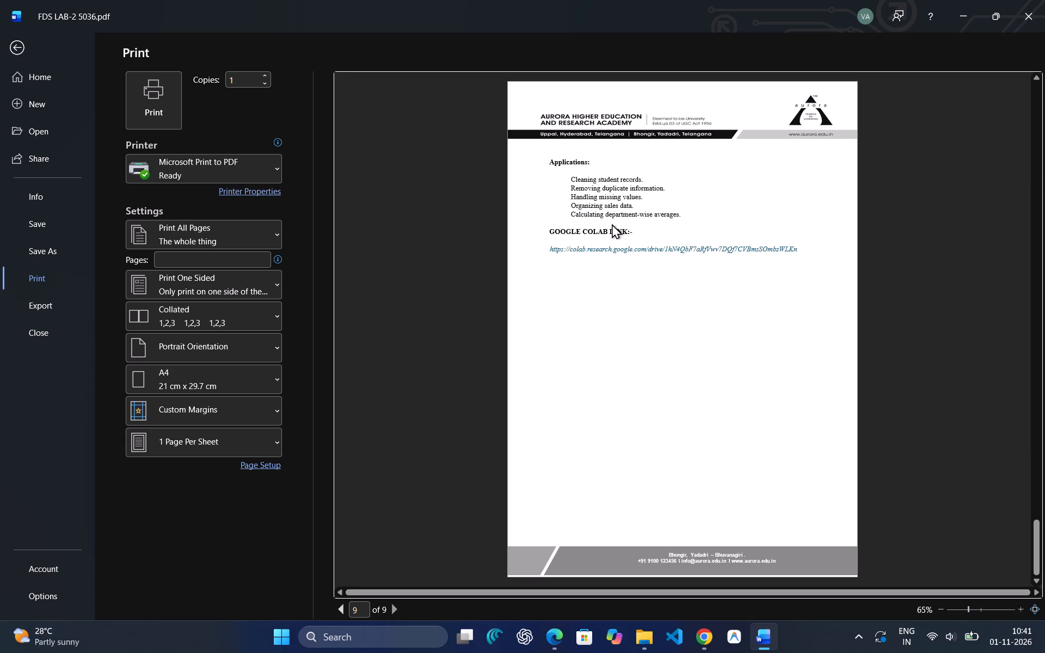
# Print the whole report to a PDF named FDS-L-2 in the Documents folder.
pyautogui.doubleClick(158, 95)
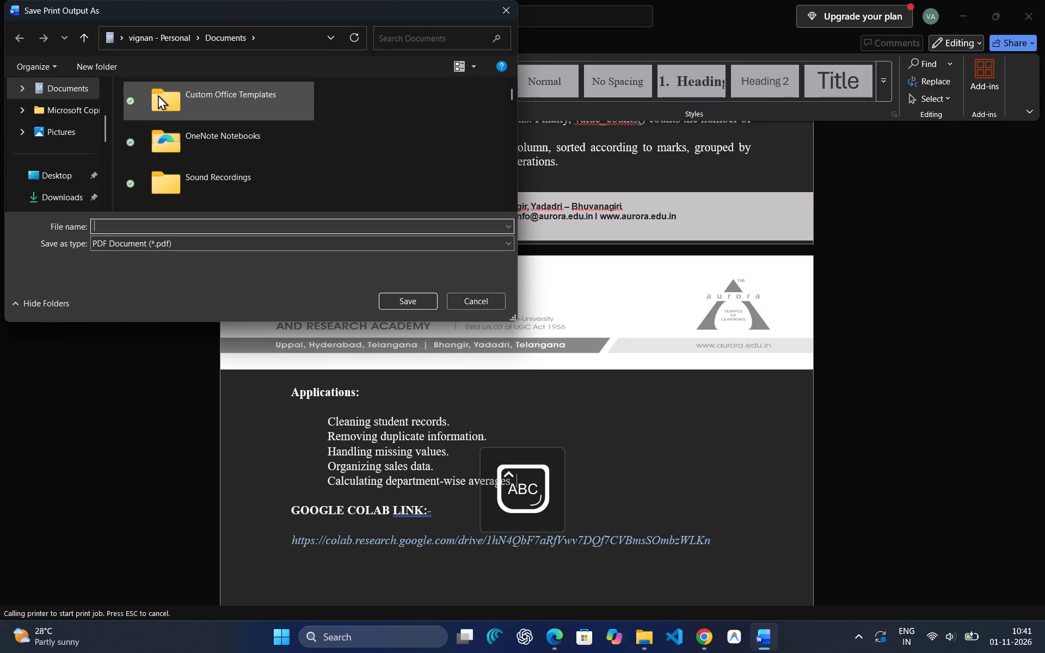
pyautogui.write('FDS-')
pyautogui.write('L-2')
pyautogui.press('Return')
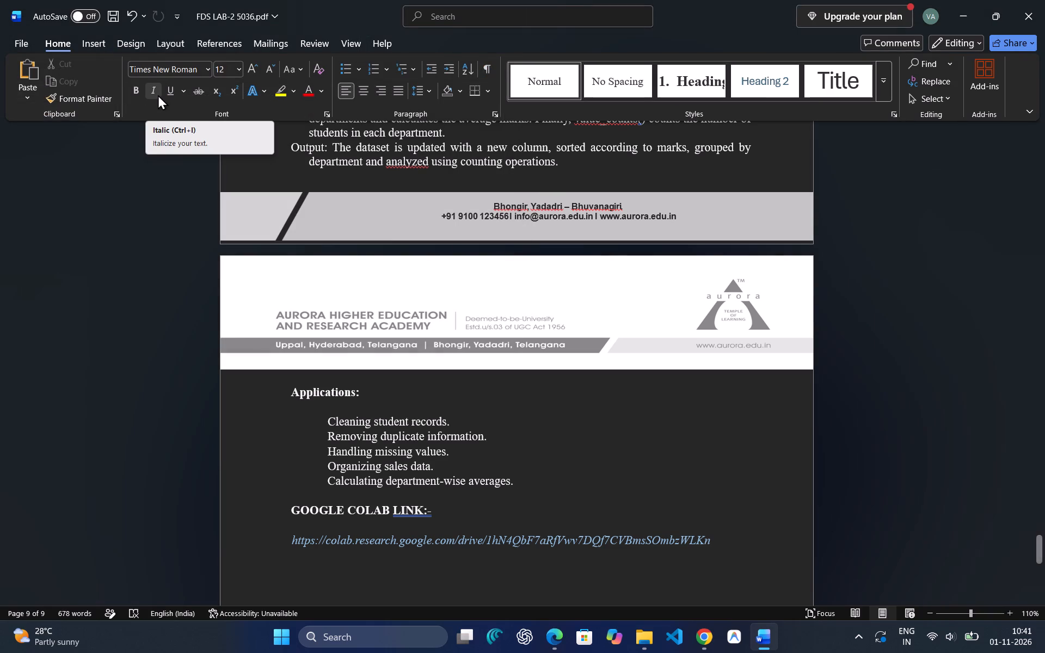
# Close the Word report without saving its changes.
pyautogui.click(1044, 0)
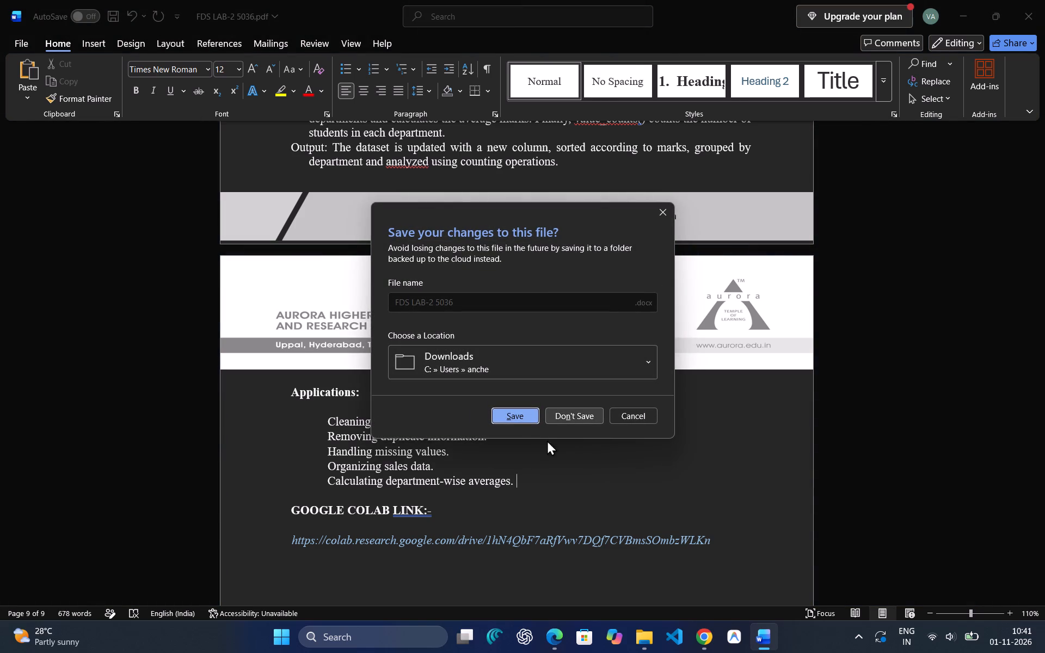
pyautogui.click(568, 414)
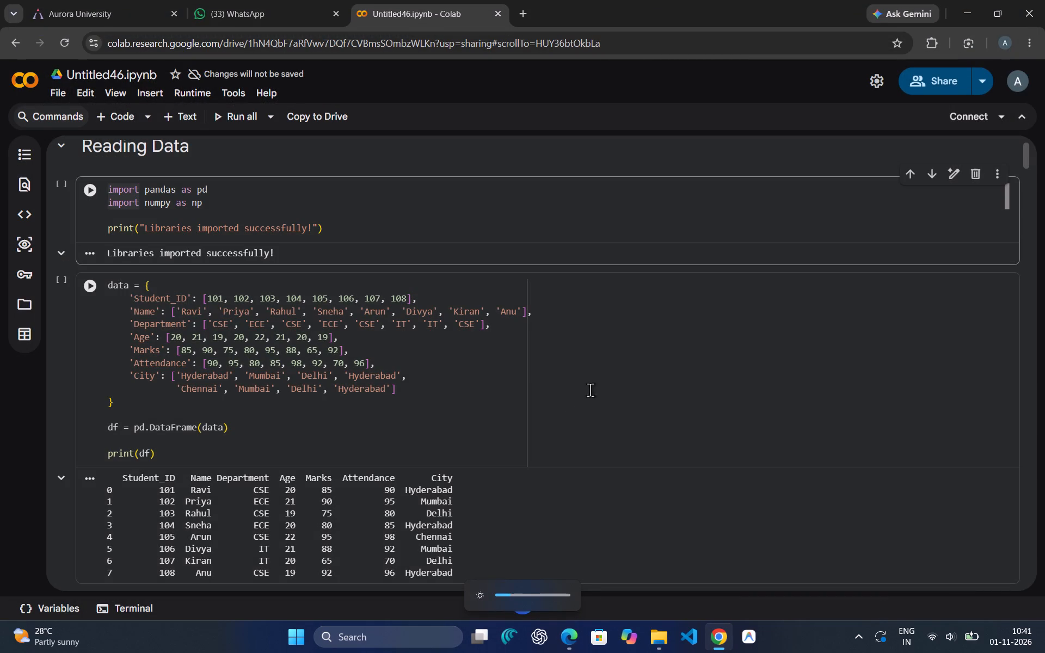
# Close the Untitled46.ipynb tab in Chrome and return the Aurora University portal to its dashboard.
pyautogui.click(497, 10)
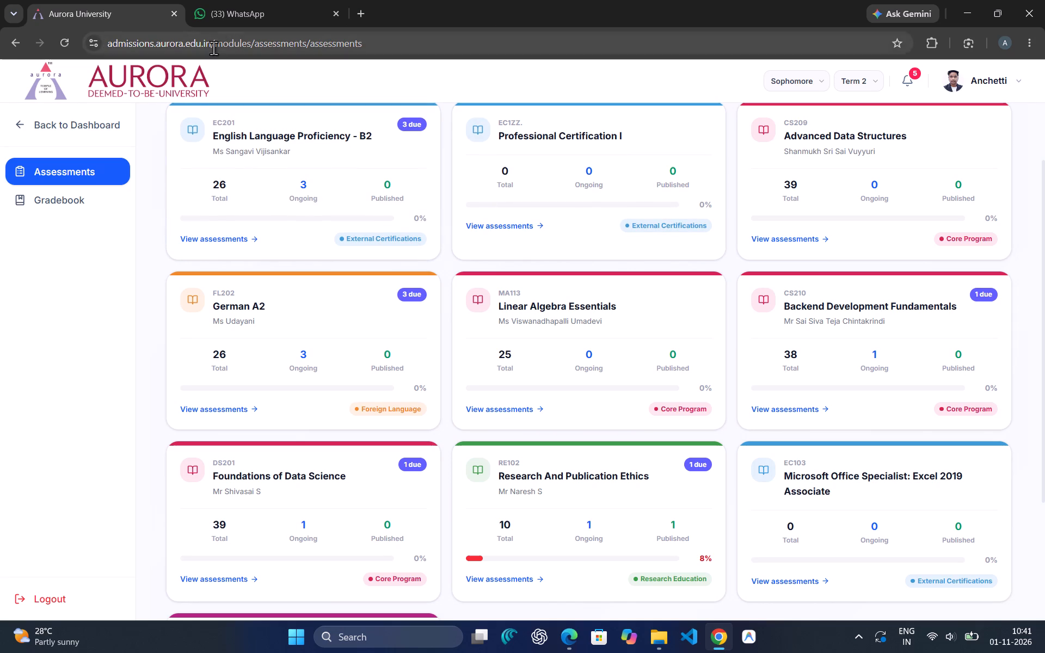
pyautogui.click(28, 119)
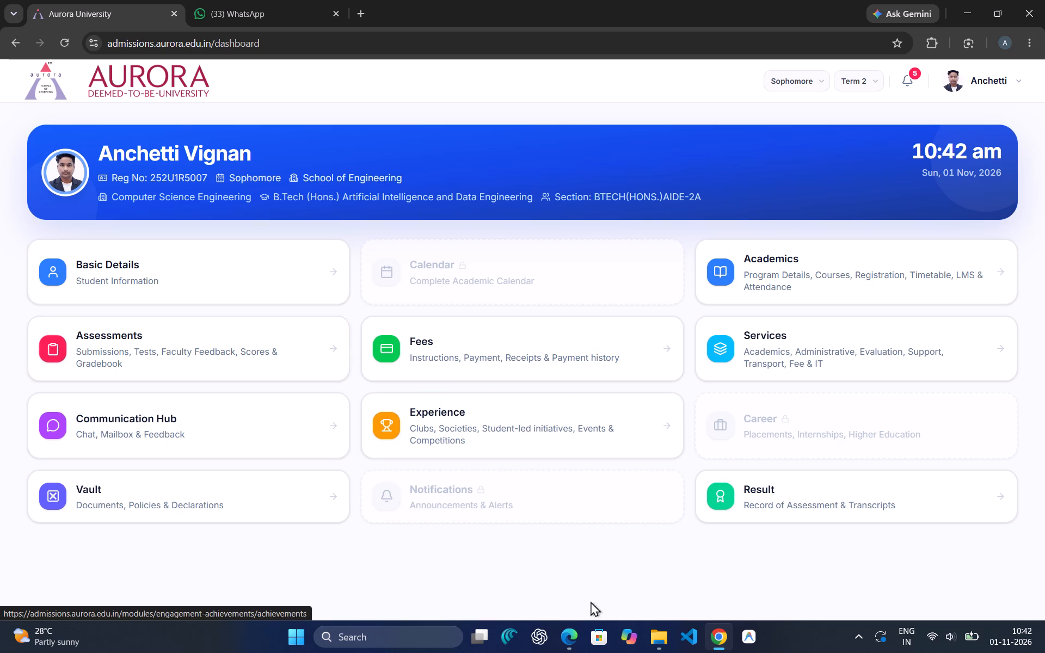
# Switch to Edge and close its window with the Untitled46.ipynb notebook, leaving the site.
pyautogui.click(570, 632)
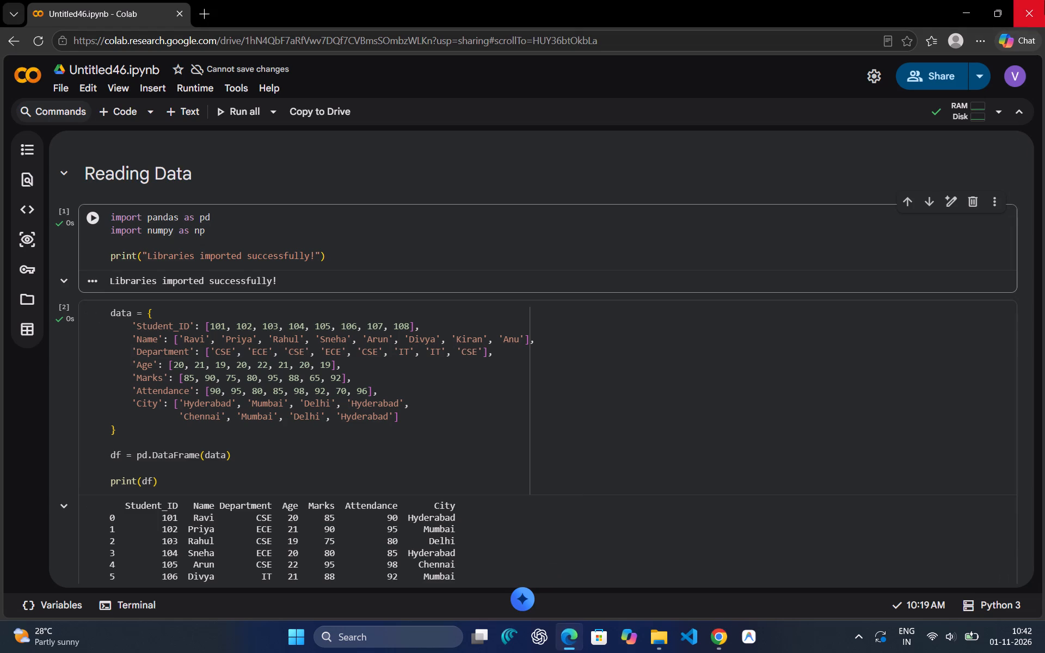
pyautogui.click(1044, 0)
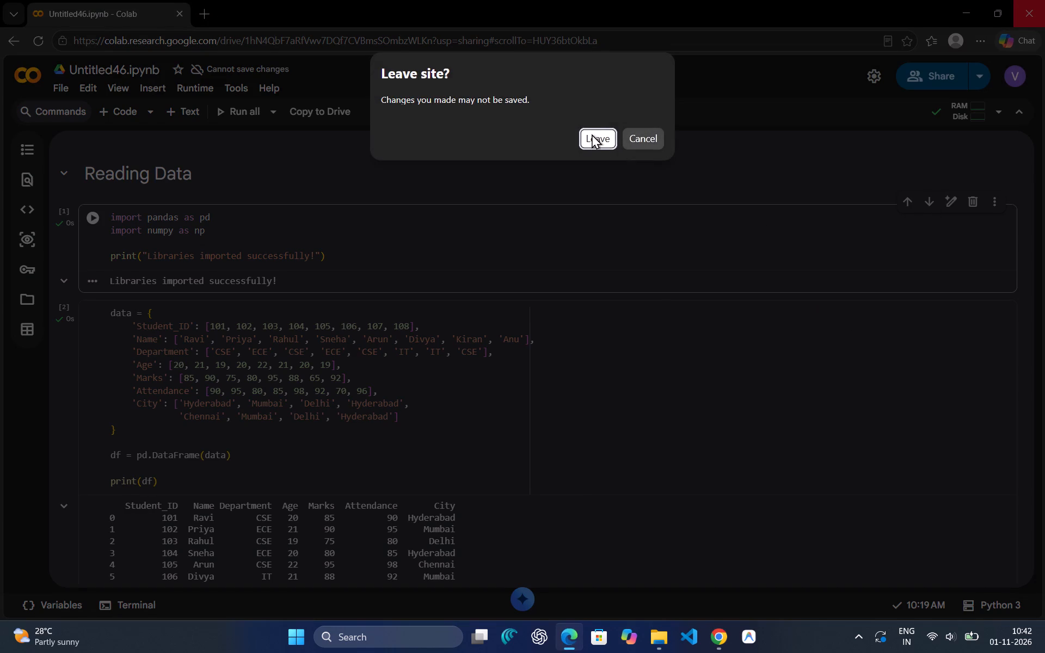
pyautogui.click(592, 134)
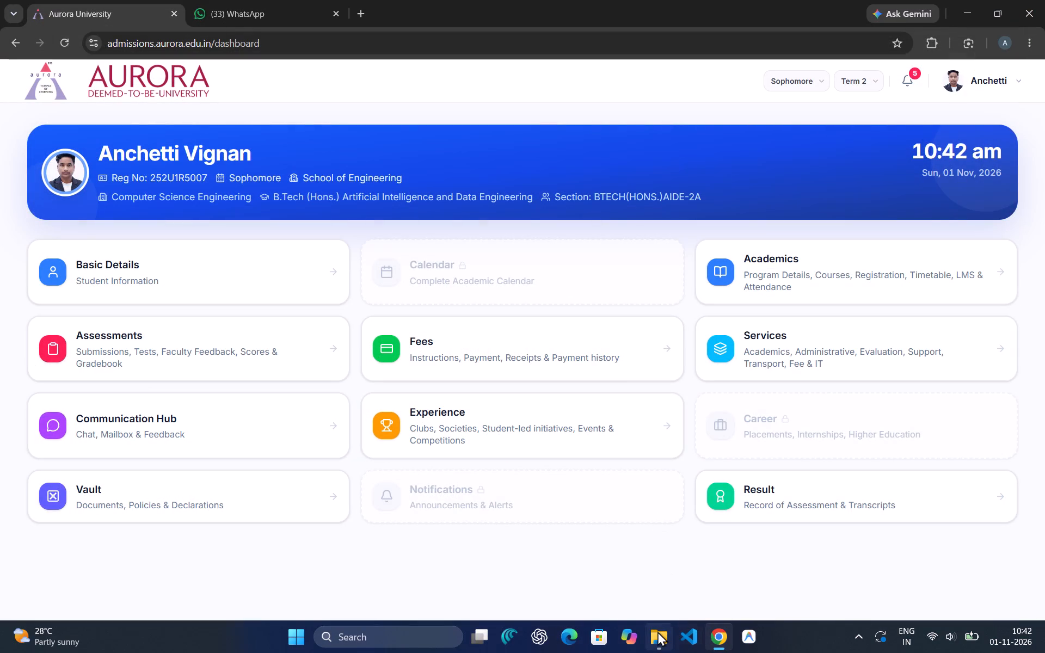
# Switch to File Explorer and open FDS-L-2.pdf from the Documents folder.
pyautogui.doubleClick(657, 631)
pyautogui.click(653, 629)
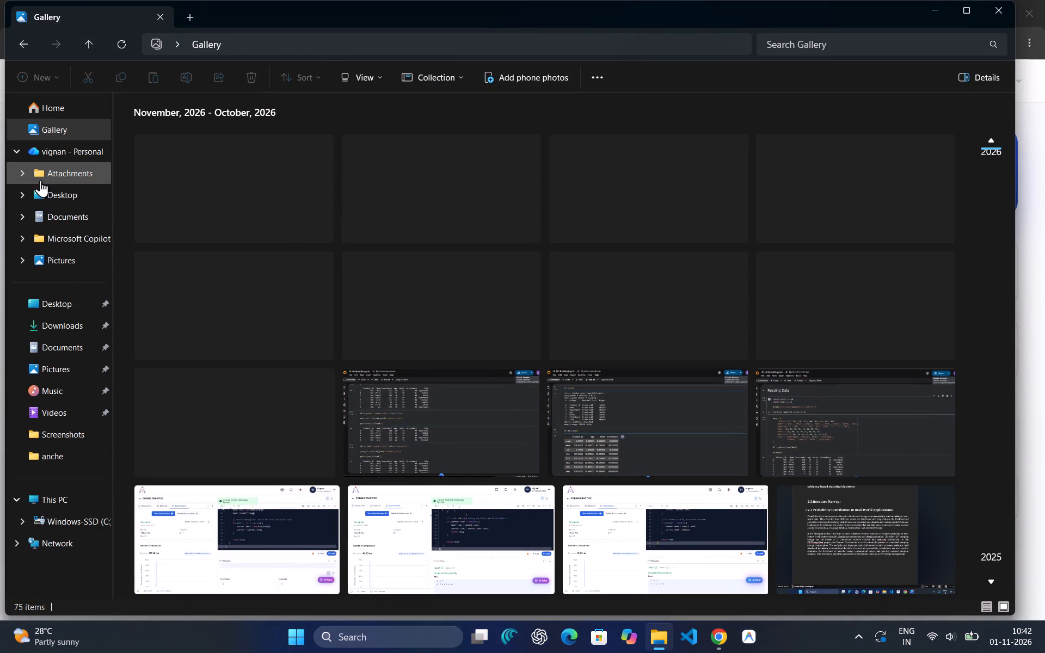
pyautogui.click(67, 207)
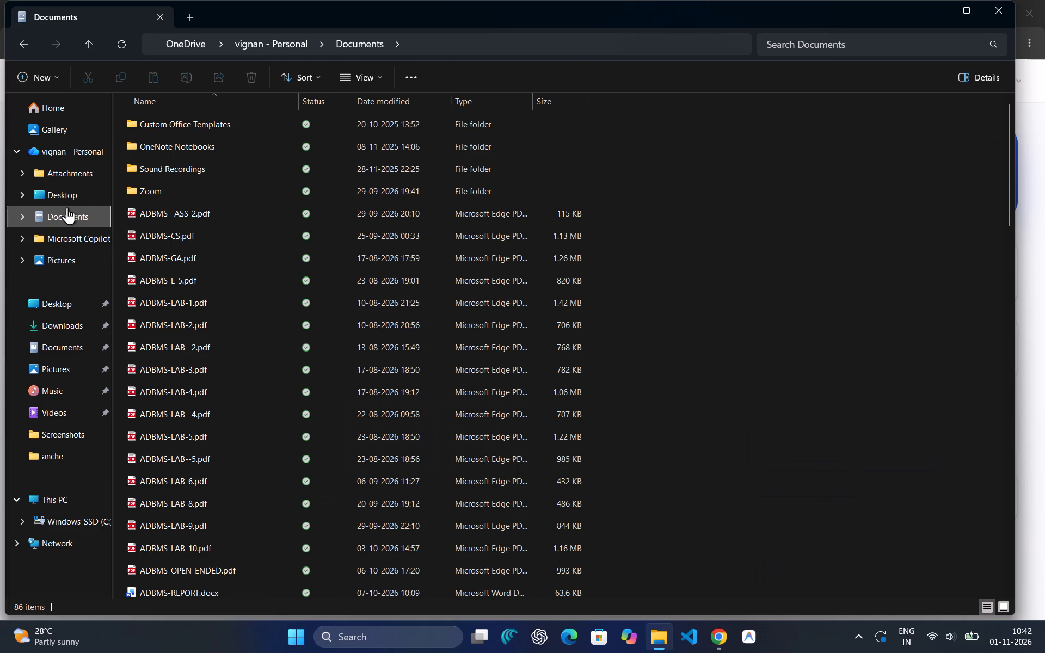
pyautogui.scroll(-1, 200, 304)
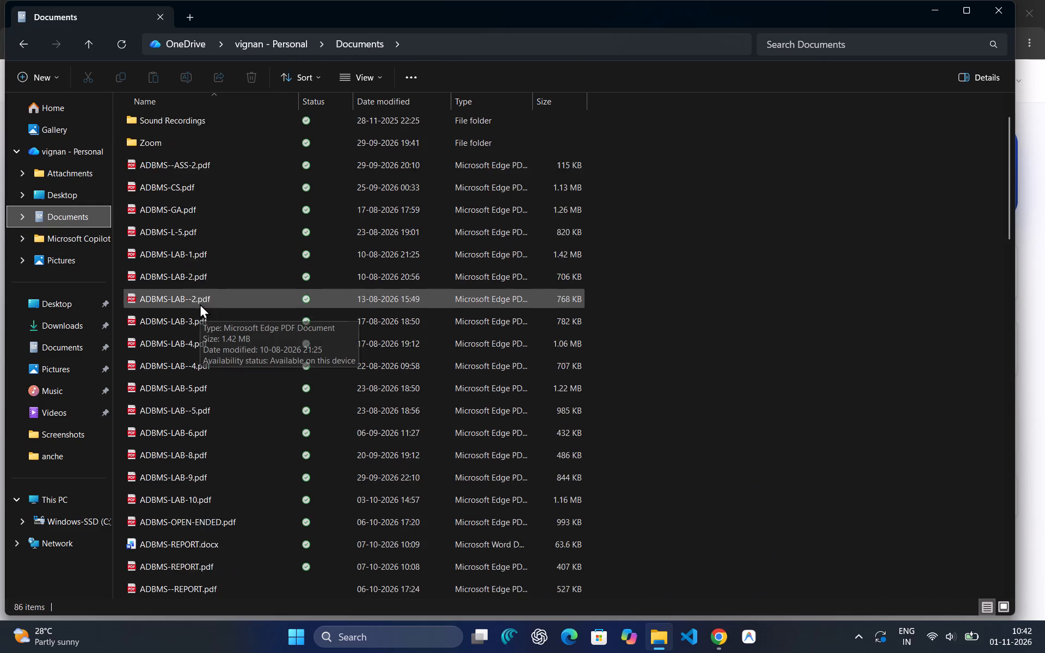
pyautogui.scroll(-2, 200, 304)
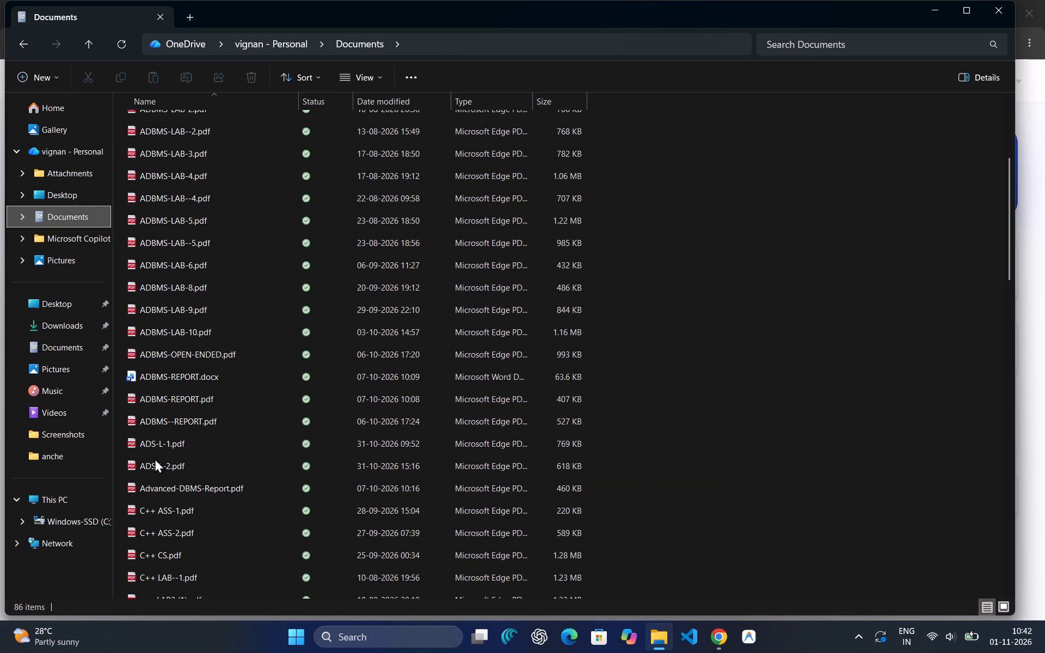
pyautogui.scroll(-3, 155, 459)
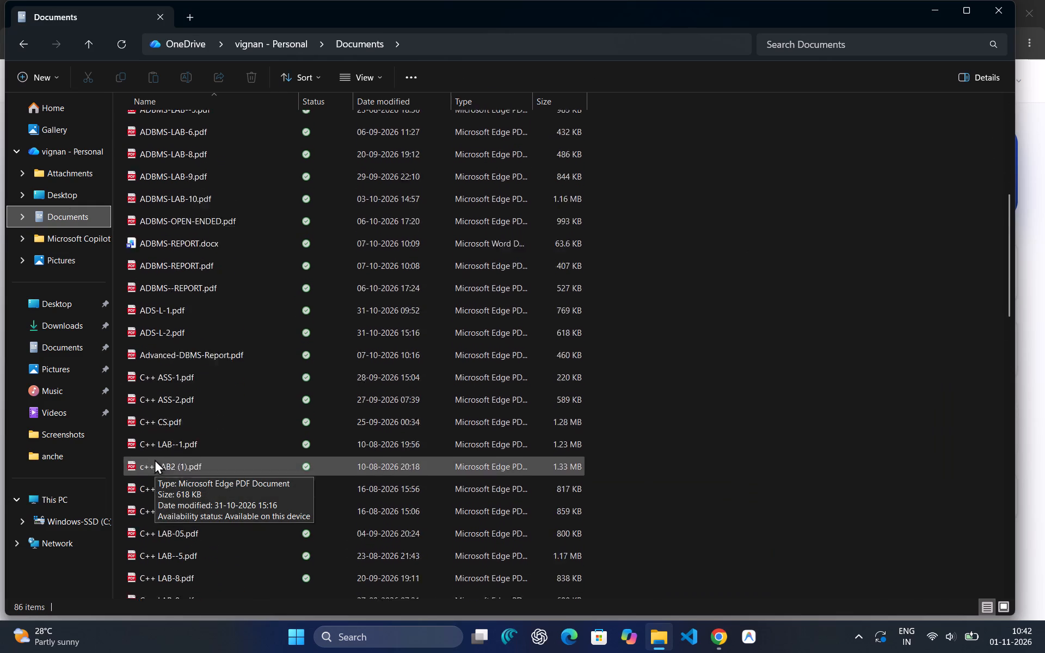
pyautogui.scroll(-8, 155, 459)
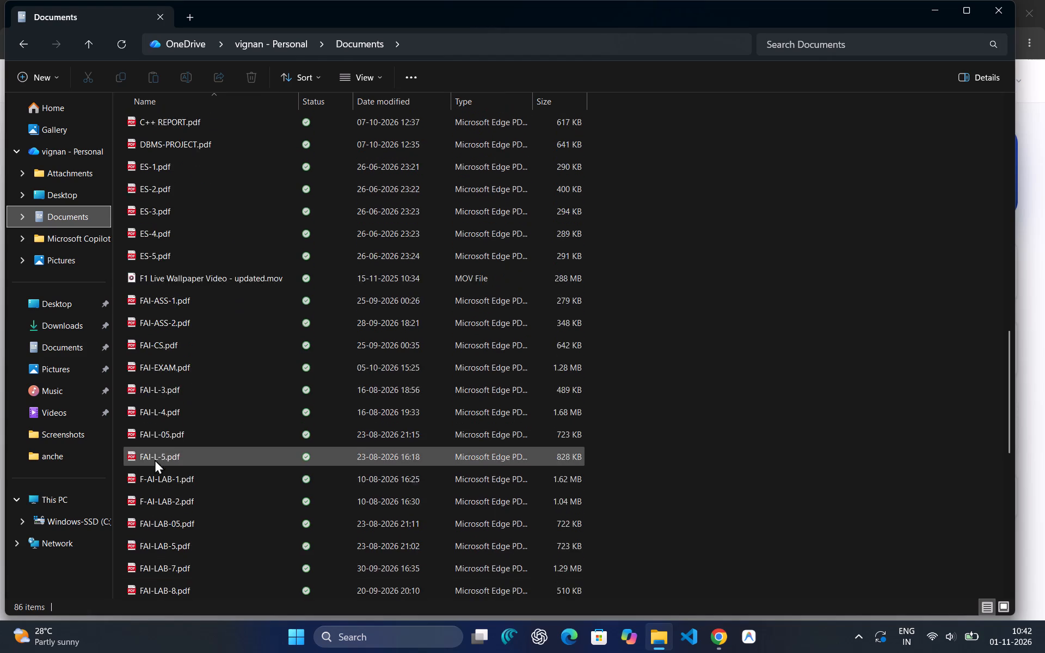
pyautogui.scroll(-4, 155, 459)
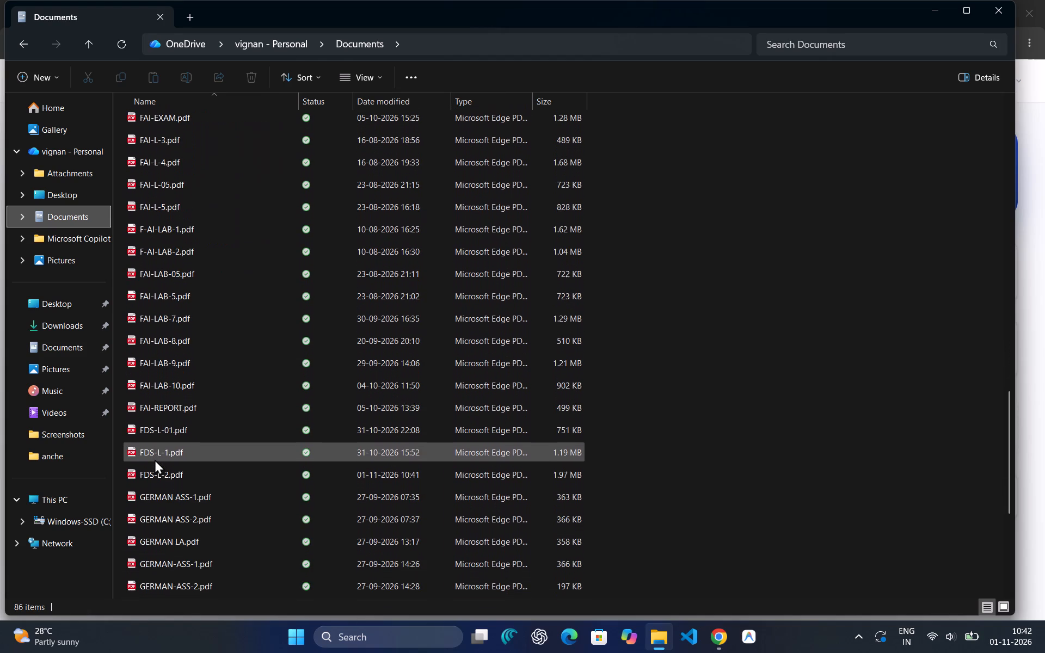
pyautogui.doubleClick(151, 470)
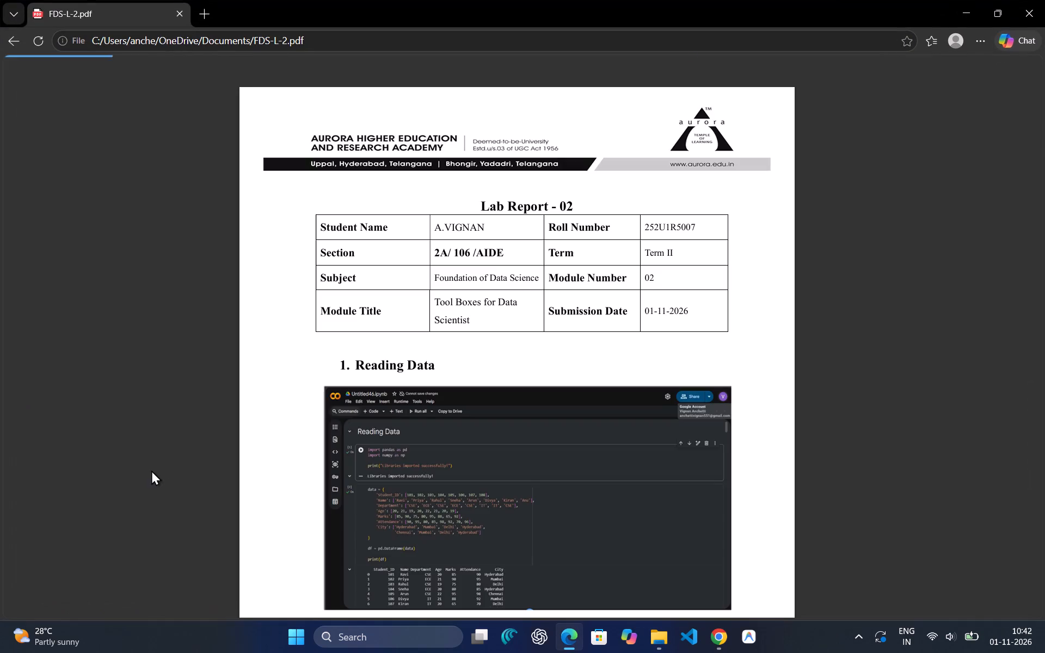
# Review the FDS-L-2 PDF through to its last page and follow its Google Colab link to check the notebook.
pyautogui.scroll(-17, 422, 469)
pyautogui.scroll(-4, 422, 469)
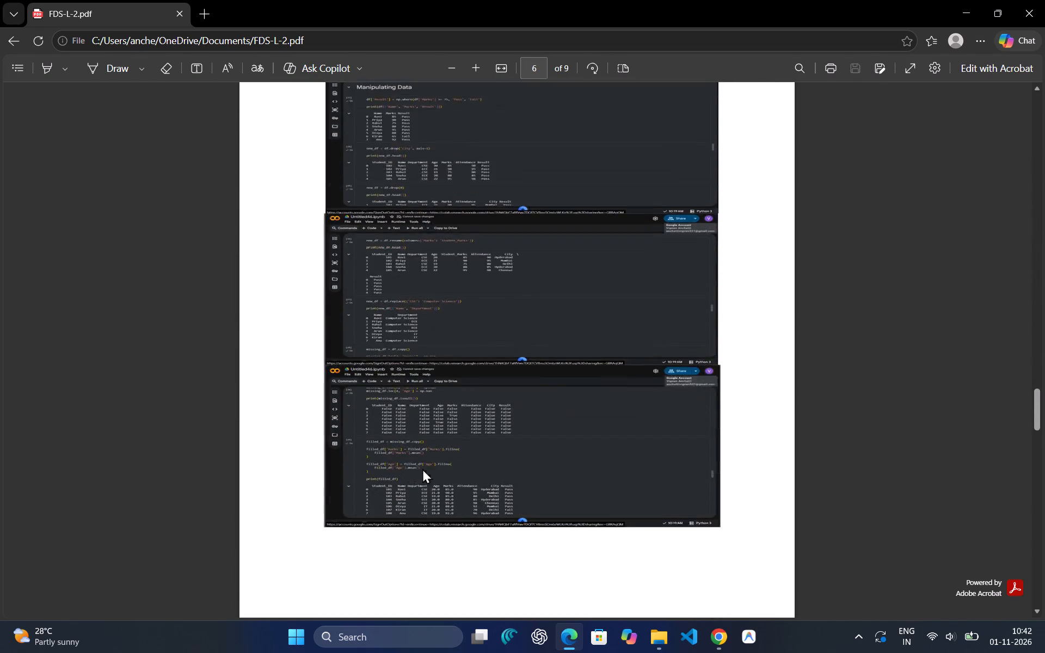
pyautogui.scroll(-14, 422, 469)
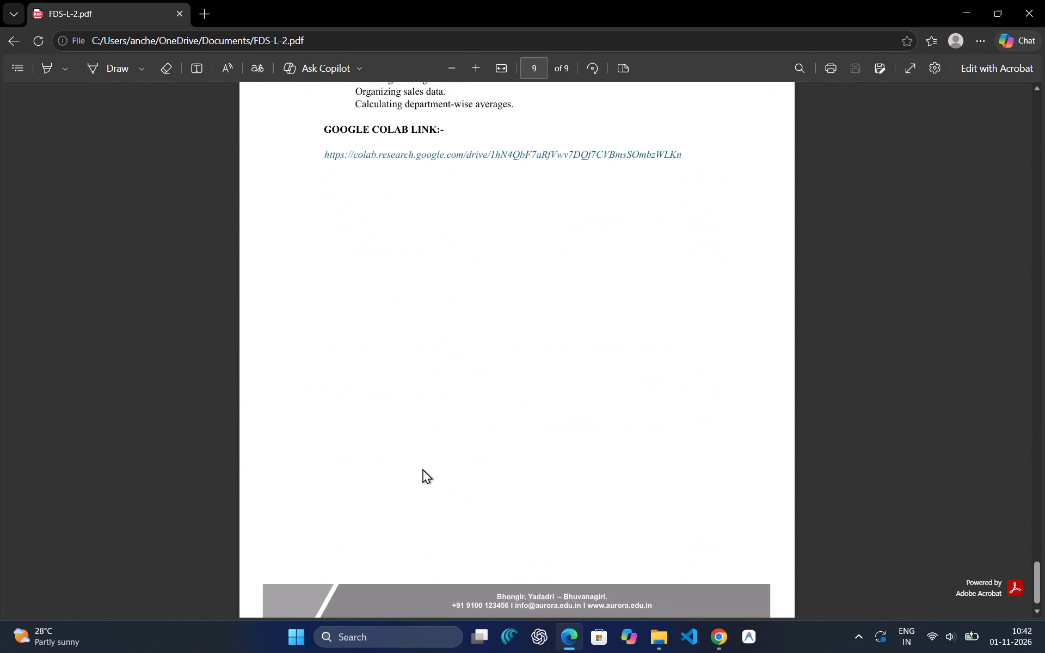
pyautogui.click(445, 134)
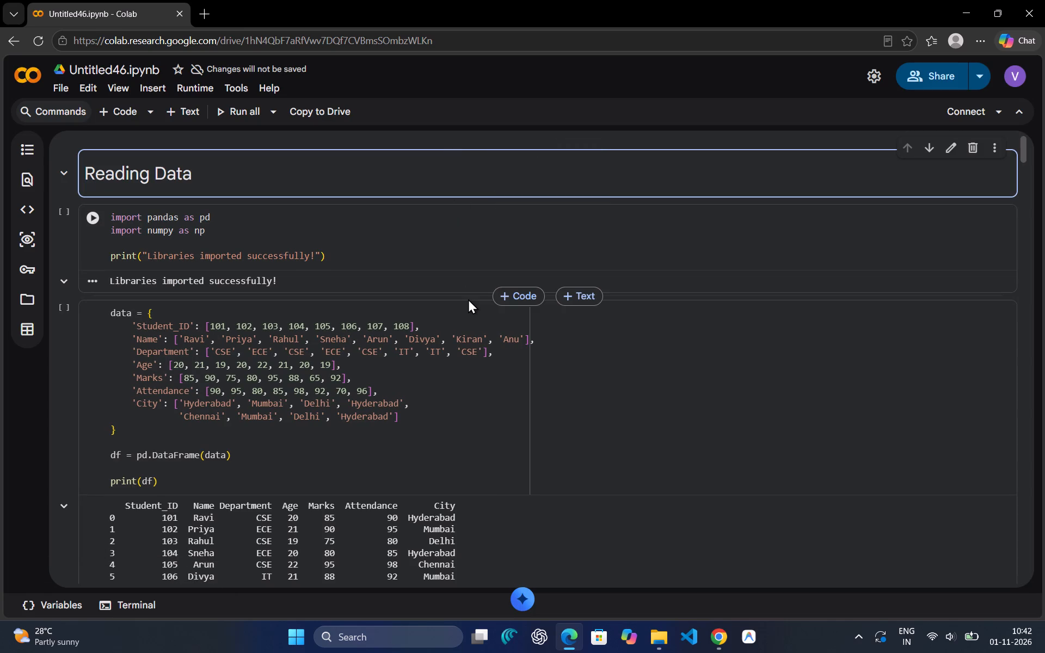
pyautogui.scroll(8, 468, 299)
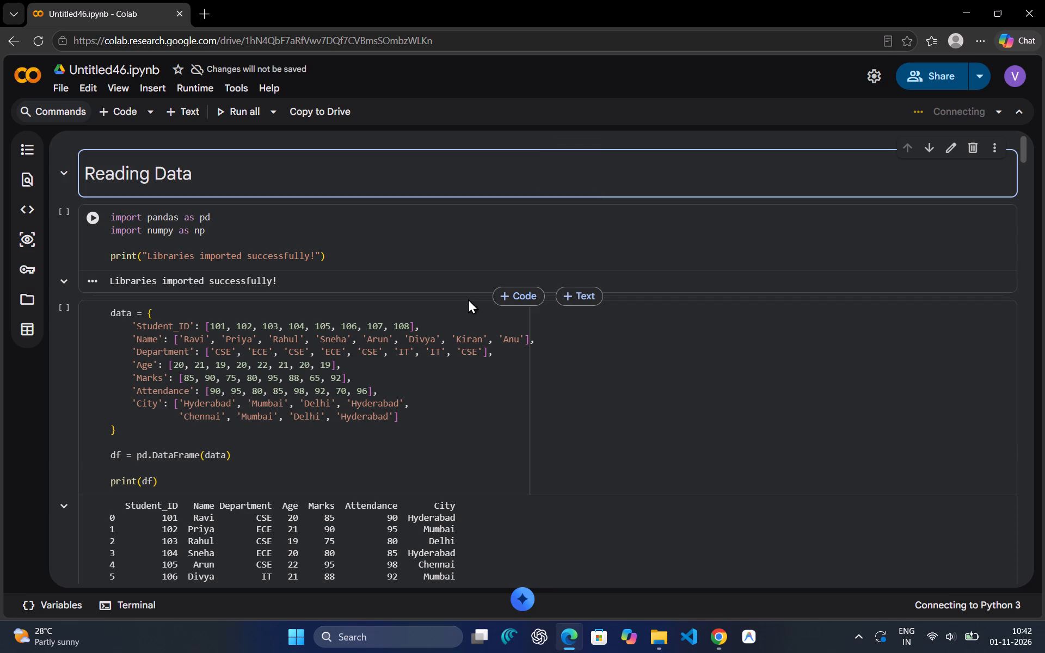
# Close the Edge window showing the notebook and the File Explorer window showing Documents.
pyautogui.click(1044, 0)
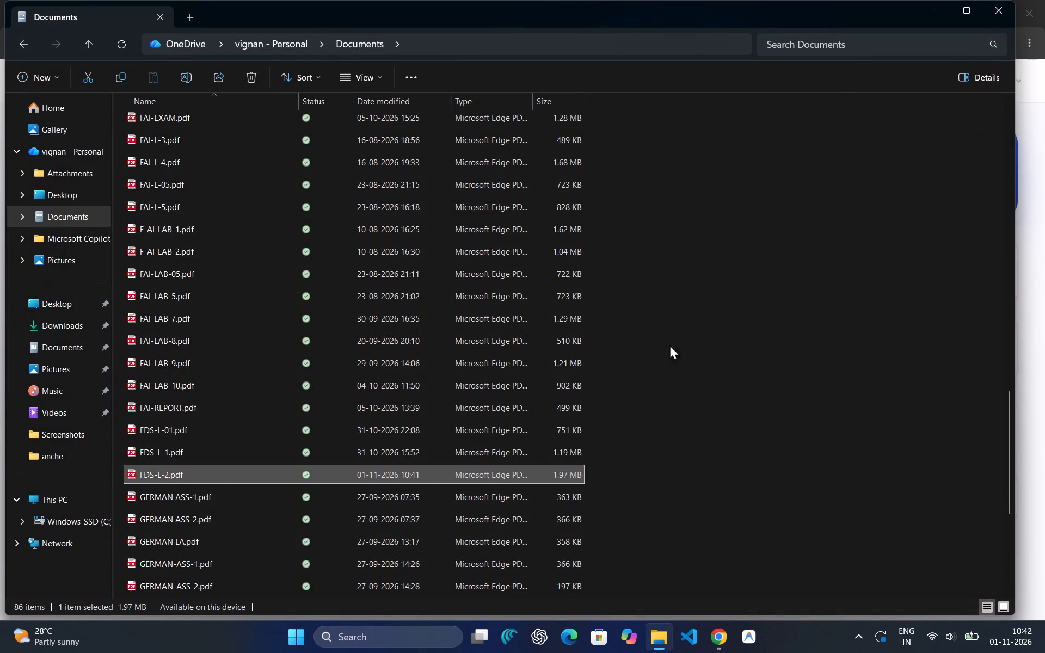
pyautogui.click(1000, 15)
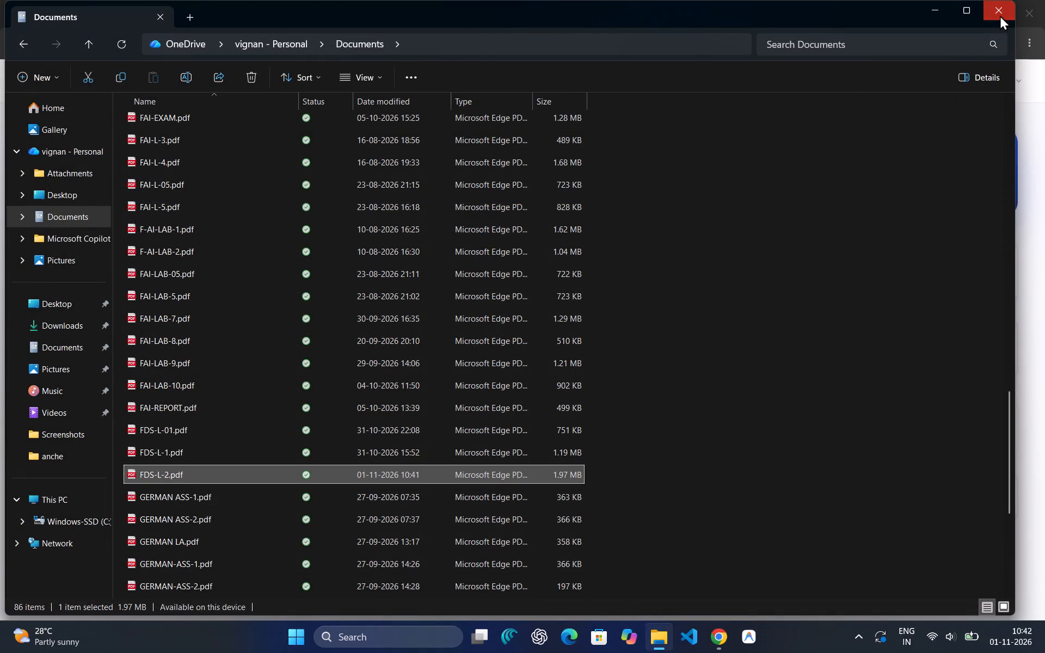
# In the Aurora University portal in Chrome, show the assessment list for Foundations of Data Science.
pyautogui.click(259, 353)
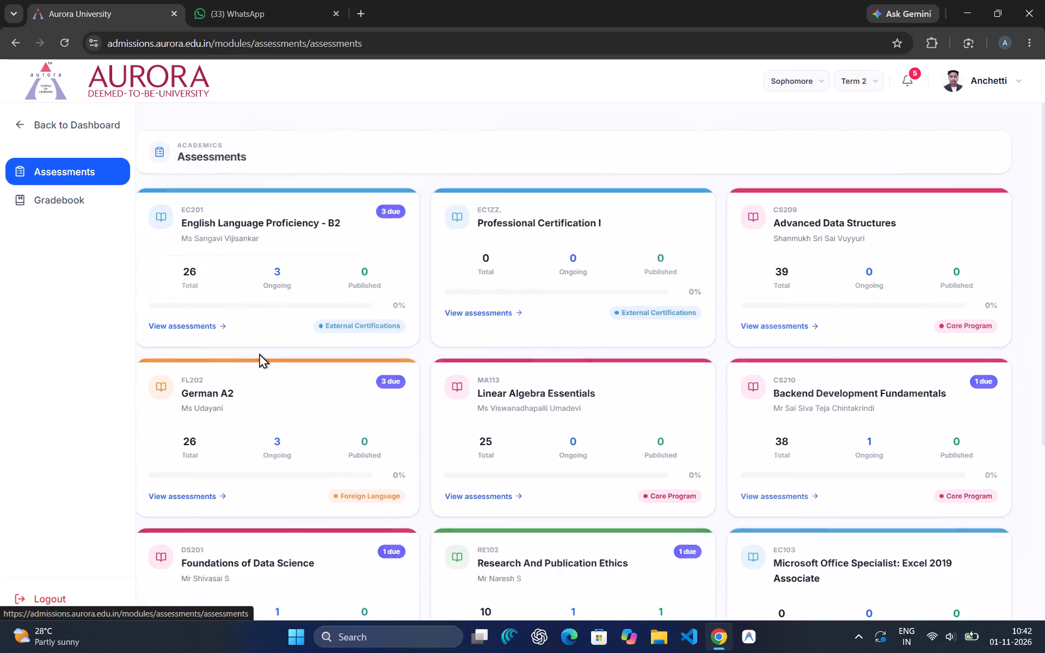
pyautogui.doubleClick(351, 576)
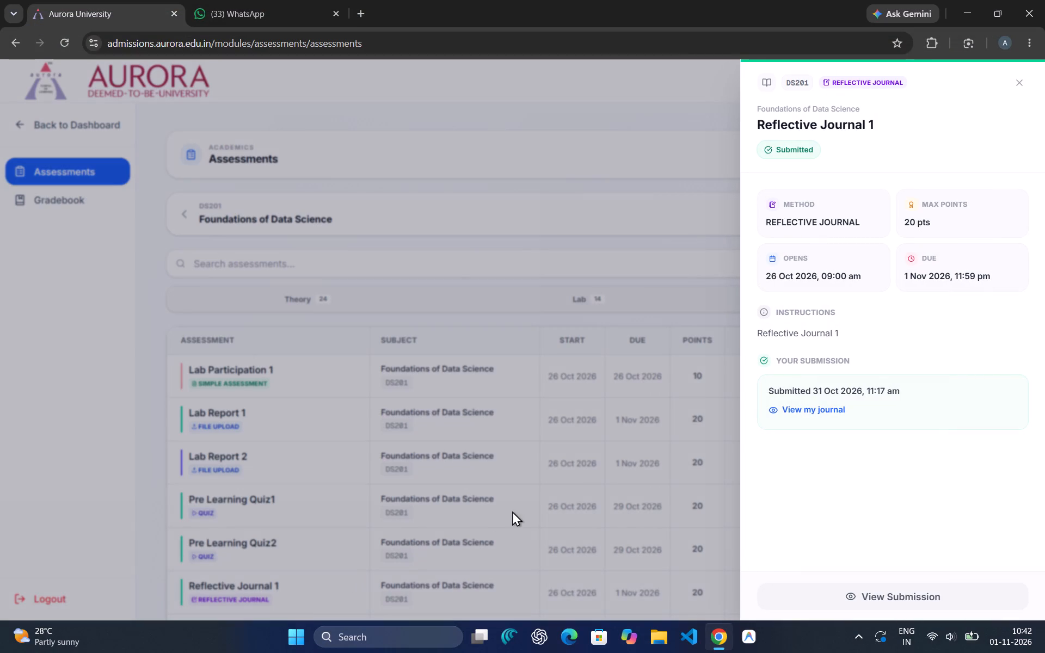
pyautogui.click(512, 511)
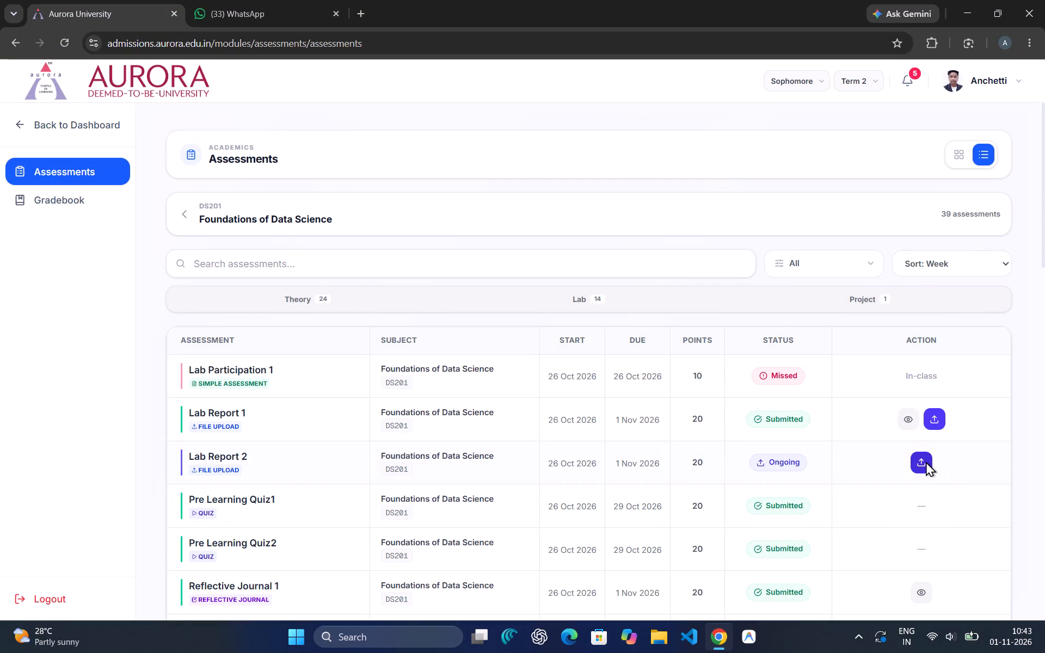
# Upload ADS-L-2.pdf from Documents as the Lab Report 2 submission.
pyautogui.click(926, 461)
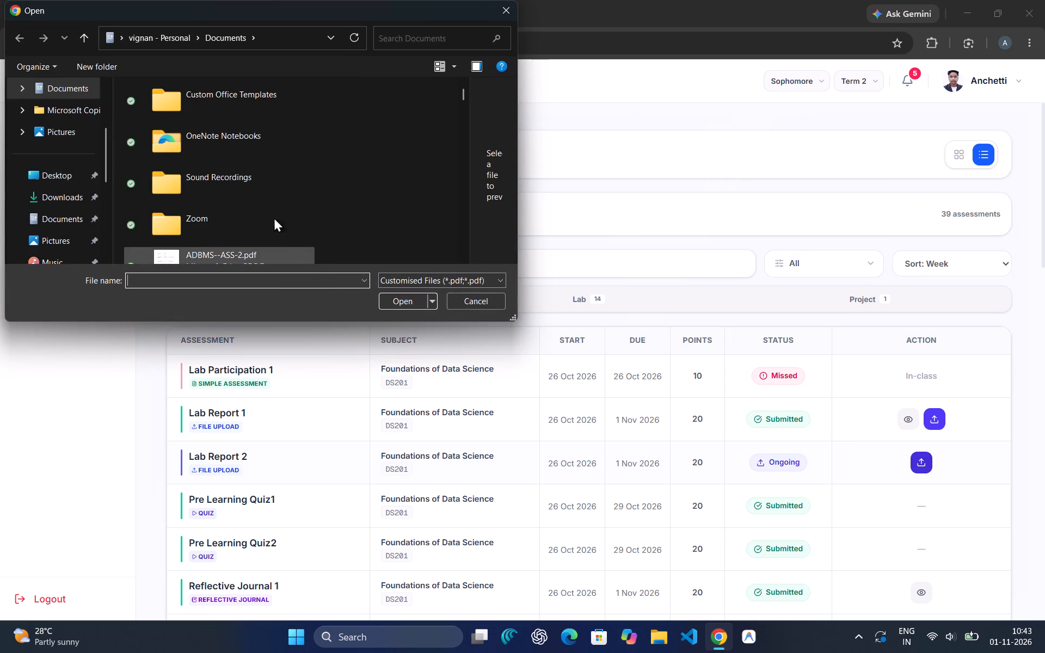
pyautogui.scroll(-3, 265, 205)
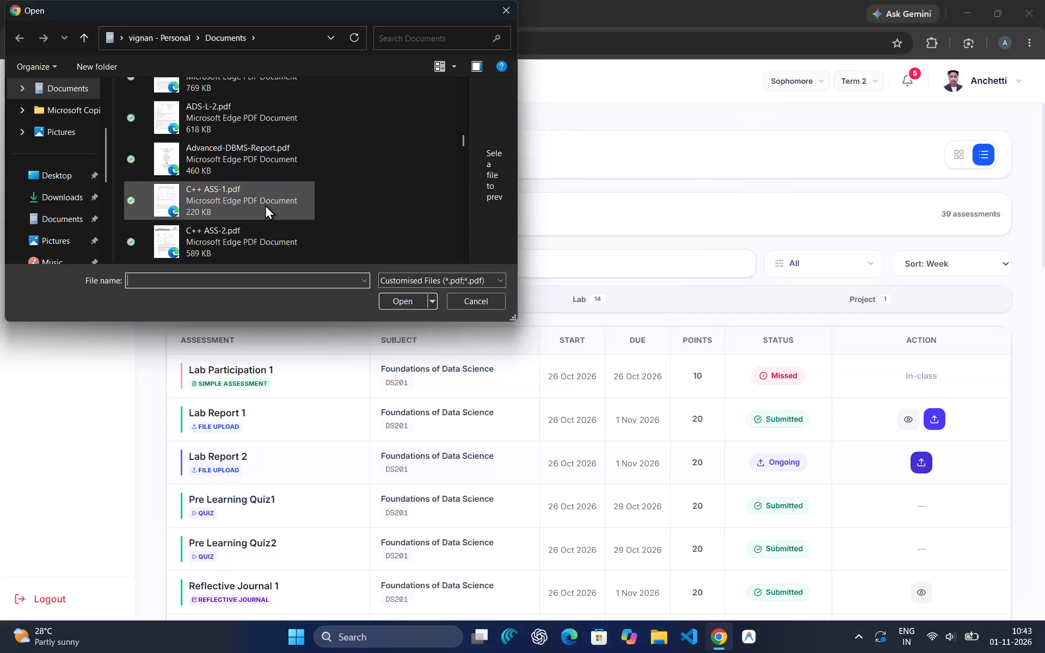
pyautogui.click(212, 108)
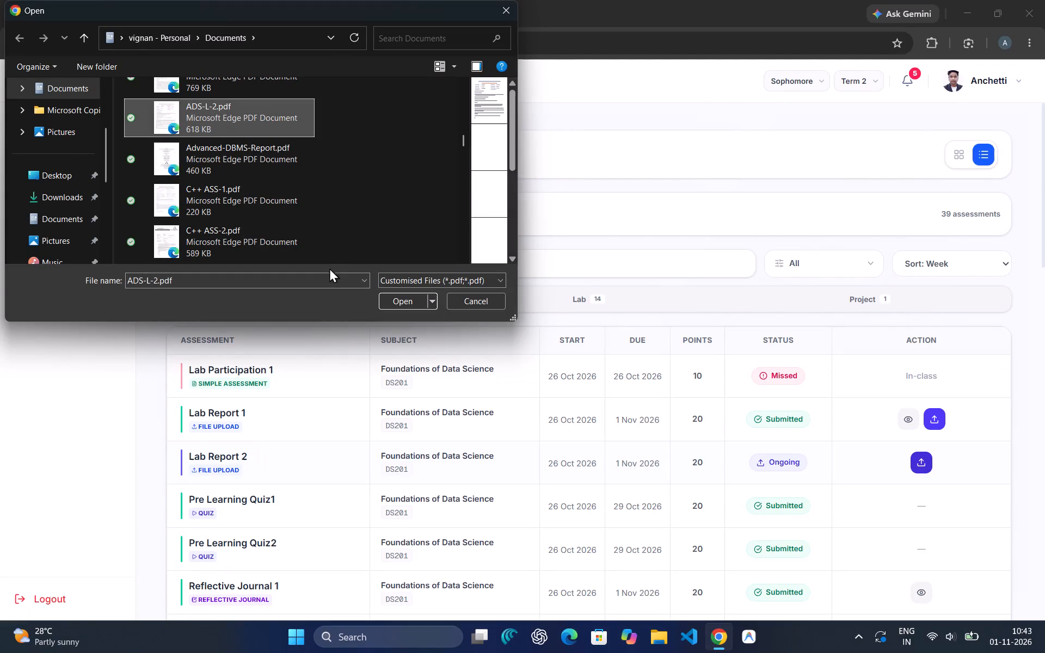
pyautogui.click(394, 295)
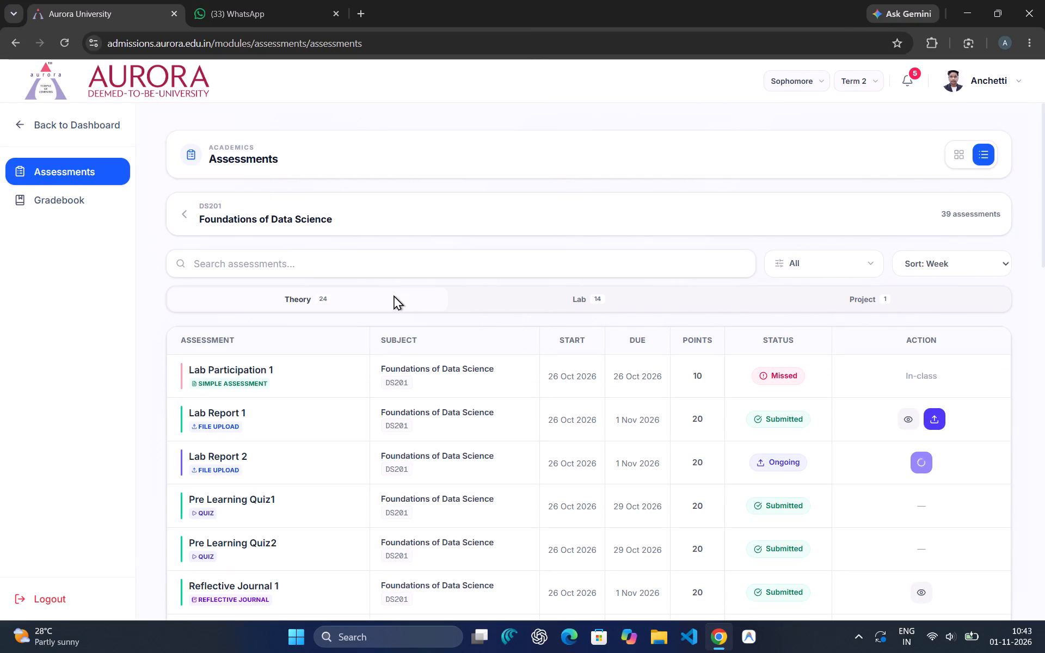
# Replace the Lab Report 2 submission with FDS-L-2.pdf from Documents.
pyautogui.click(944, 456)
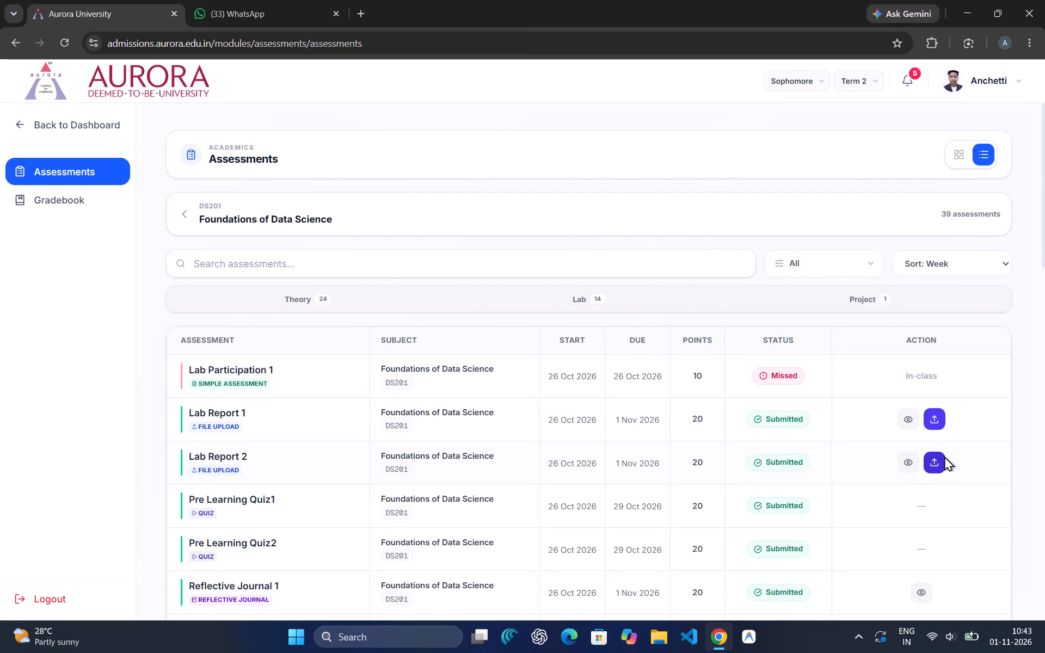
pyautogui.scroll(-4, 274, 196)
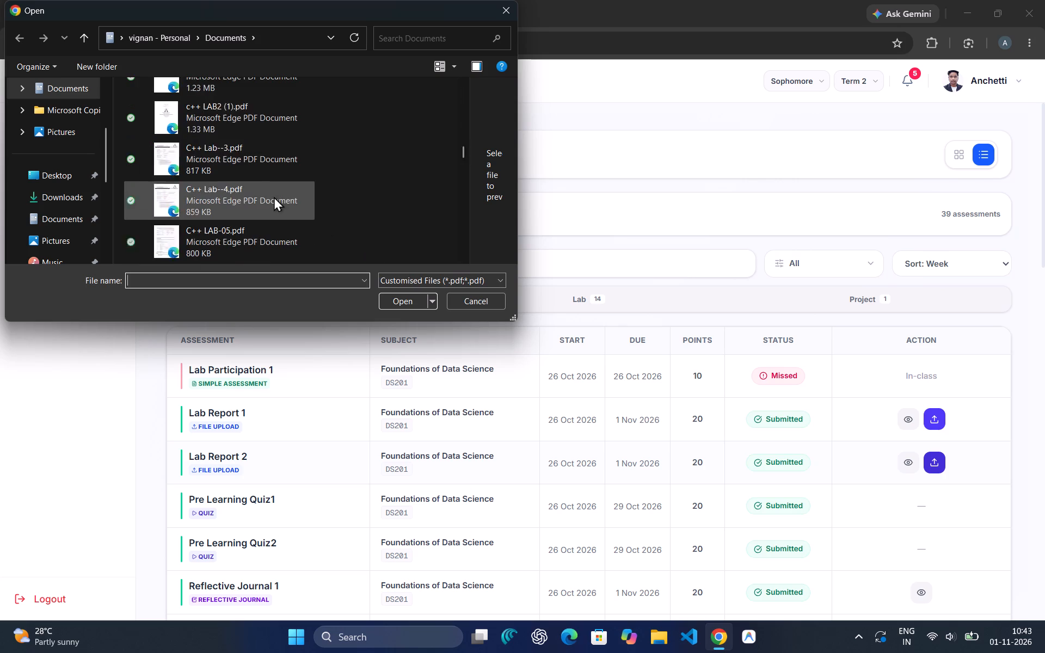
pyautogui.scroll(-4, 274, 196)
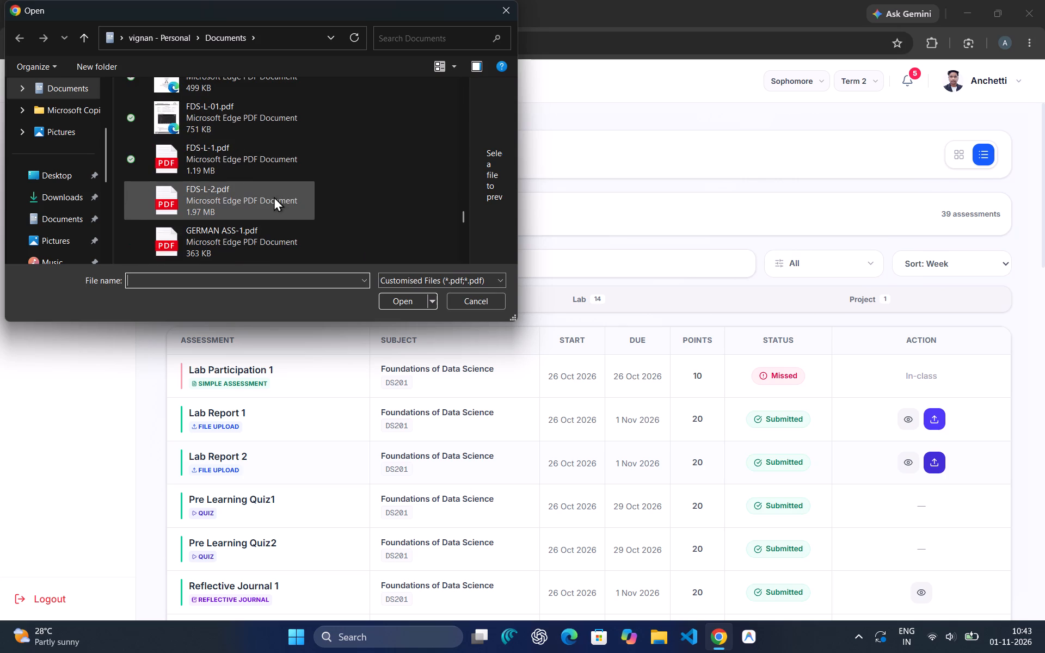
pyautogui.scroll(-1, 274, 196)
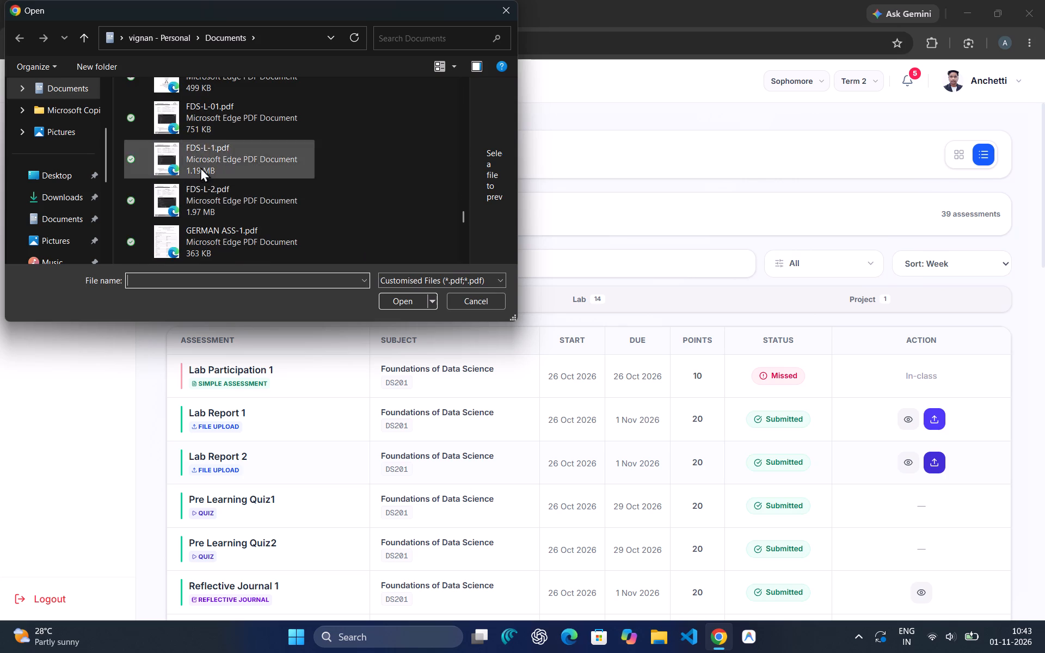
pyautogui.click(201, 186)
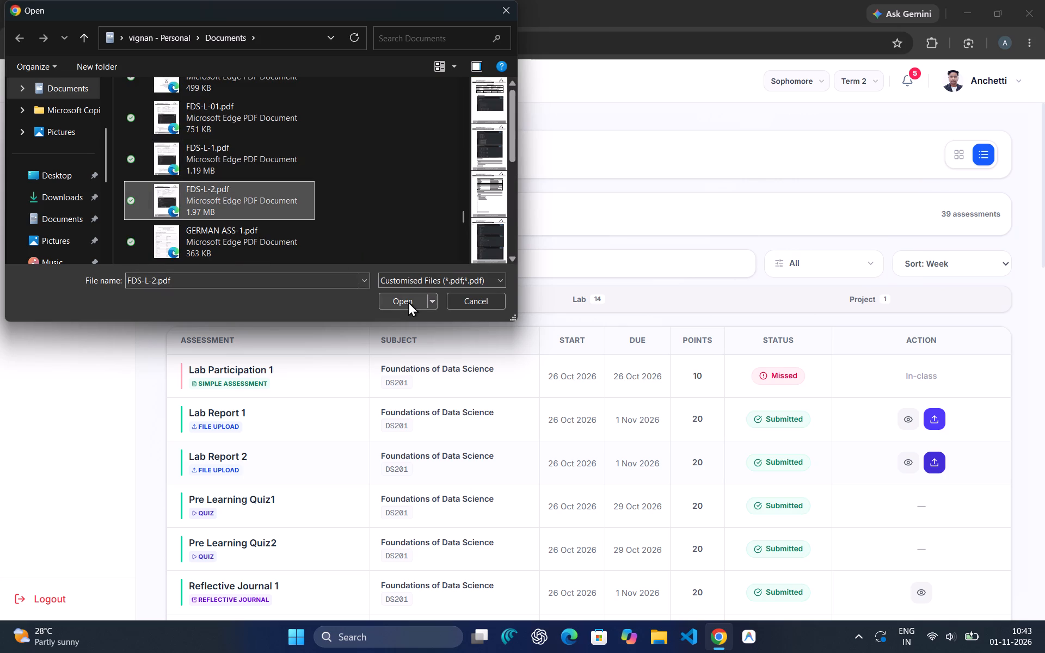
pyautogui.click(408, 301)
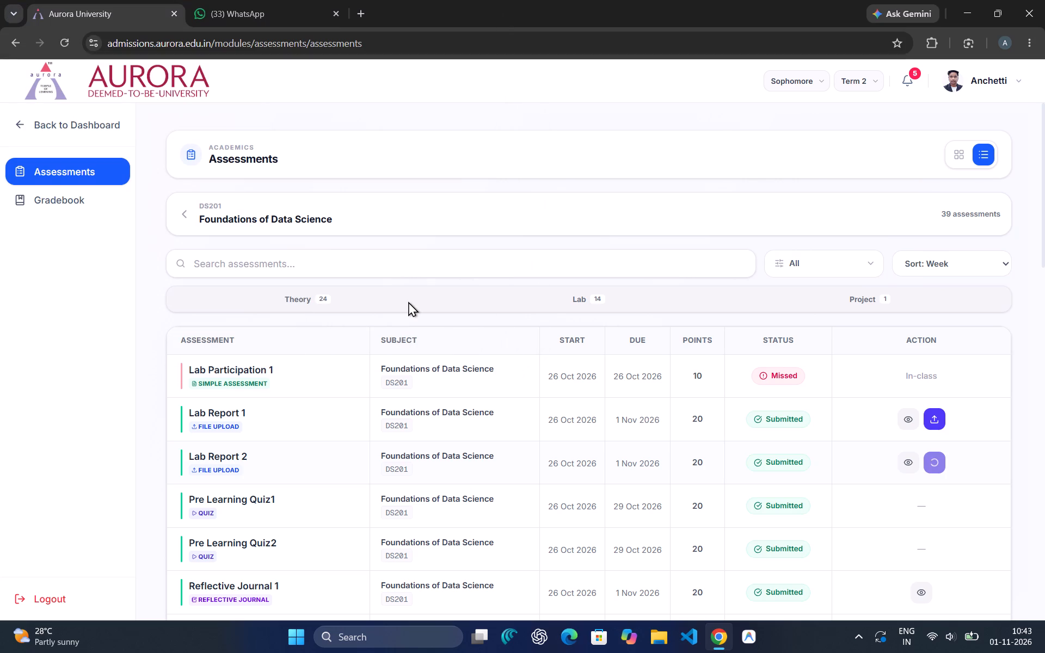
# Open the submitted Lab Report 2 file and review it from the title table to the last page.
pyautogui.click(912, 467)
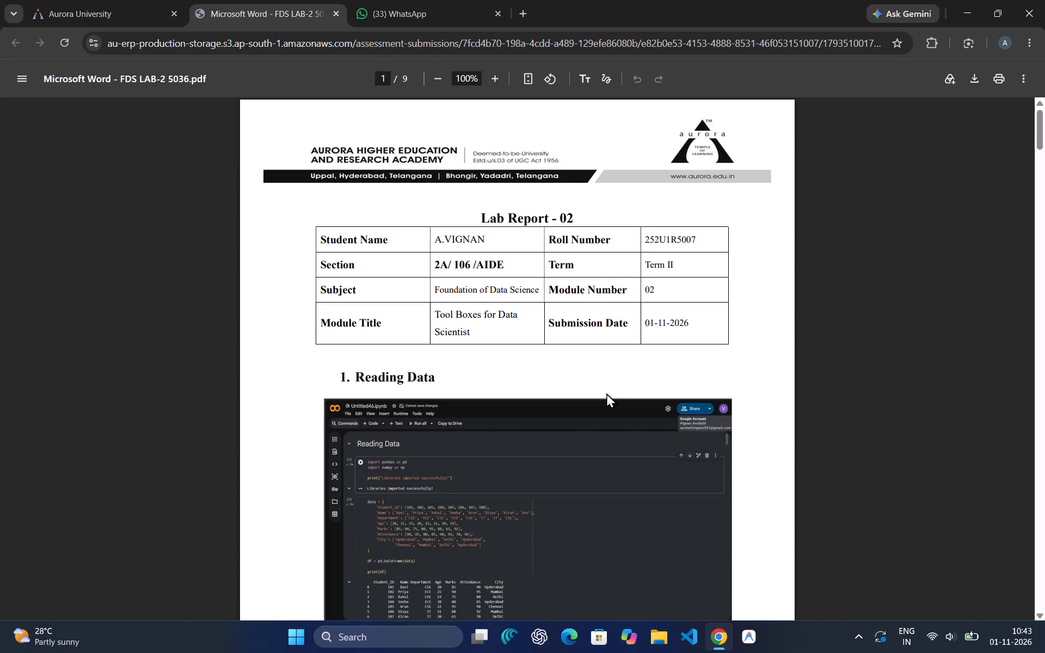
pyautogui.scroll(-1, 606, 393)
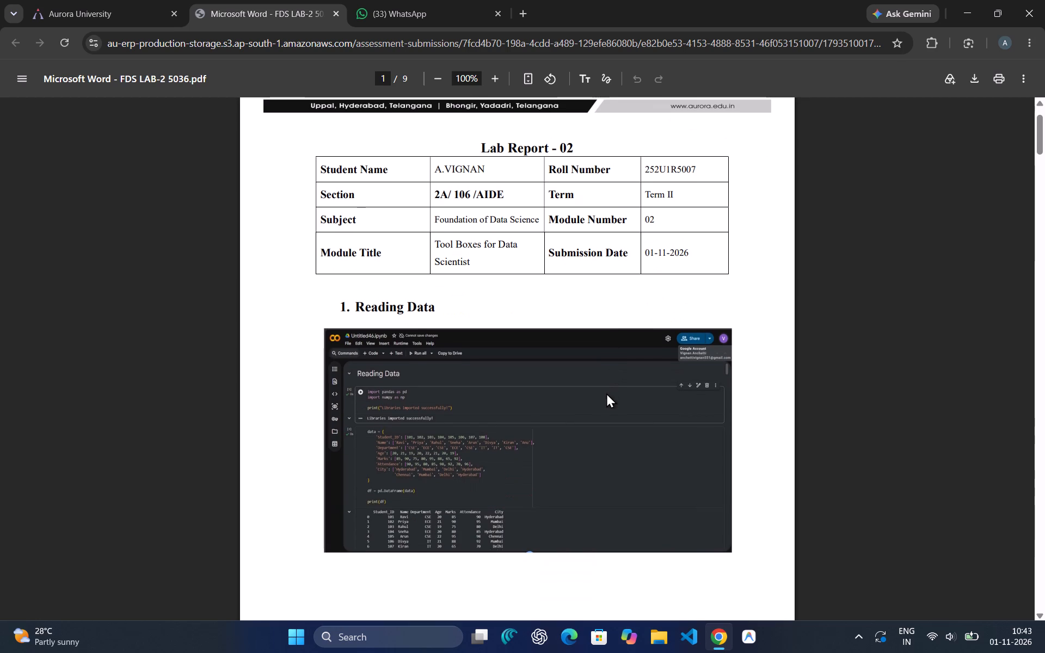
pyautogui.scroll(-20, 606, 393)
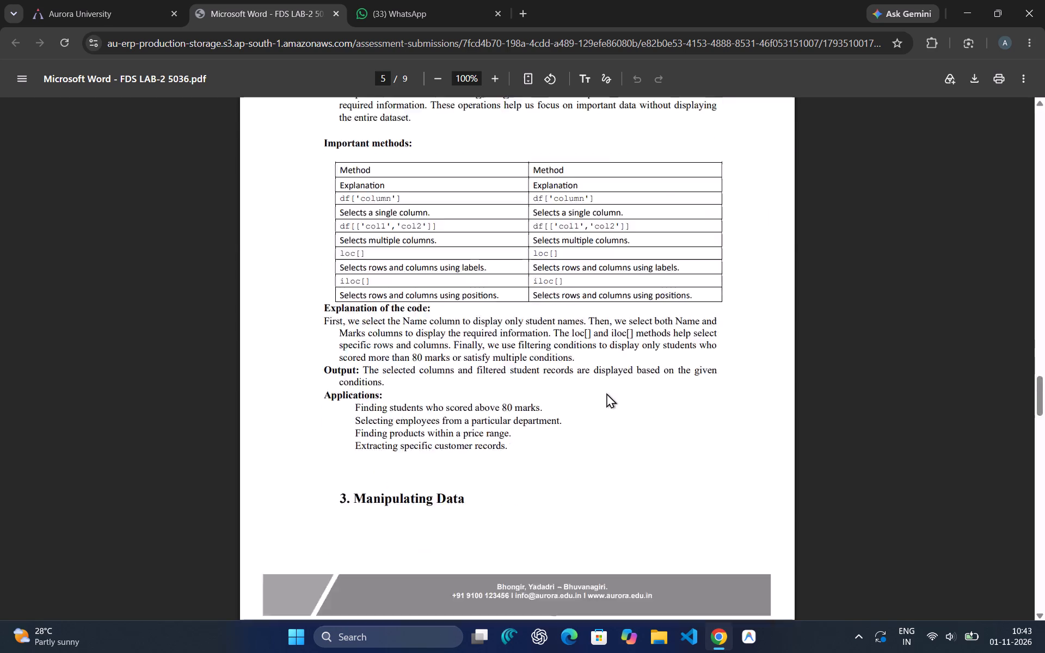
pyautogui.scroll(-8, 606, 393)
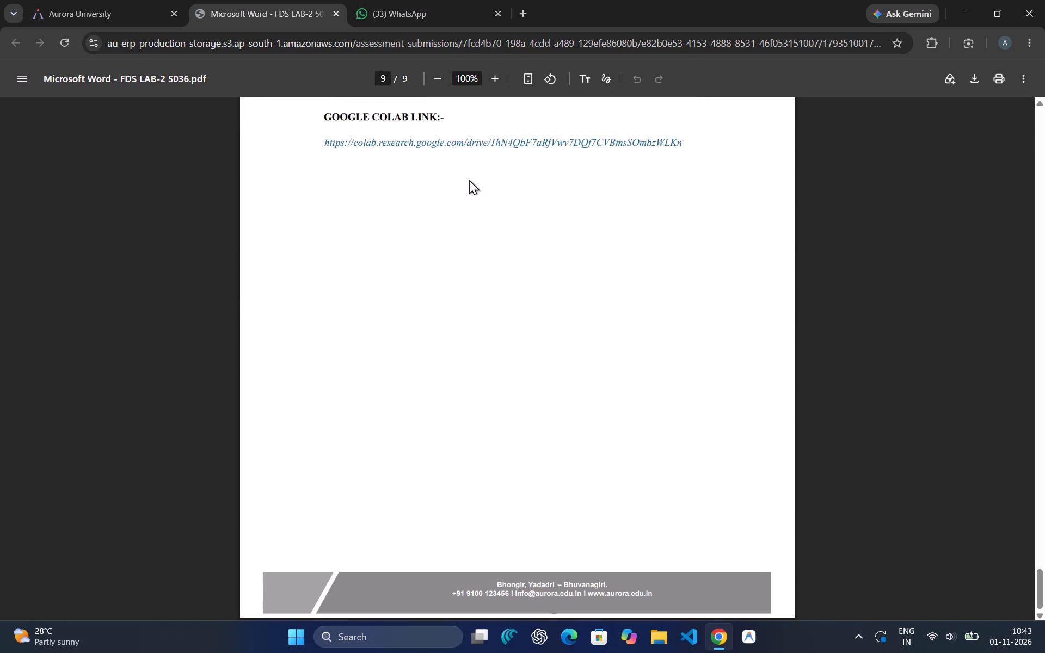
# Test the Google Colab link in the submitted report, return to the PDF and close its tab.
pyautogui.click(459, 150)
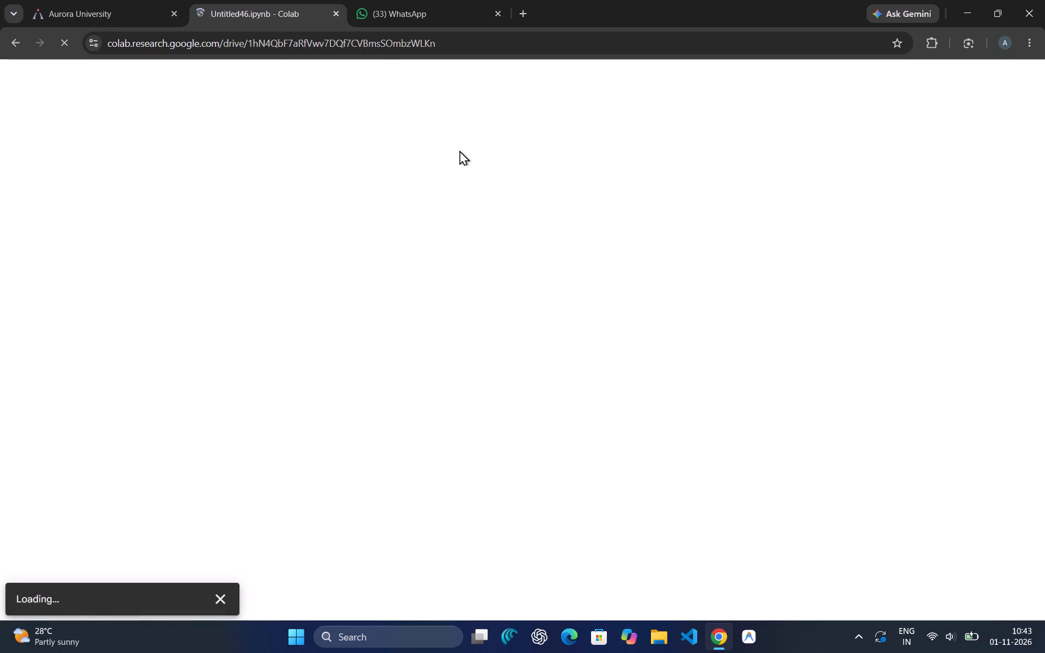
pyautogui.click(20, 38)
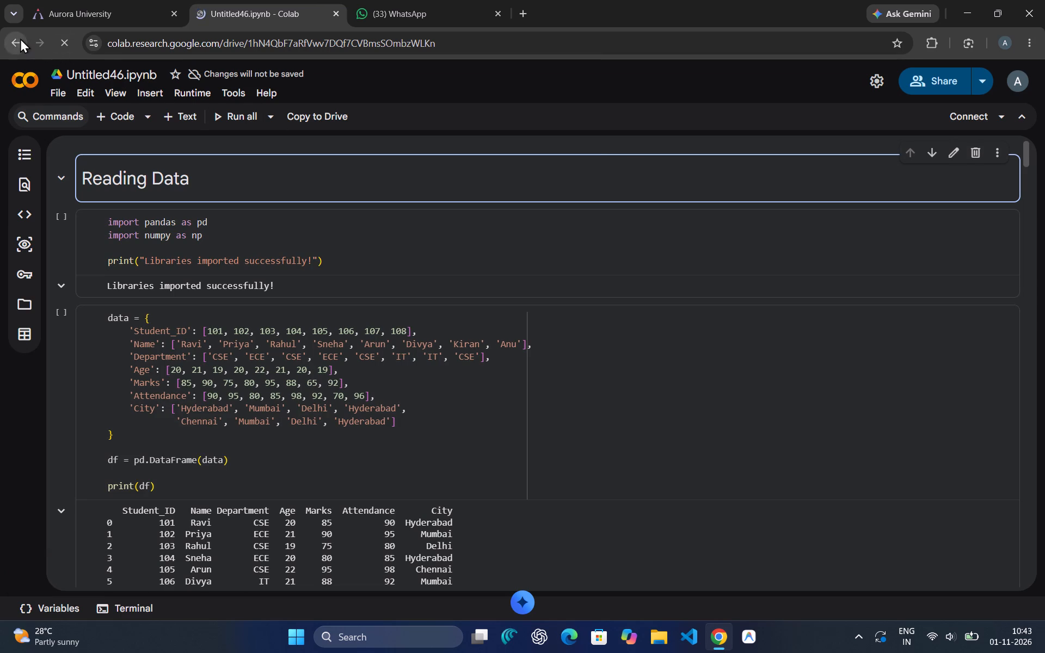
pyautogui.click(20, 38)
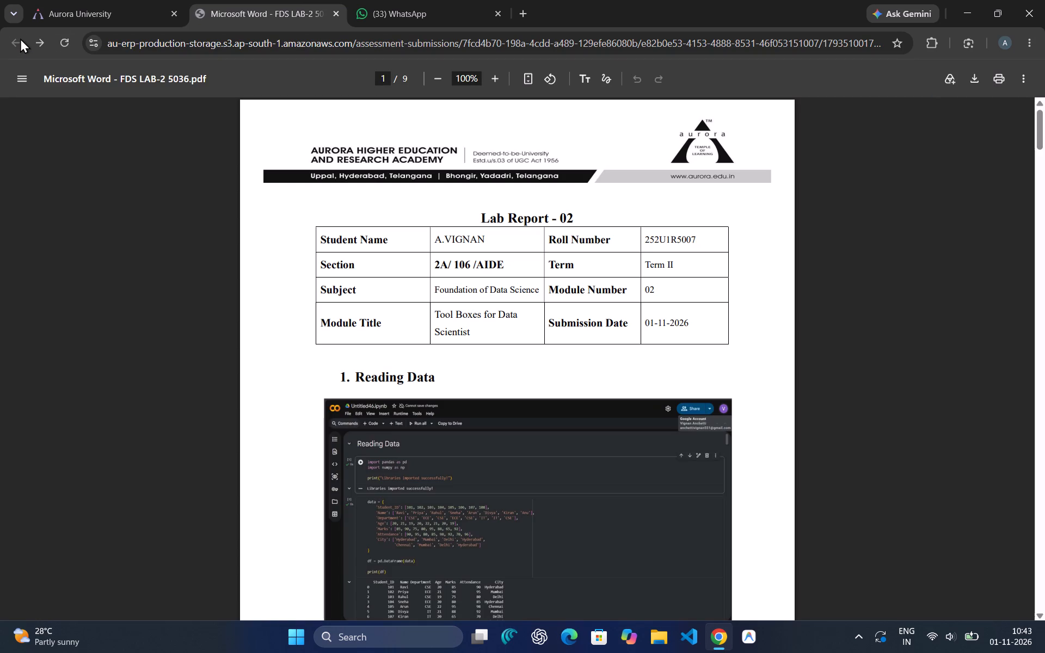
pyautogui.click(339, 15)
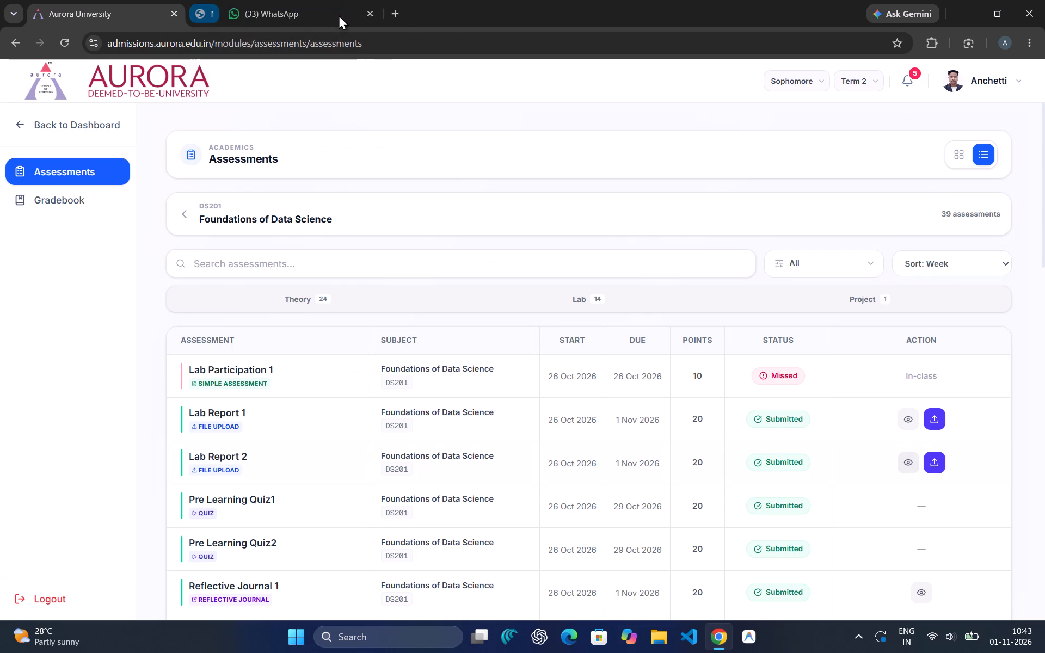
# Open the submitted Foundations of Data Science Lab Report 1, test its first Colab link and close the tab.
pyautogui.click(911, 417)
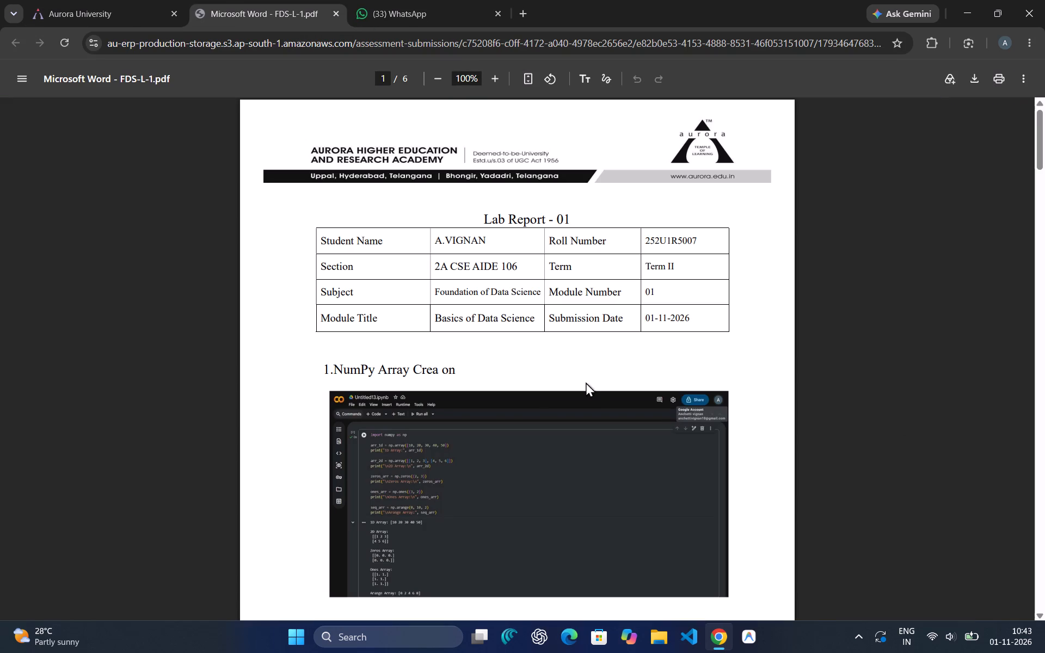
pyautogui.scroll(-2, 532, 396)
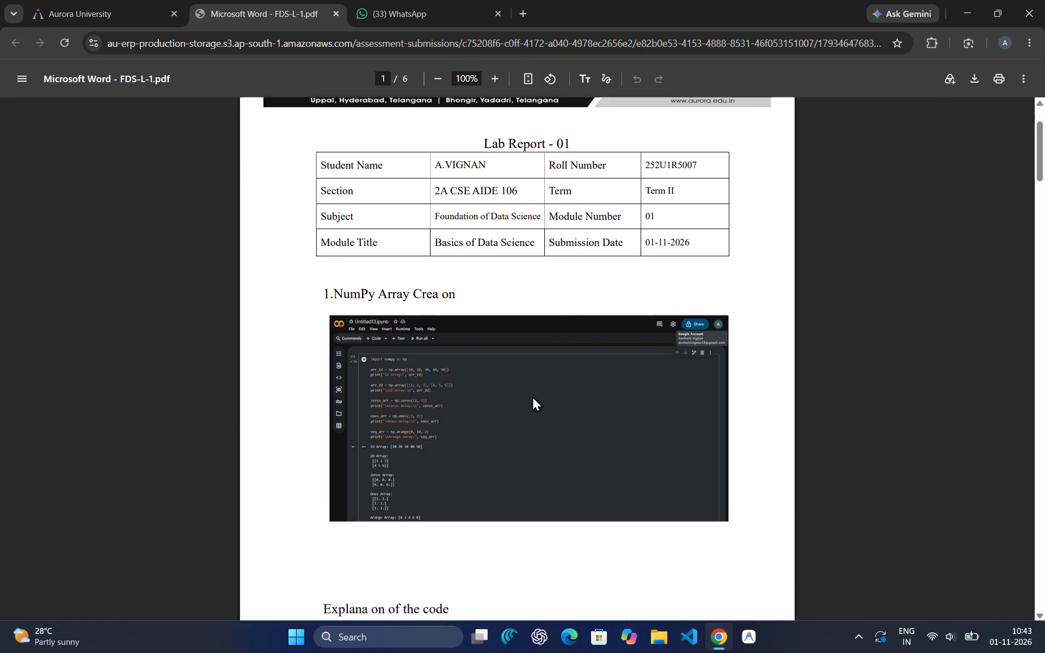
pyautogui.scroll(-6, 532, 396)
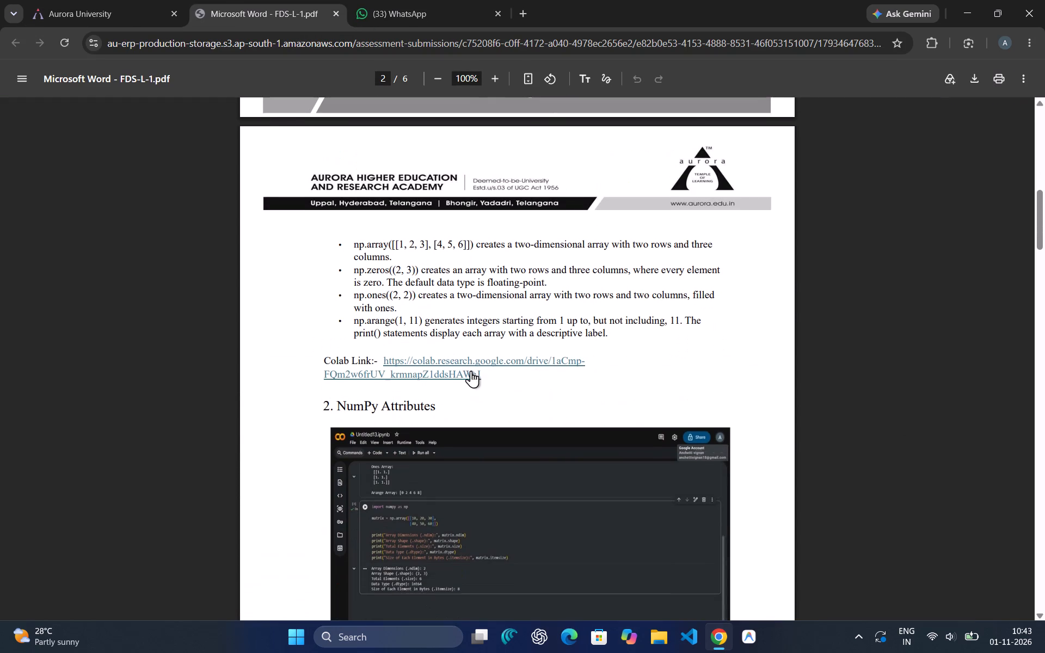
pyautogui.click(459, 362)
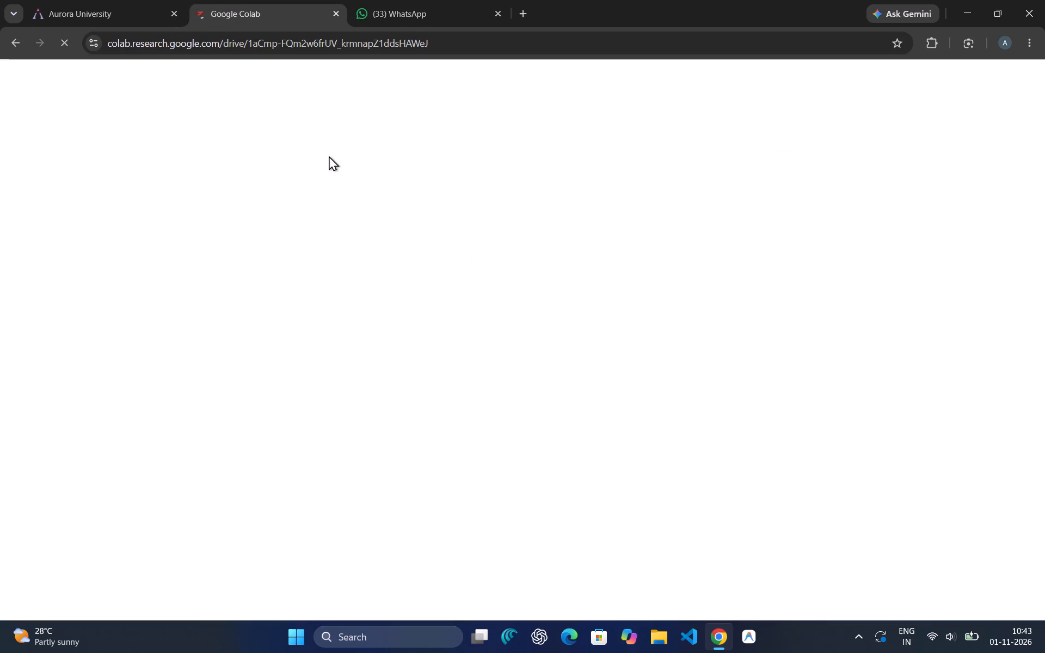
pyautogui.click(339, 13)
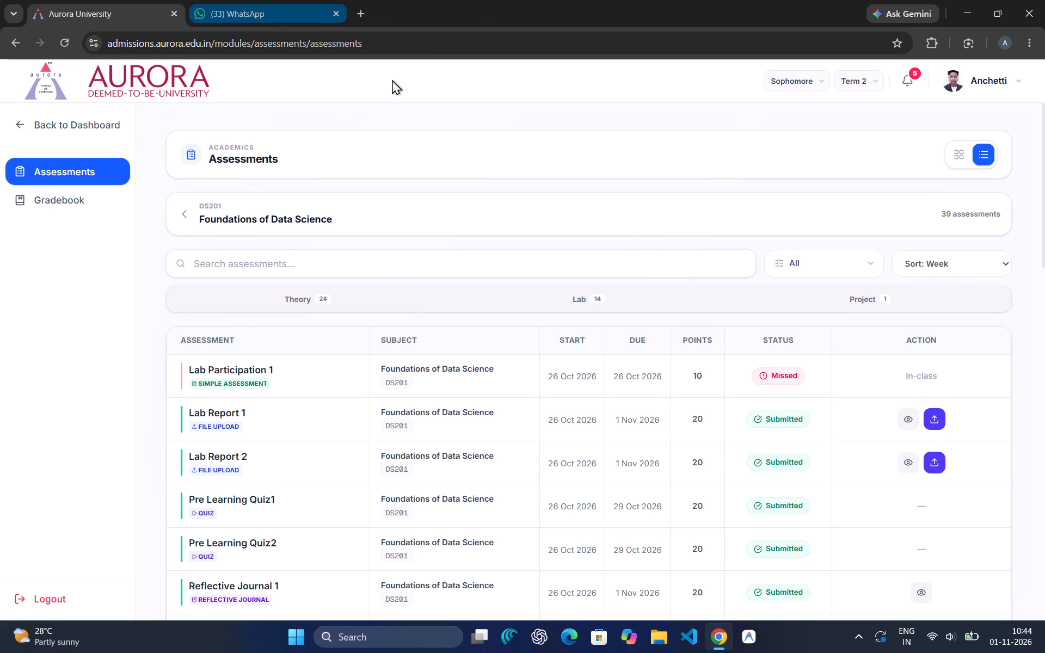
# Open the submitted Advanced Data Structures Lab Report 1, review its pages from the title block to the last conclusion, and close it.
pyautogui.click(184, 213)
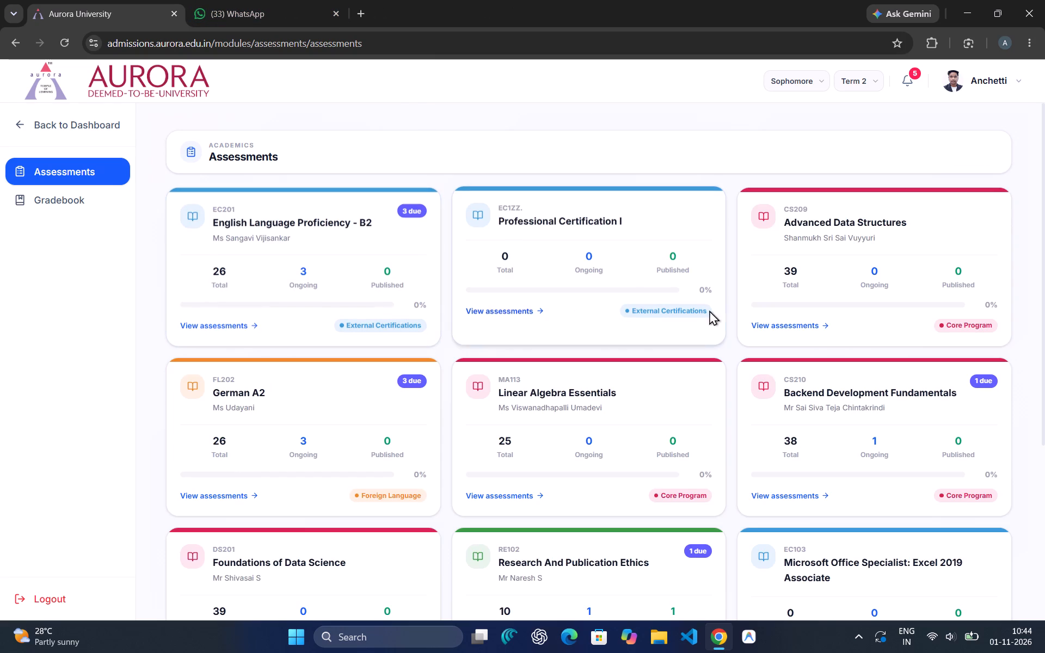
pyautogui.doubleClick(845, 251)
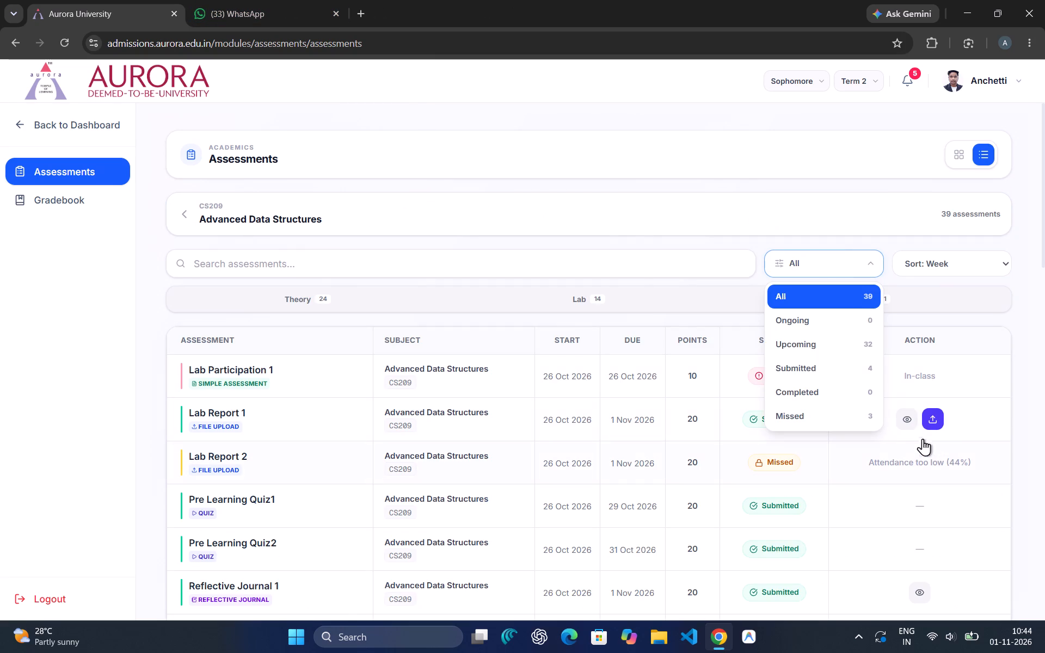
pyautogui.click(908, 426)
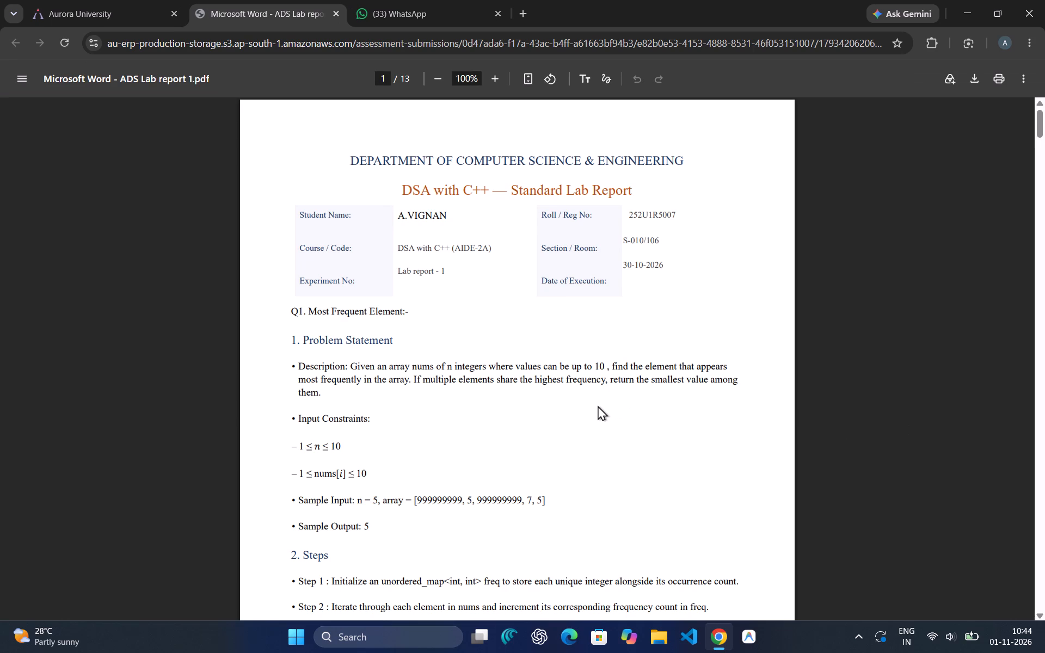
pyautogui.scroll(-6, 598, 405)
pyautogui.scroll(-17, 598, 405)
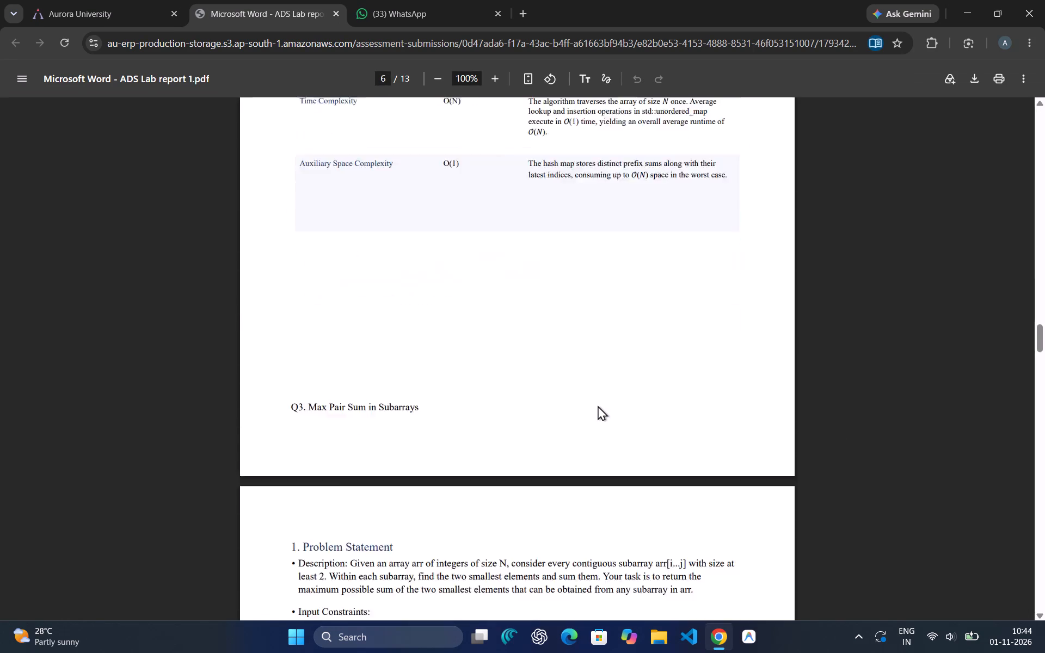
pyautogui.scroll(-16, 598, 405)
pyautogui.scroll(5, 598, 405)
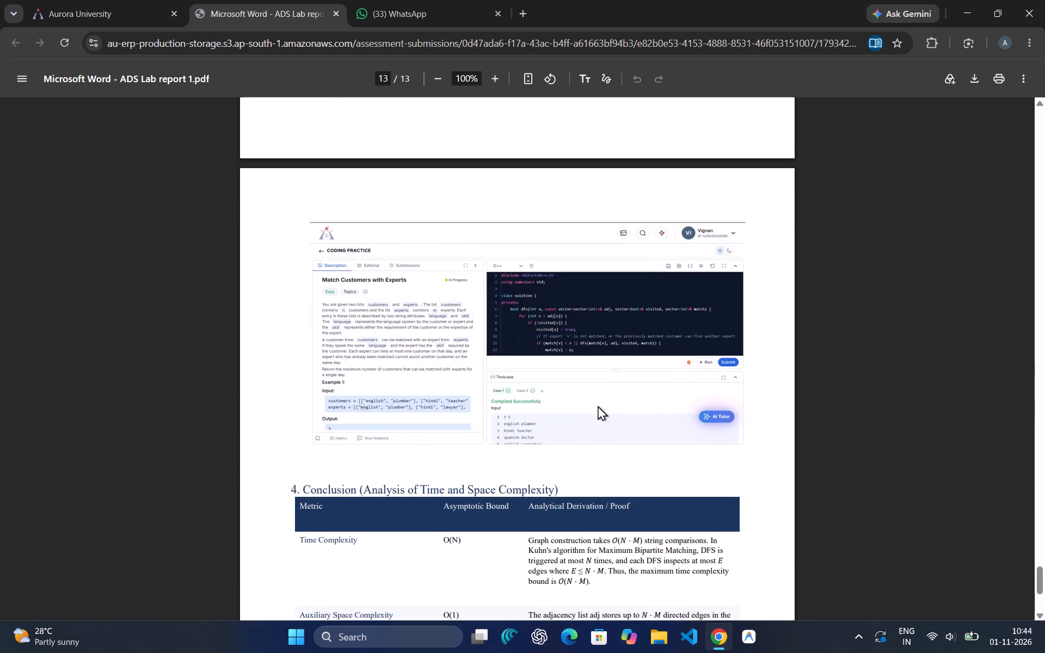
pyautogui.scroll(13, 598, 405)
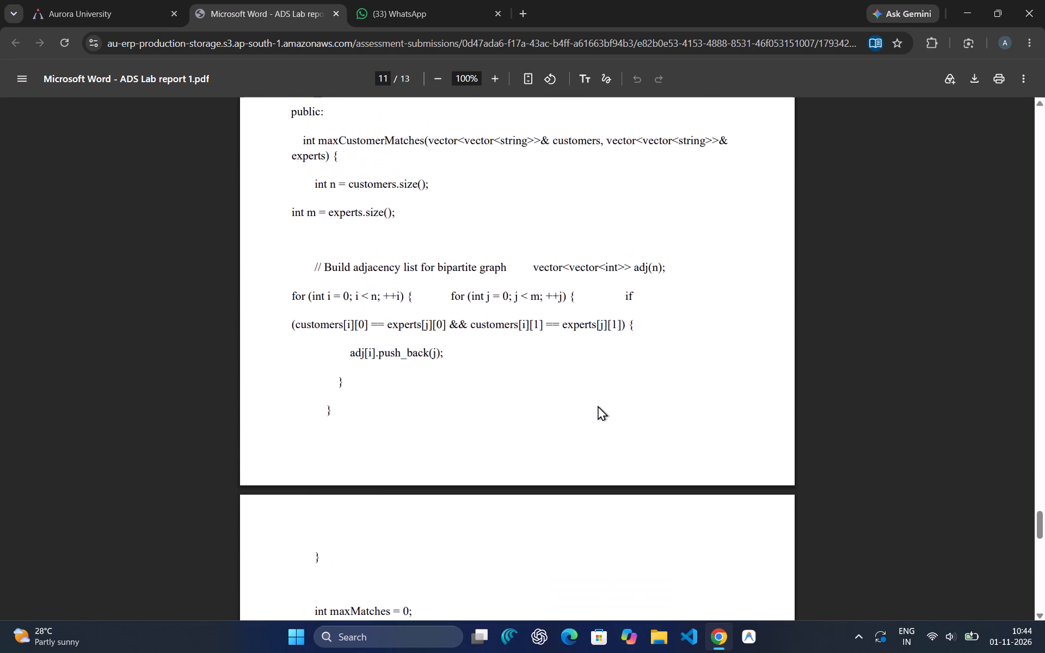
pyautogui.scroll(8, 598, 405)
pyautogui.scroll(-3, 598, 405)
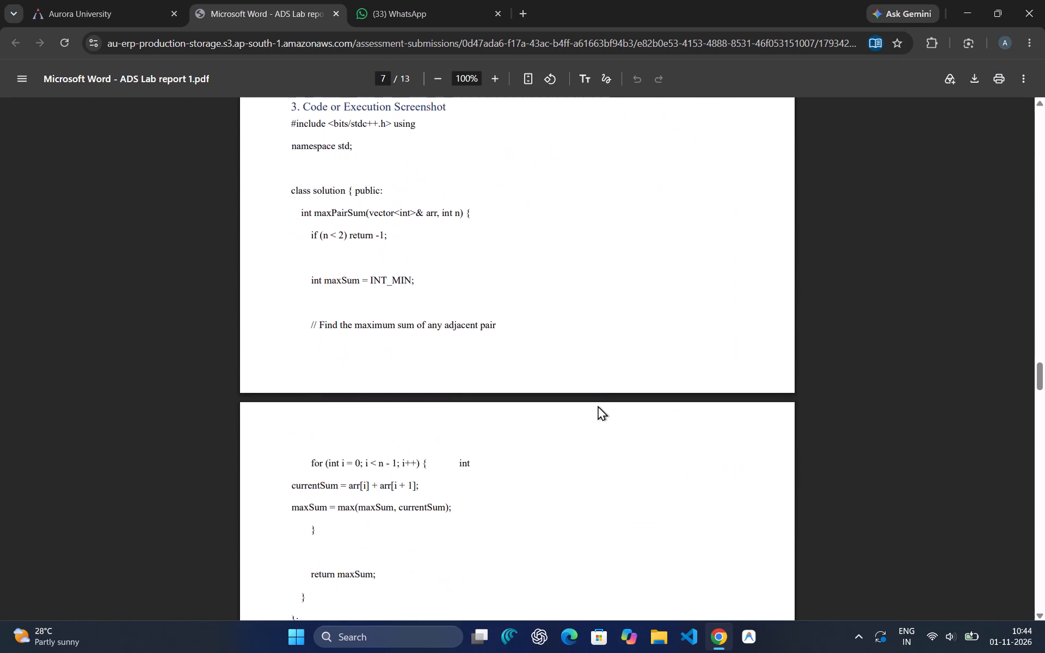
pyautogui.scroll(-1, 598, 405)
pyautogui.scroll(7, 598, 405)
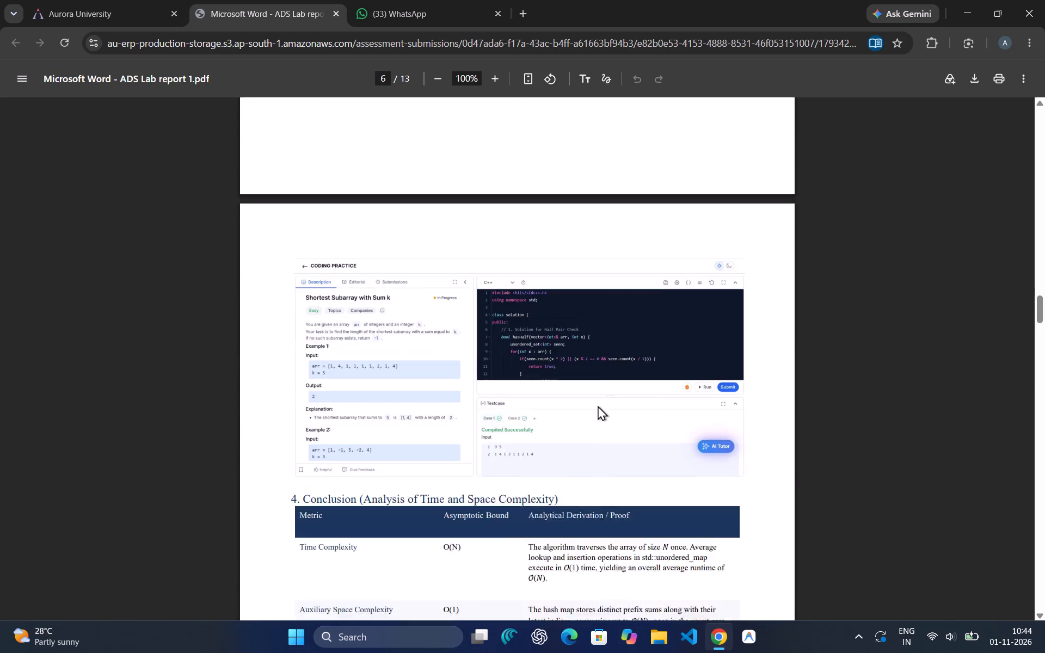
pyautogui.scroll(2, 598, 405)
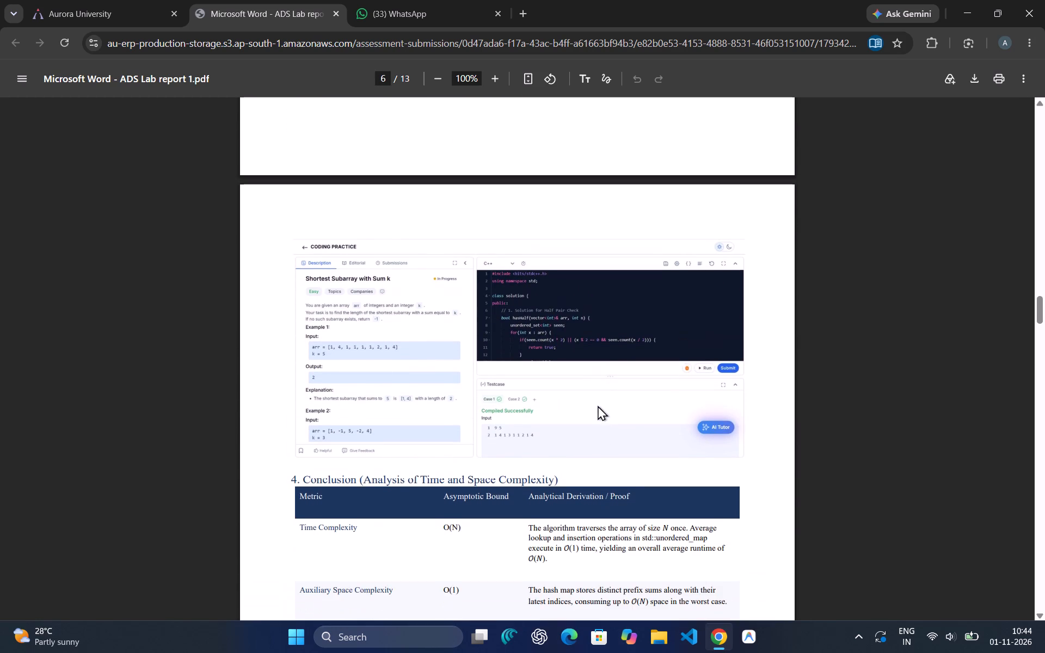
pyautogui.scroll(9, 598, 405)
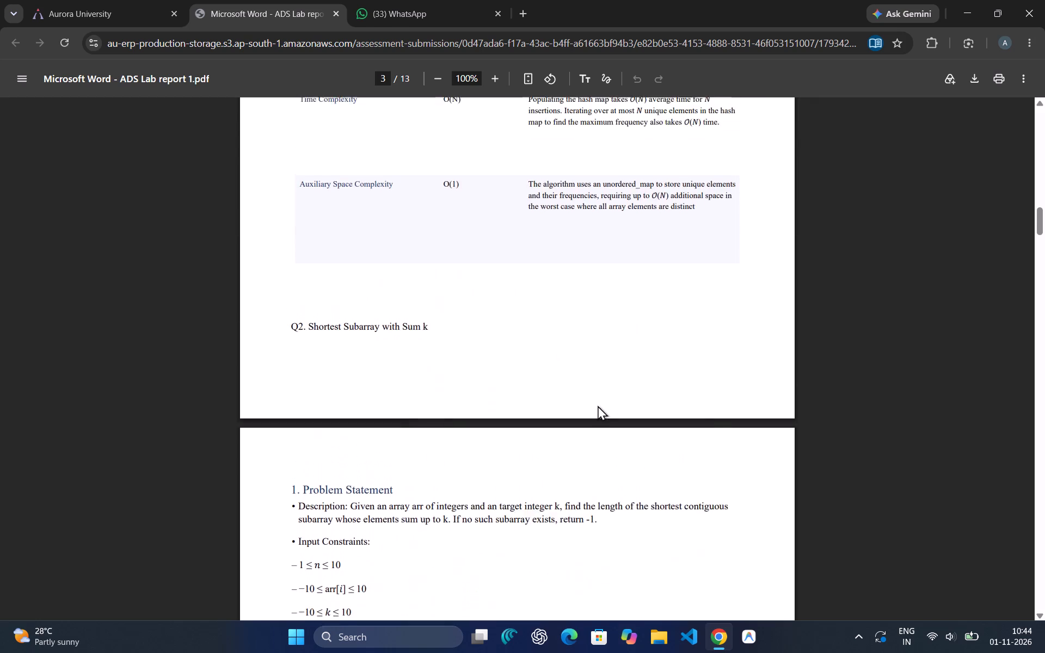
pyautogui.scroll(5, 598, 405)
pyautogui.scroll(-10, 598, 405)
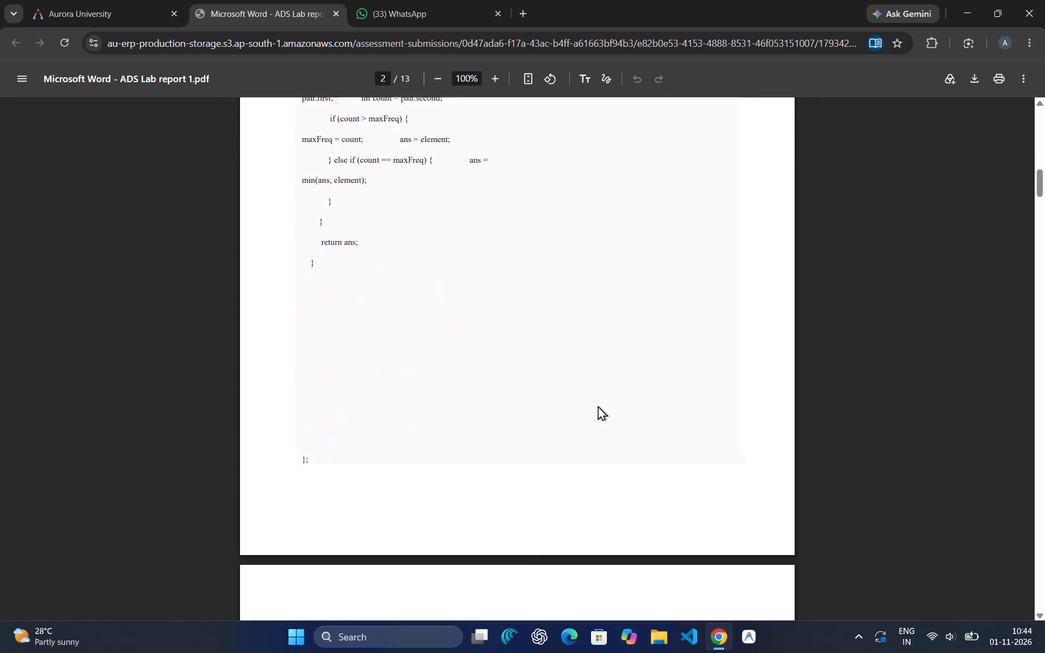
pyautogui.scroll(-2, 598, 405)
pyautogui.scroll(11, 598, 405)
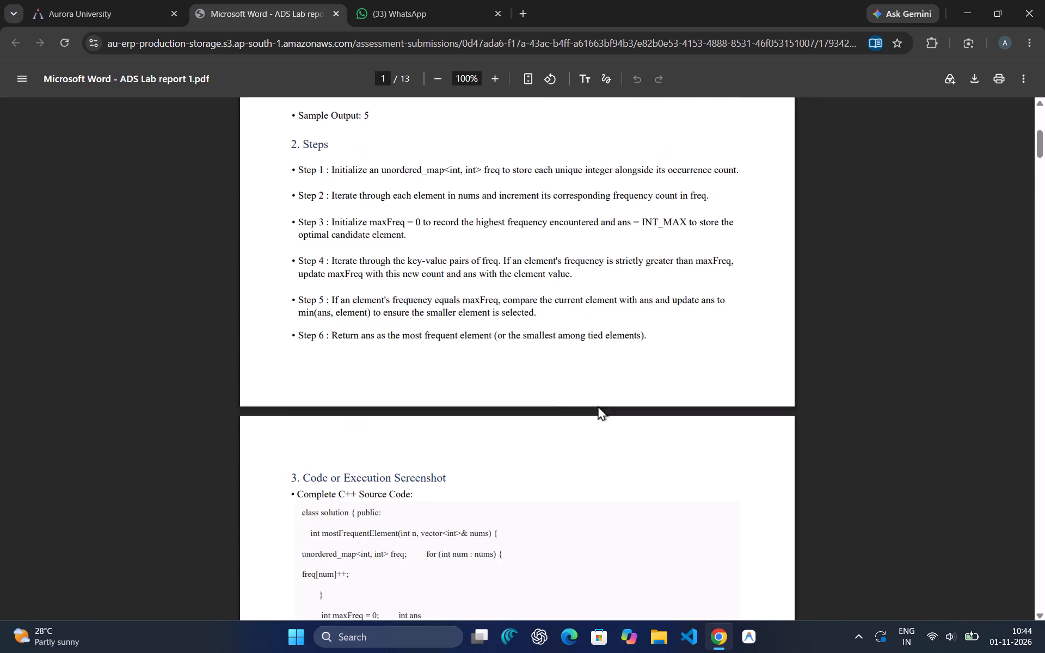
pyautogui.scroll(4, 598, 405)
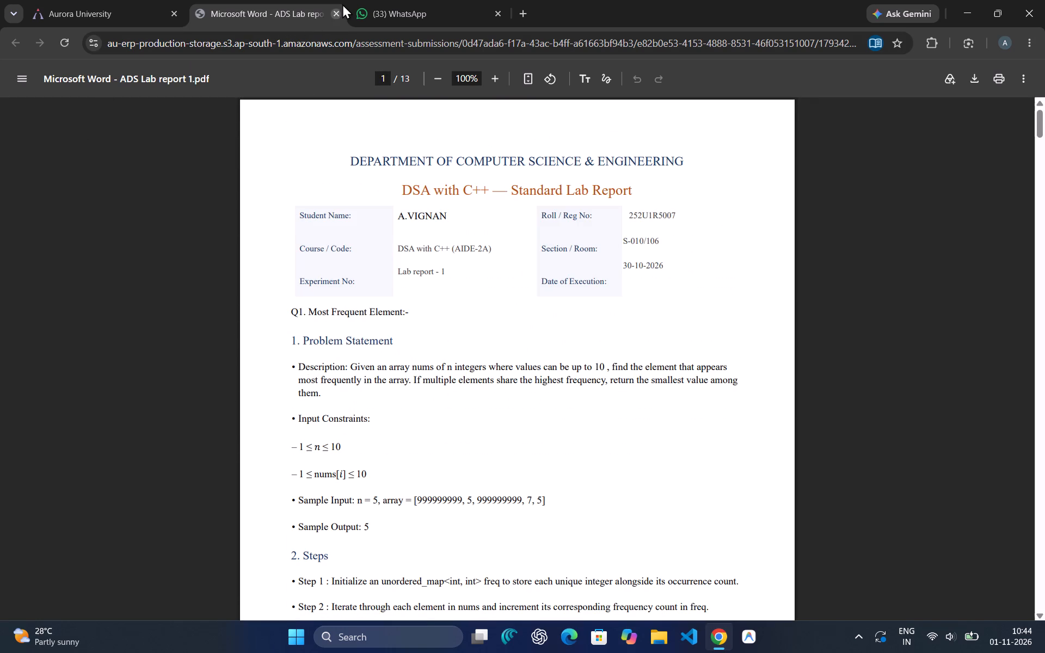
pyautogui.click(336, 16)
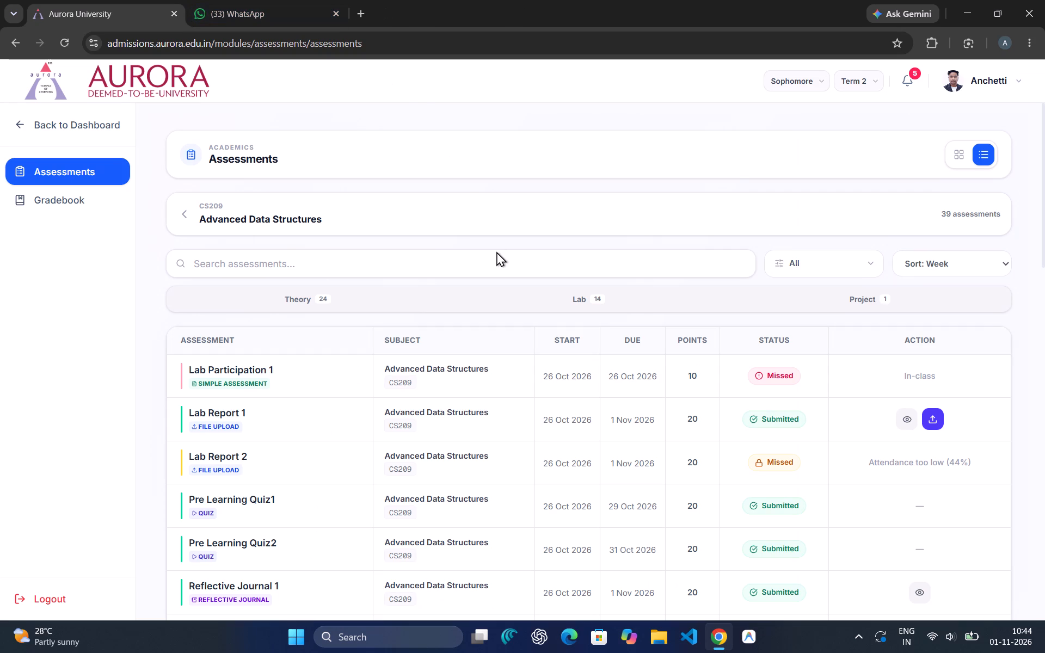
# Check the assessment lists of Advanced Data Structures, Backend Development Fundamentals and Linear Algebra Essentials for submission status.
pyautogui.scroll(-2, 559, 445)
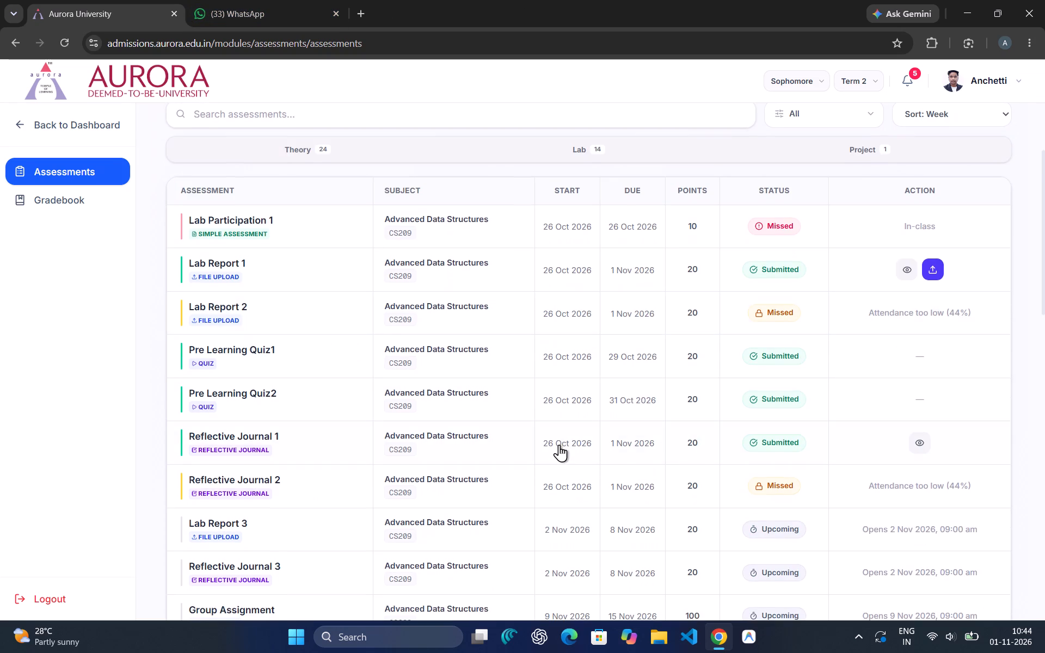
pyautogui.scroll(2, 559, 445)
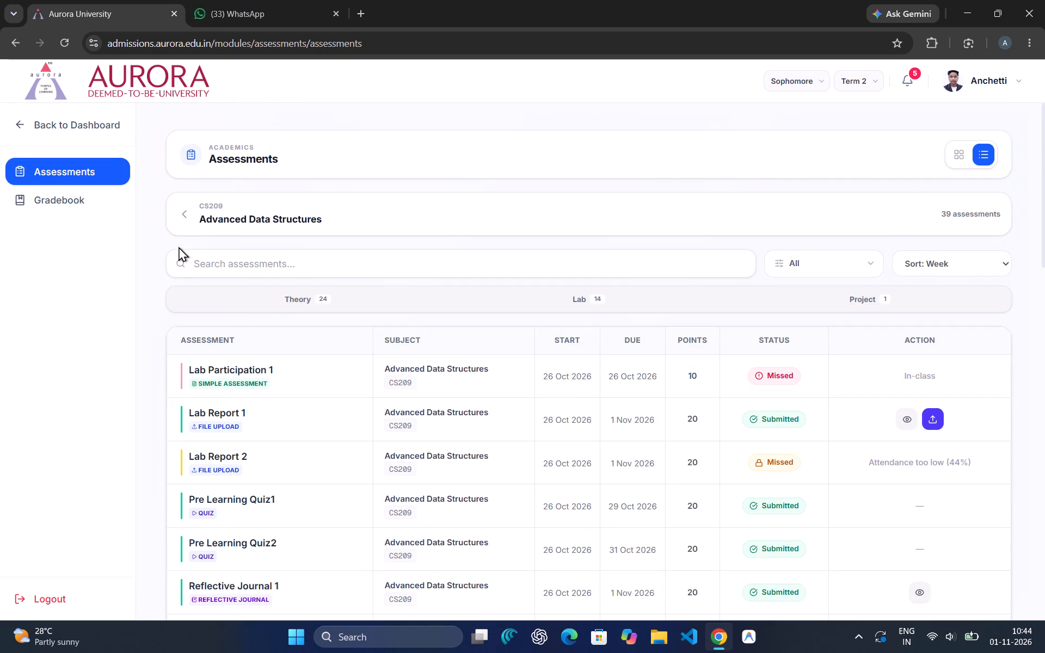
pyautogui.click(186, 211)
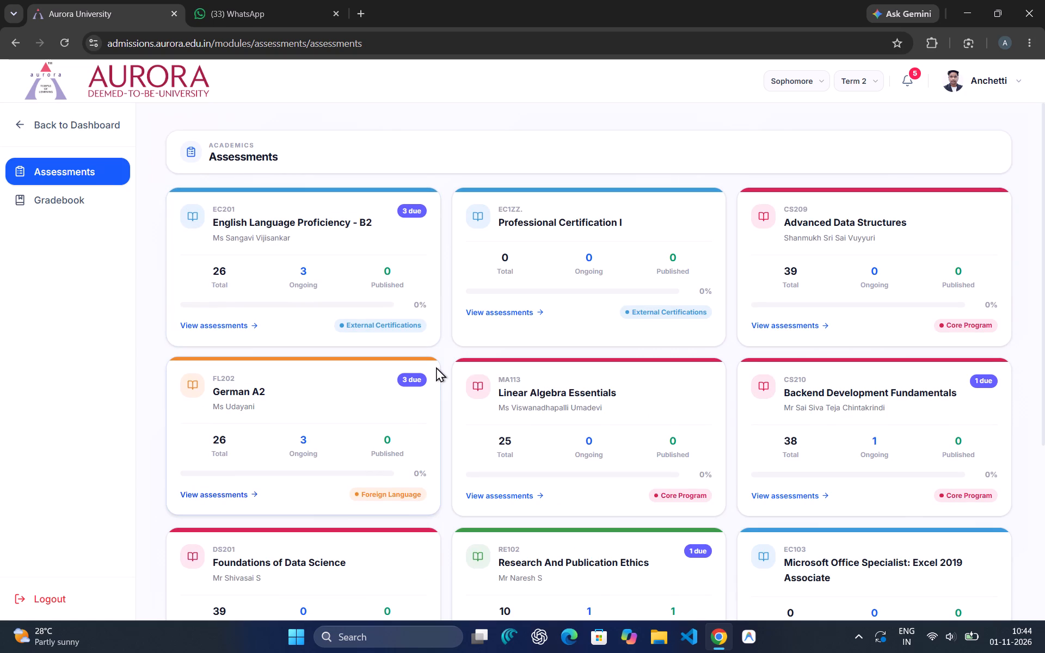
pyautogui.scroll(-2, 436, 367)
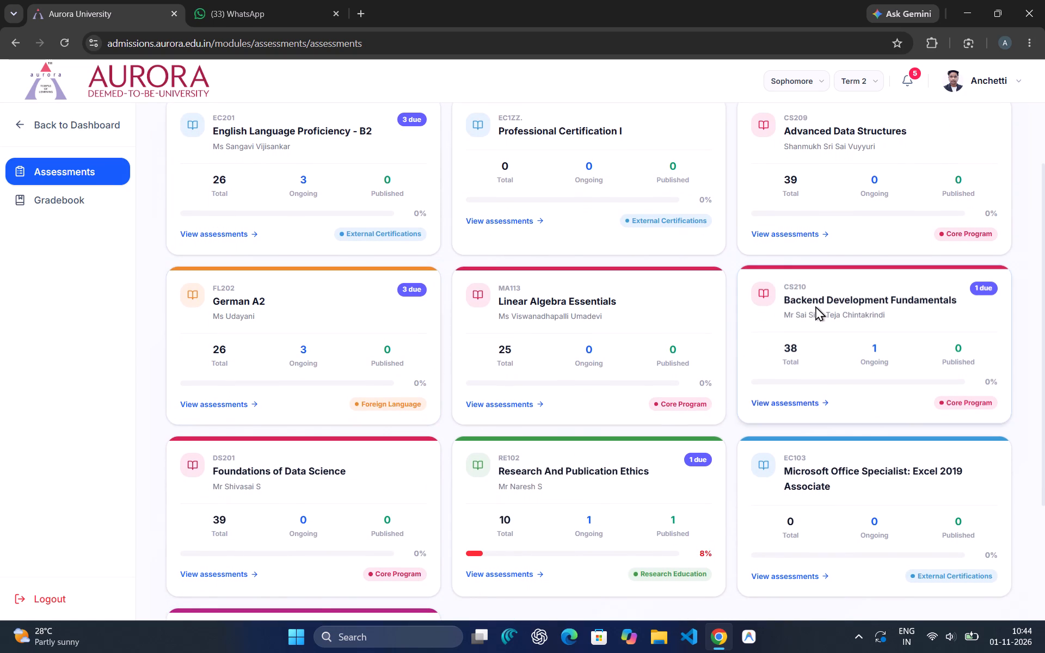
pyautogui.click(815, 306)
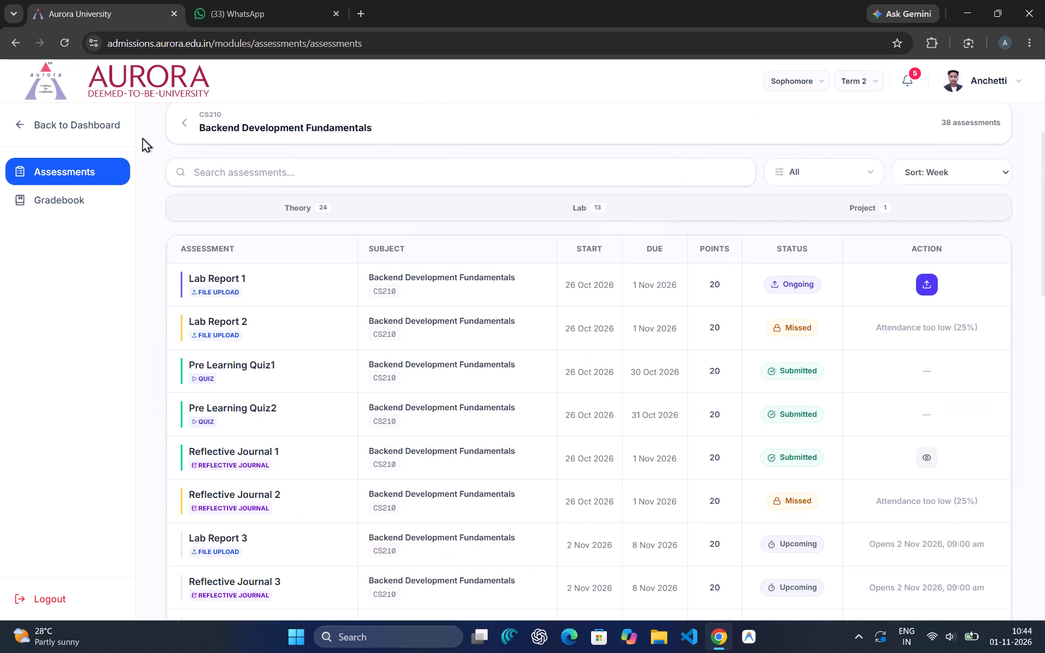
pyautogui.click(183, 125)
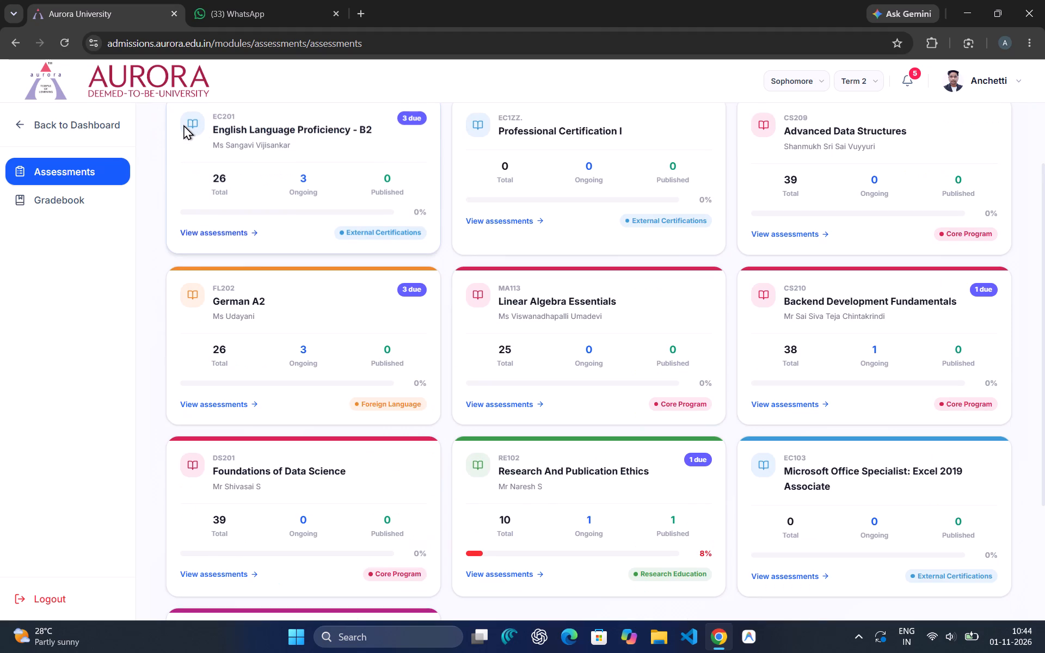
pyautogui.doubleClick(521, 348)
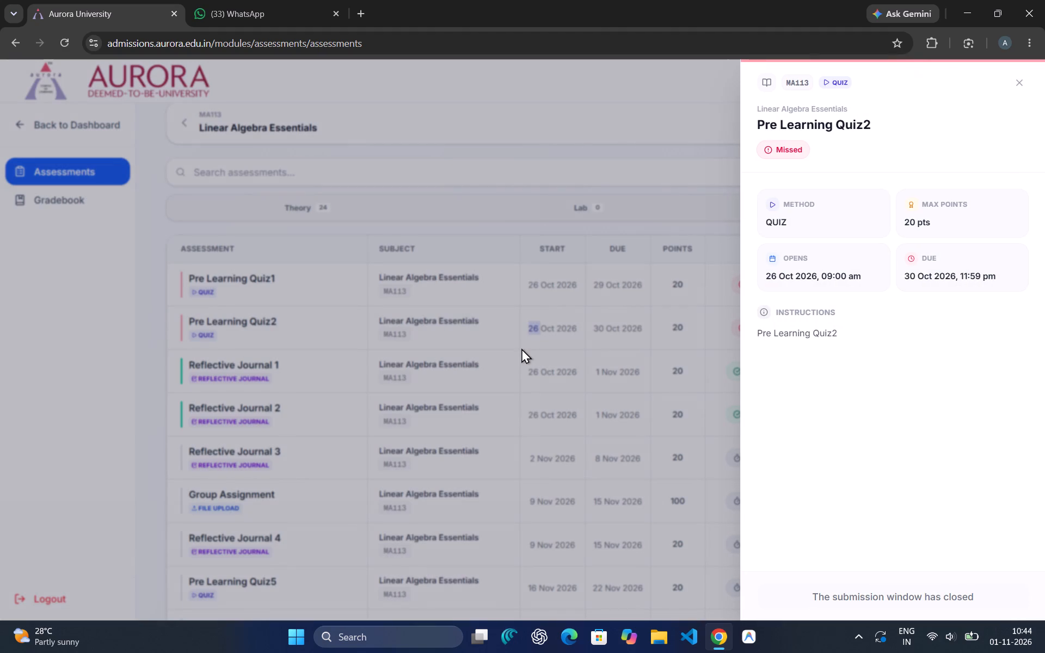
pyautogui.click(333, 368)
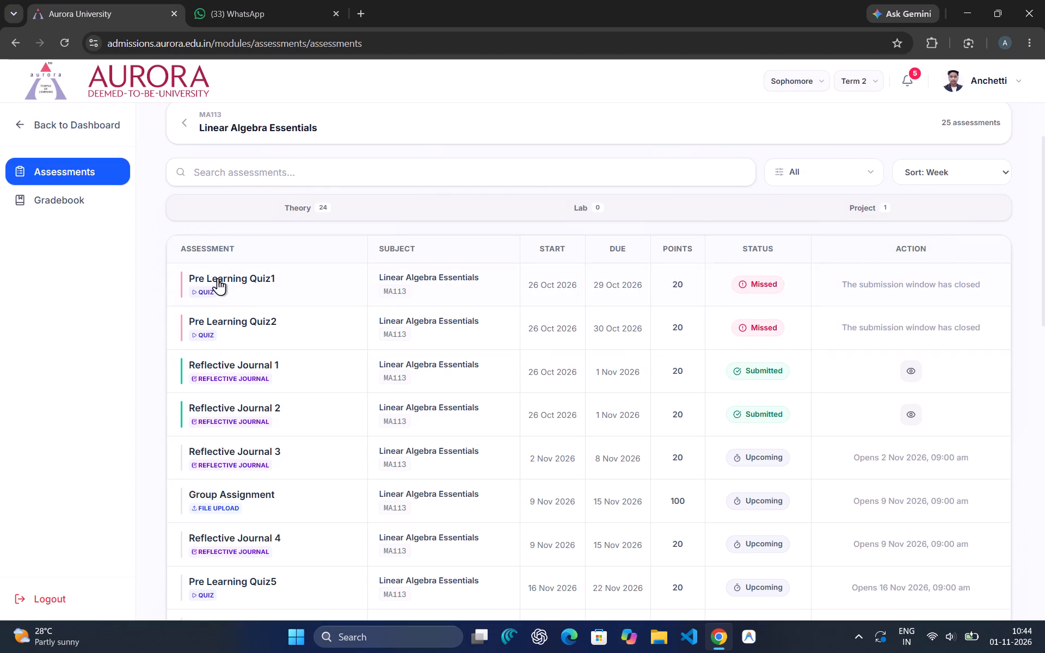
# Close the WhatsApp page and the browser window.
pyautogui.click(337, 11)
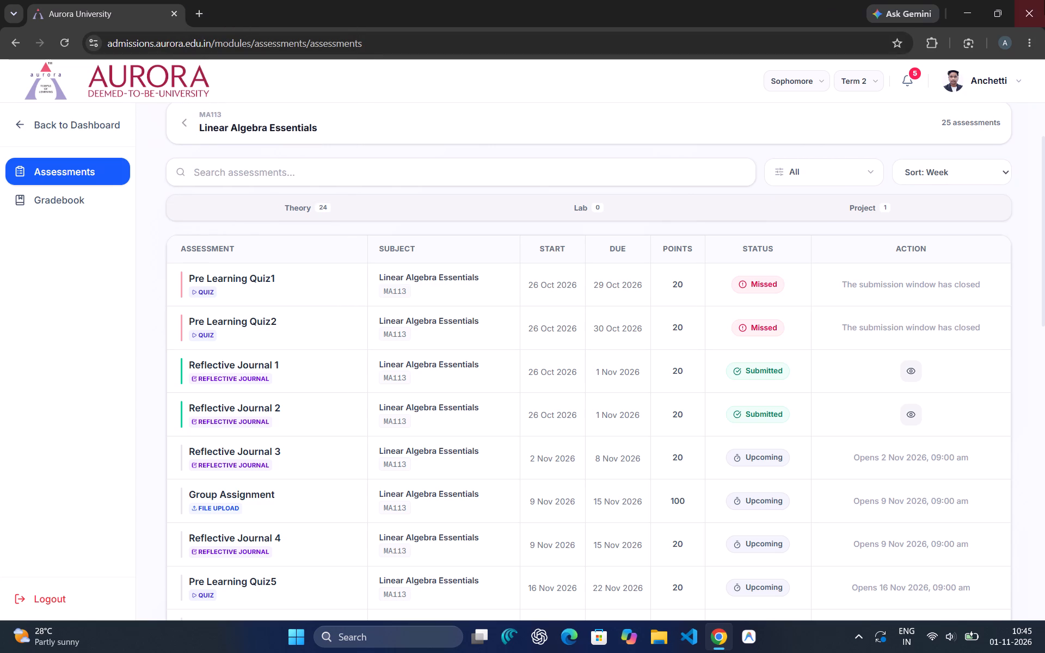
pyautogui.click(1044, 0)
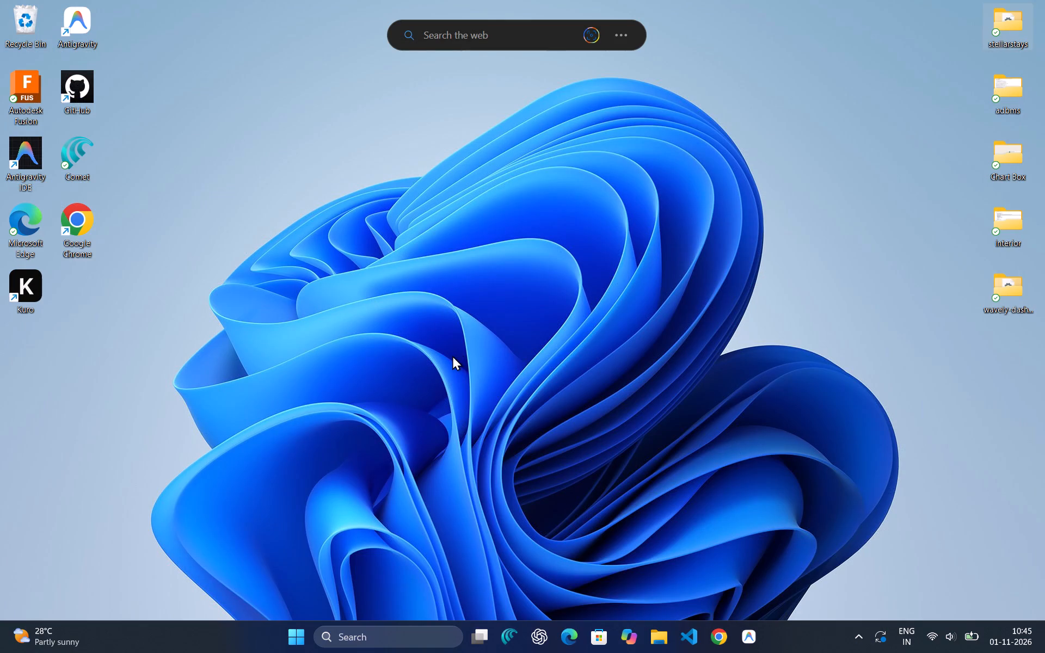
# Refresh the Windows desktop twice.
pyautogui.rightClick(452, 355)
pyautogui.click(470, 207)
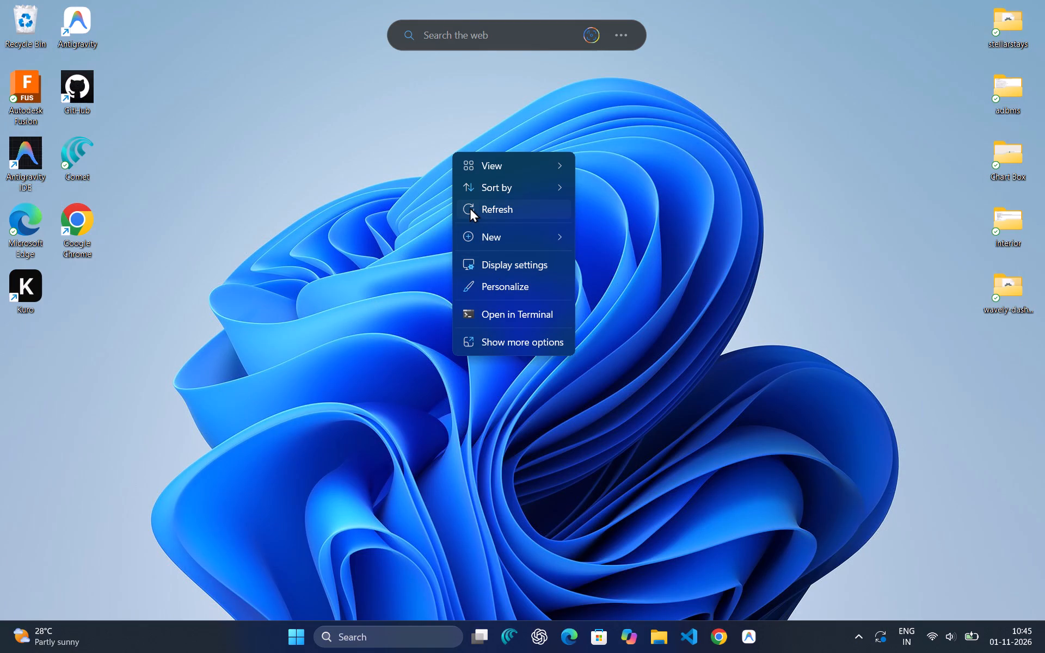
pyautogui.rightClick(470, 207)
pyautogui.click(498, 261)
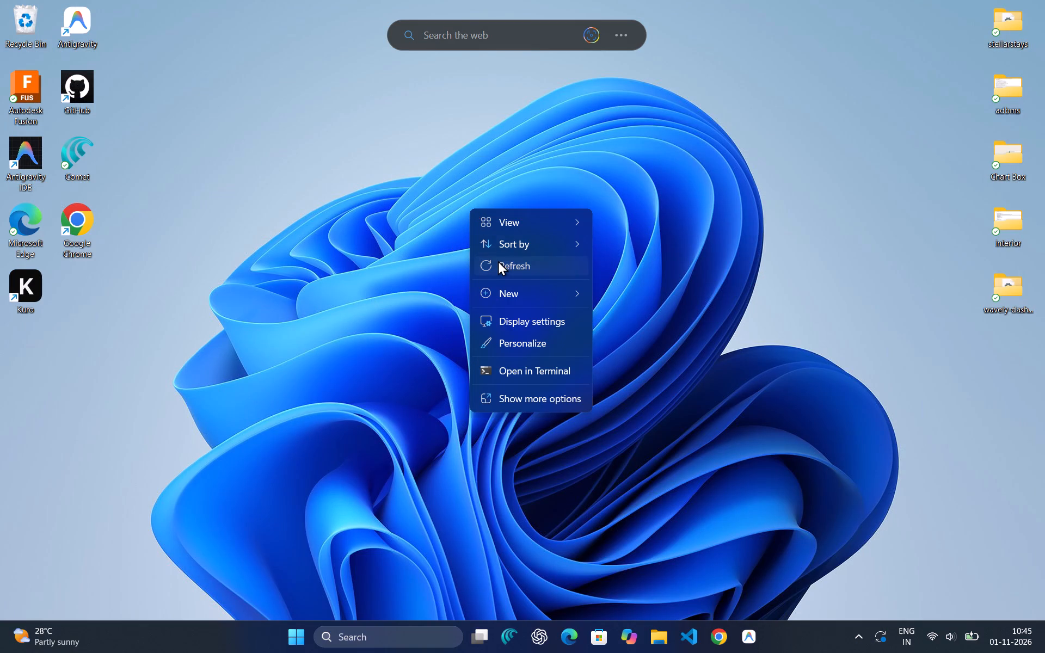
# Bring up the Windows quick-access list of system tools.
pyautogui.press('super+x')
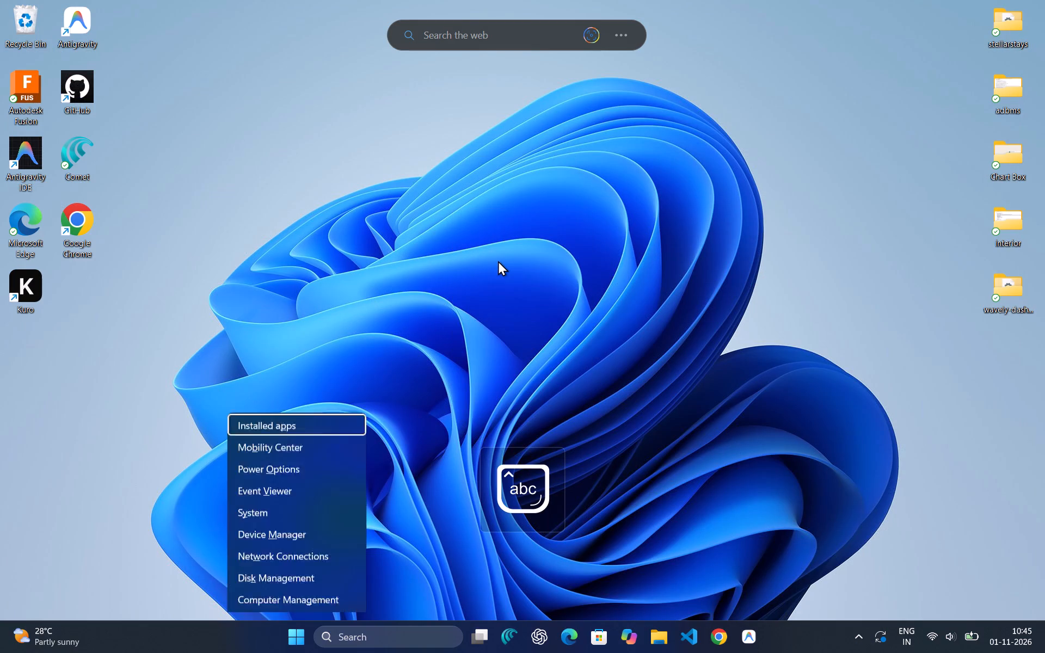